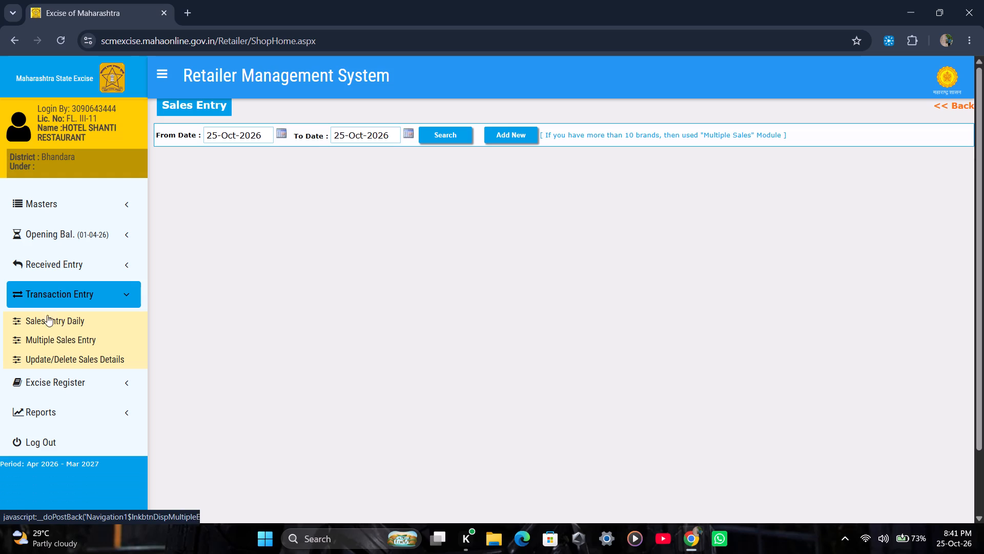
Show the FLR 4A monthly statement from 07-Oct-2026 to 07-Oct-2026 for all brands, bottle wise.
left_click(31, 391)
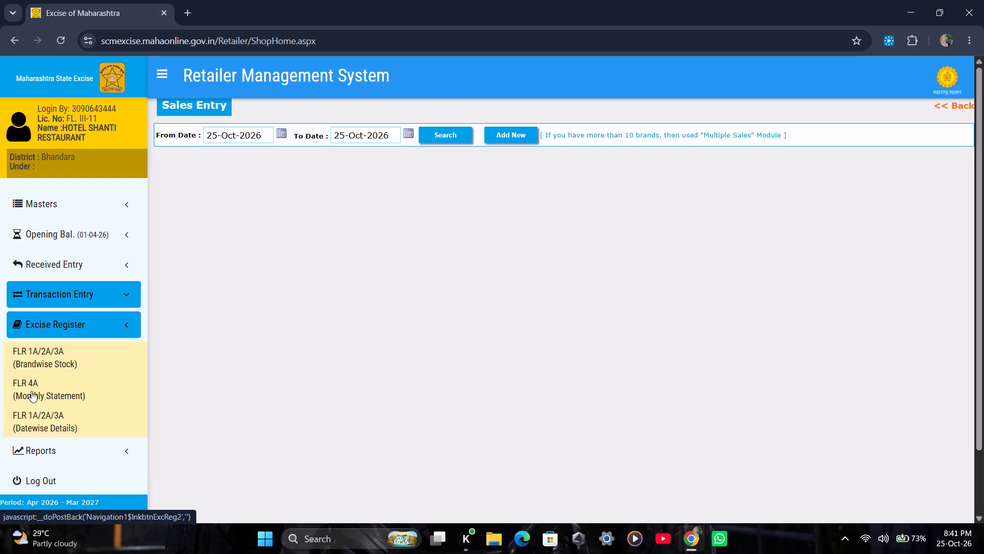
left_click(23, 387)
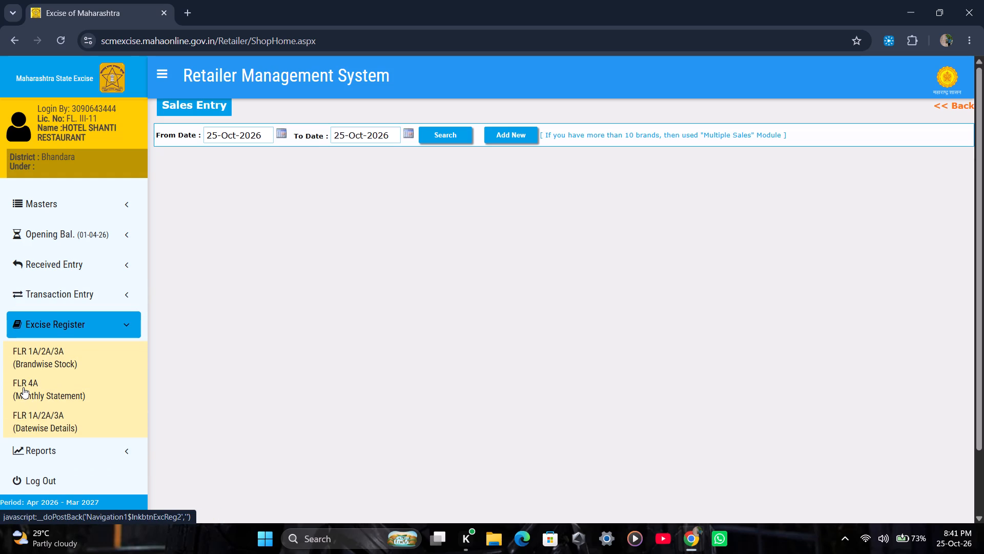
left_click(282, 135)
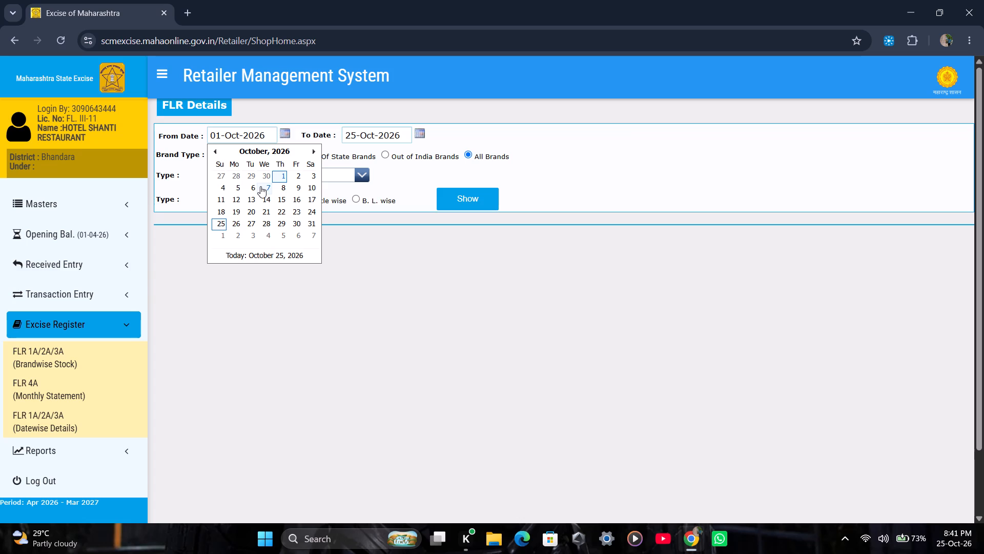
left_click(260, 186)
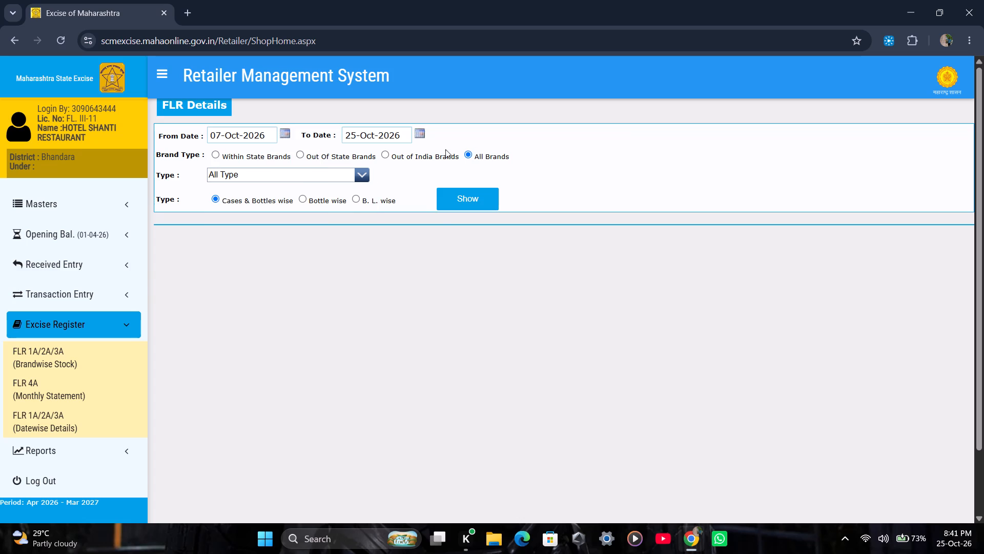
left_click(420, 134)
left_click(401, 189)
left_click(302, 196)
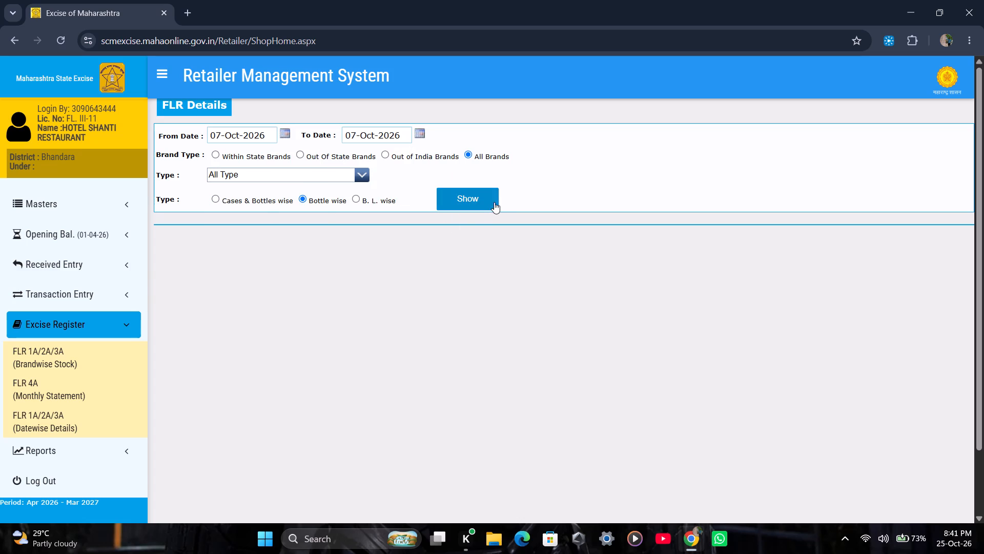
left_click(496, 200)
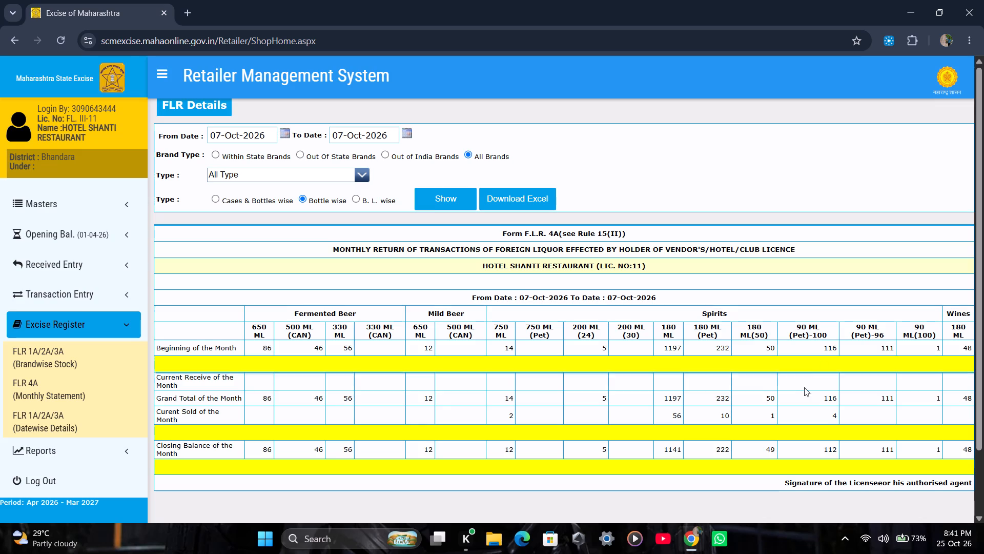
In Calculator, add the closing balances of the 180 ML and 200 ML spirits: 1141 + 222 + 49 + 5.
scroll(803, 388, "down", 2)
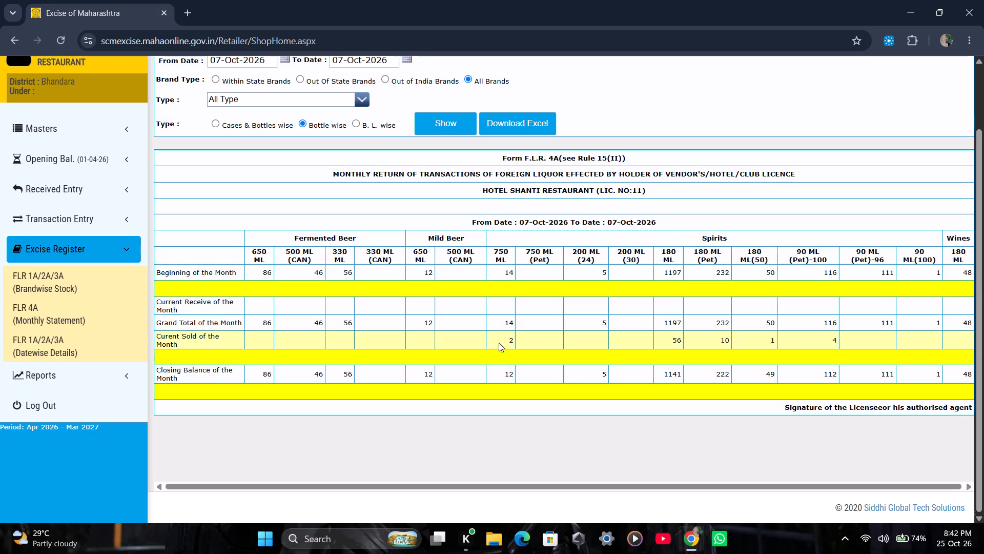
scroll(523, 355, "down", 1)
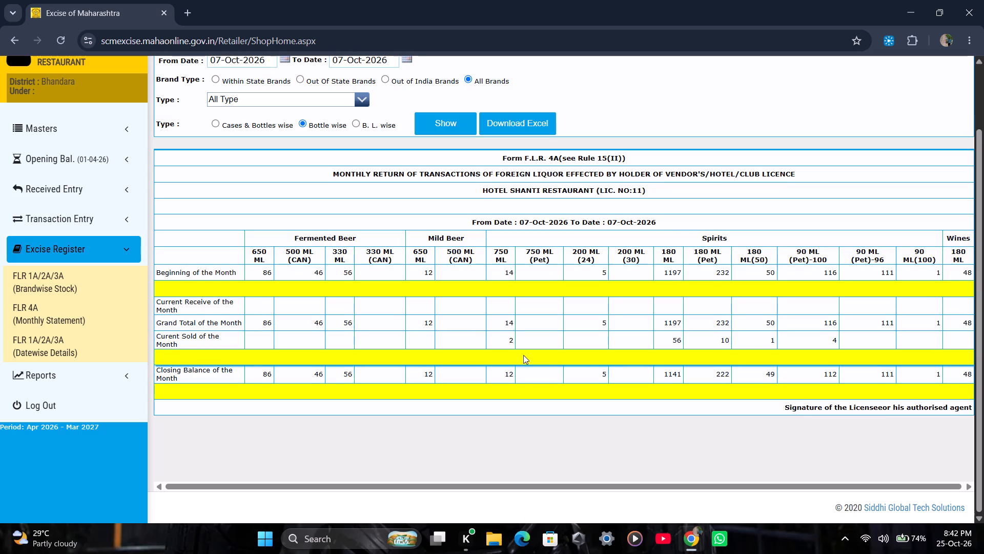
scroll(523, 355, "up", 1)
scroll(523, 355, "down", 1)
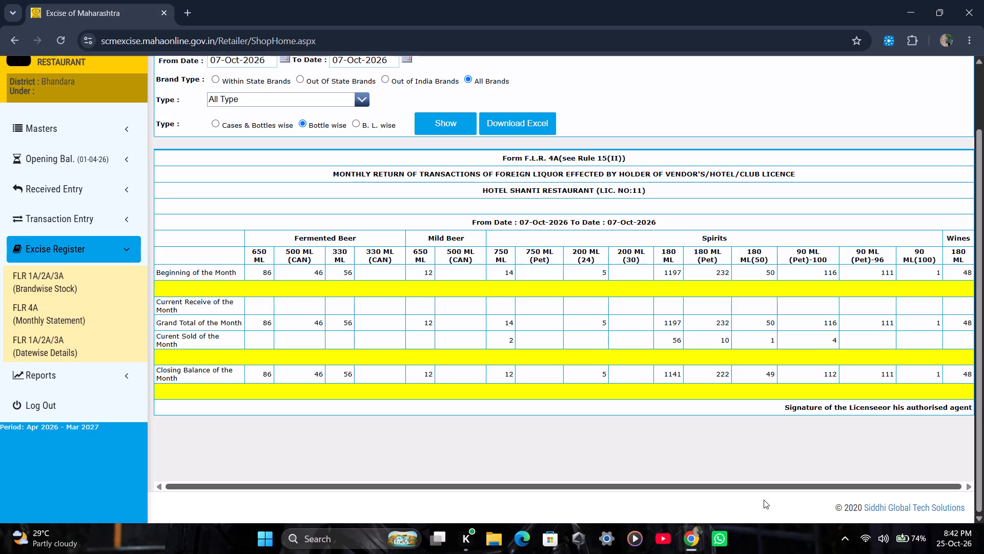
left_click_drag(764, 486, 830, 480)
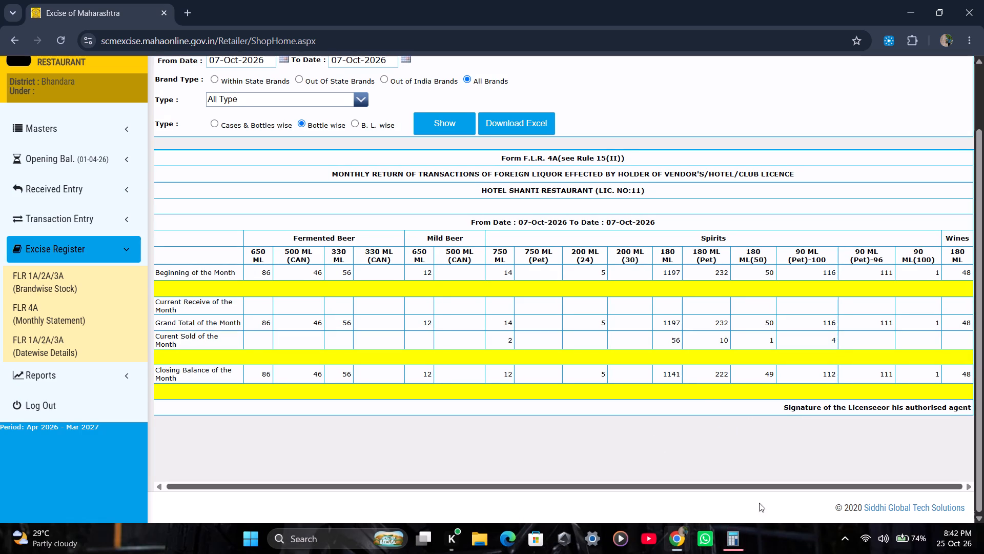
left_click(731, 550)
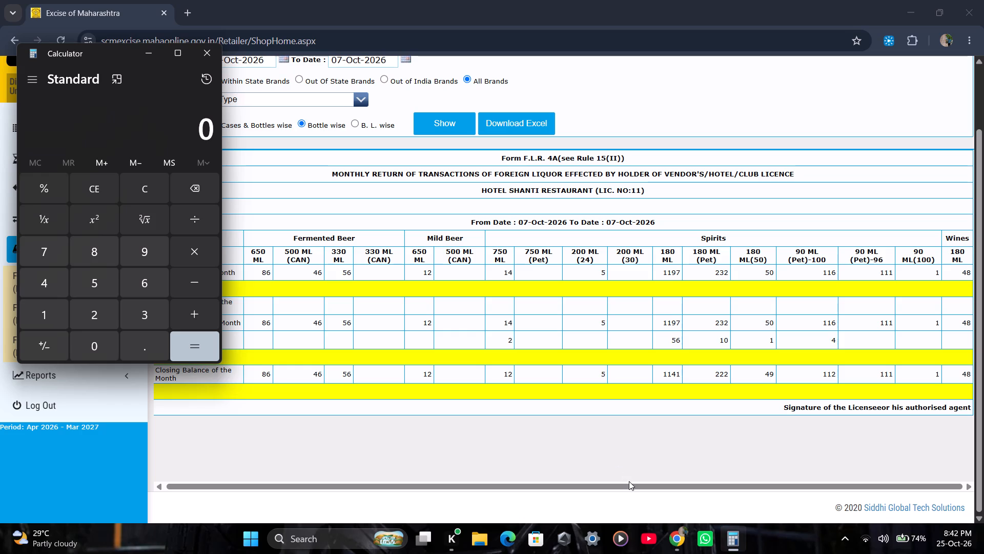
type("1141")
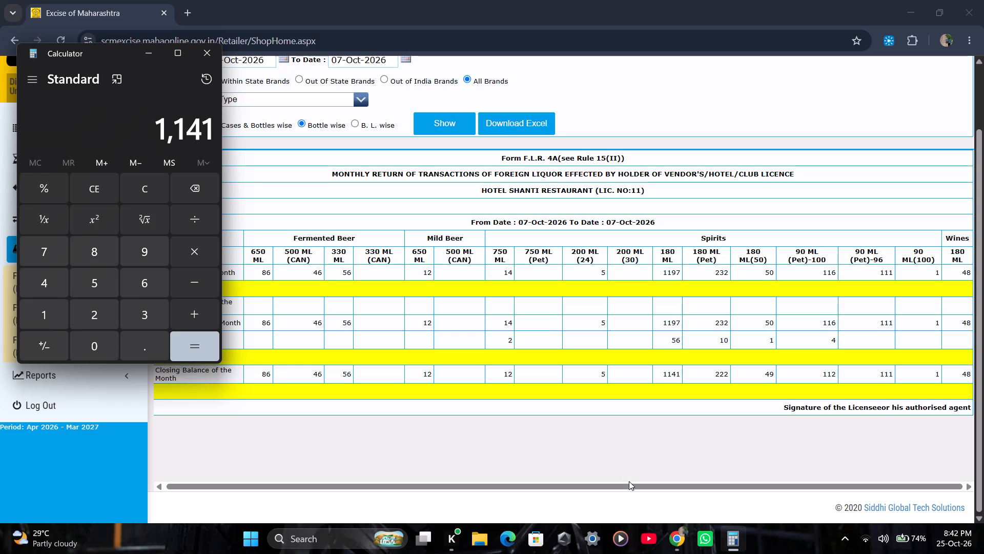
type("+222")
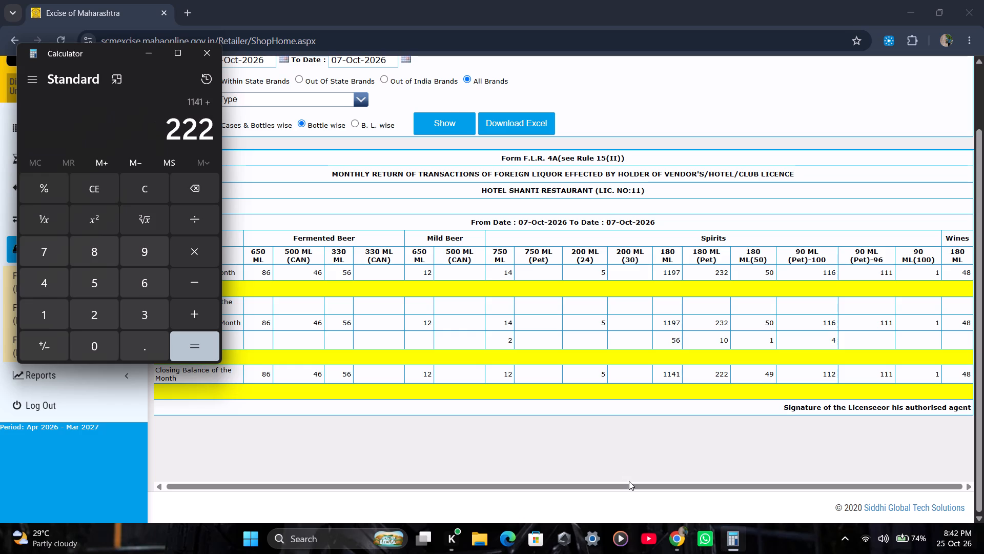
key("plus")
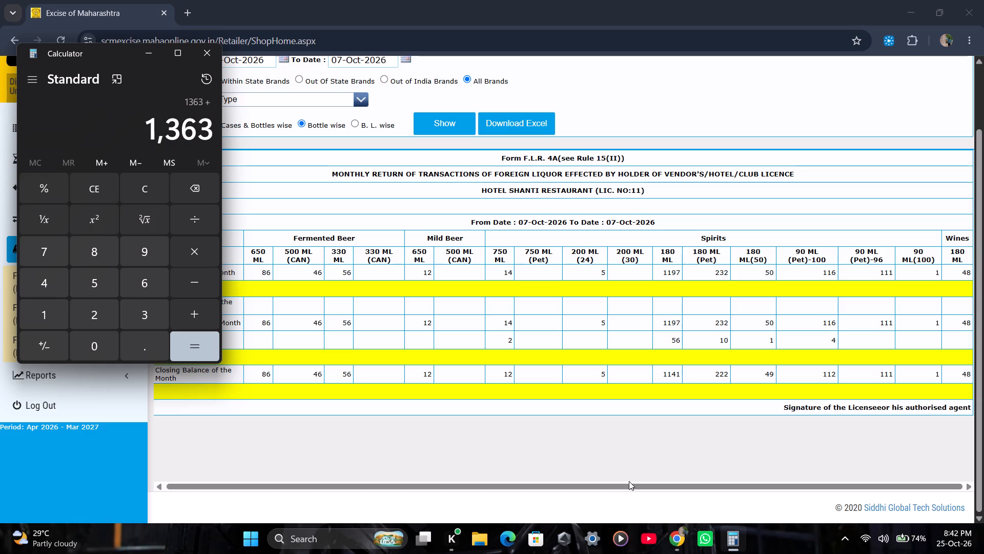
type("49+5")
key("Return")
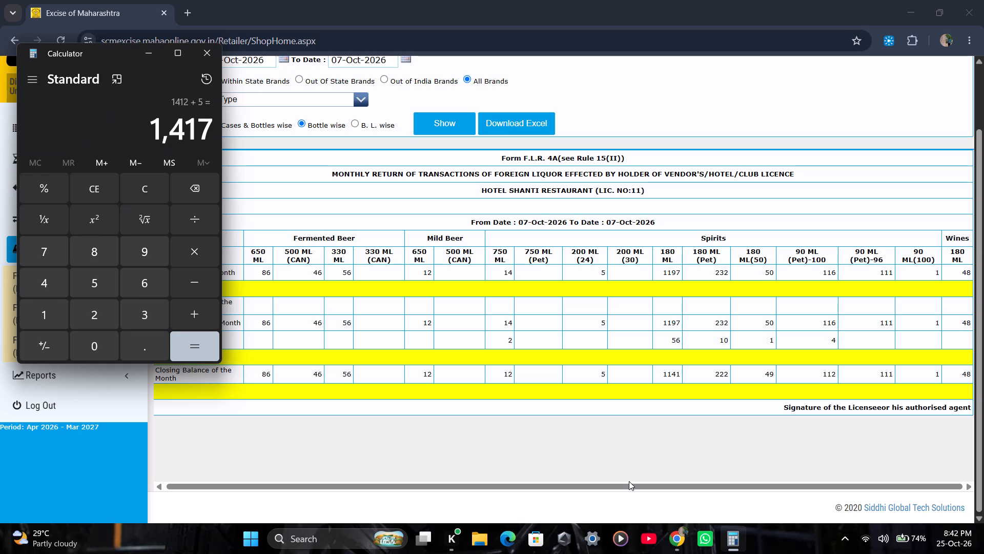
key("Escape")
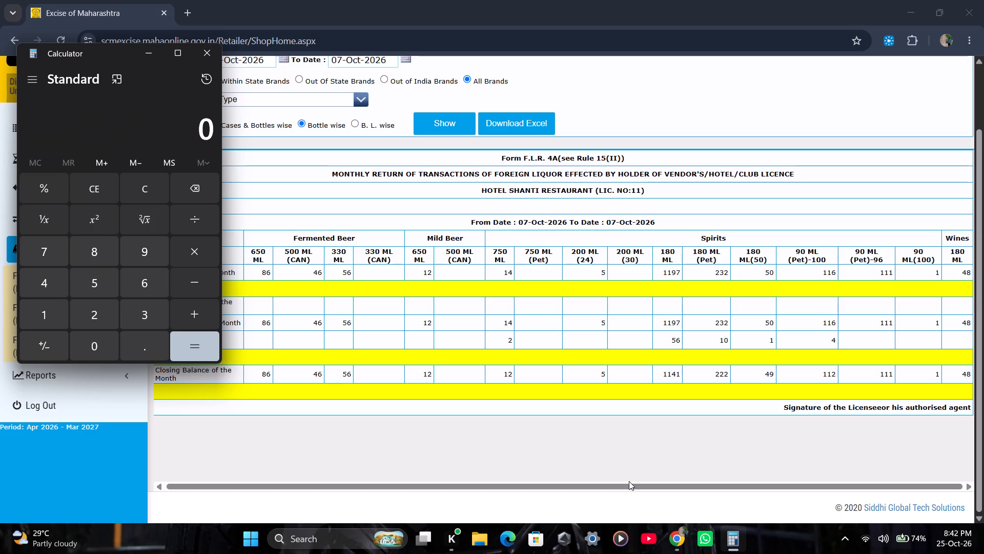
Calculate 707 + 710 to compare with the 180 ML and 200 ML spirits total, and clear the calculator.
type("707+")
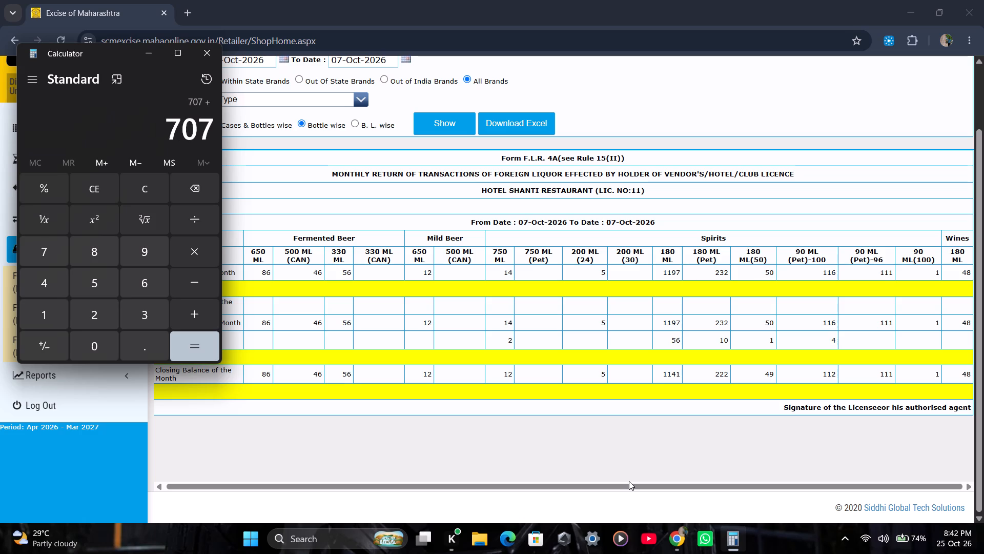
type("710")
key("Return")
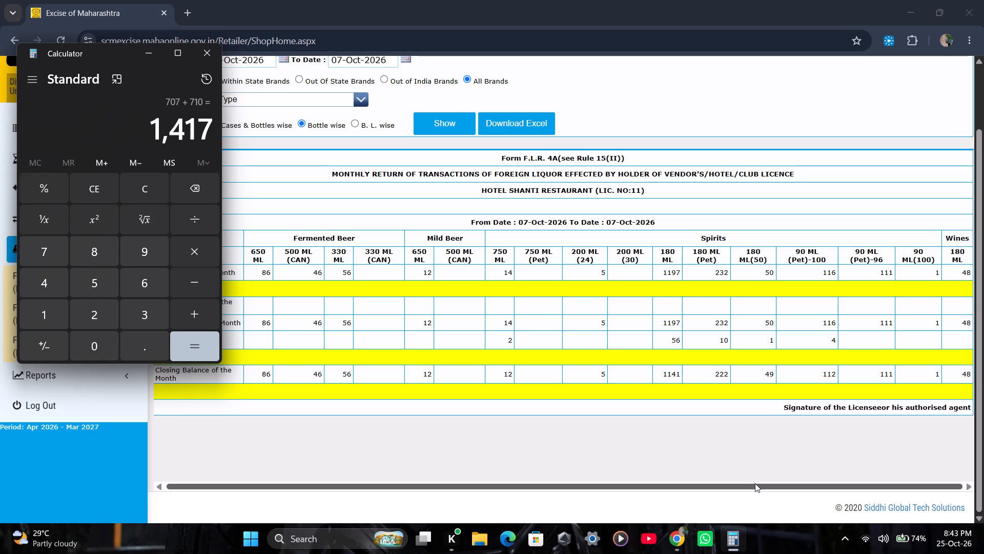
key("Escape")
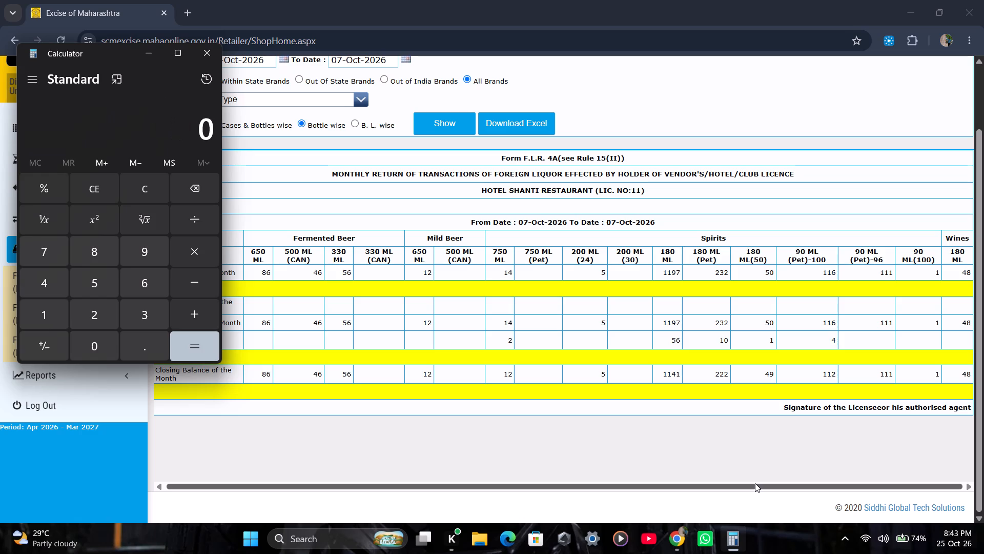
Add the closing balances of the three 90 ML spirits columns, 112 + 111 + 1, and clear the calculator.
type("112+111+")
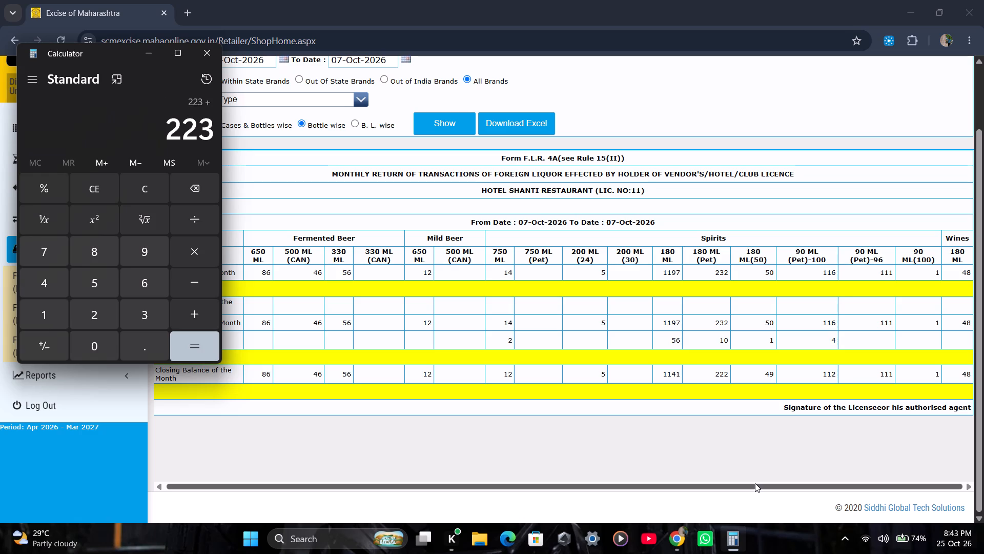
key("1")
key("Return")
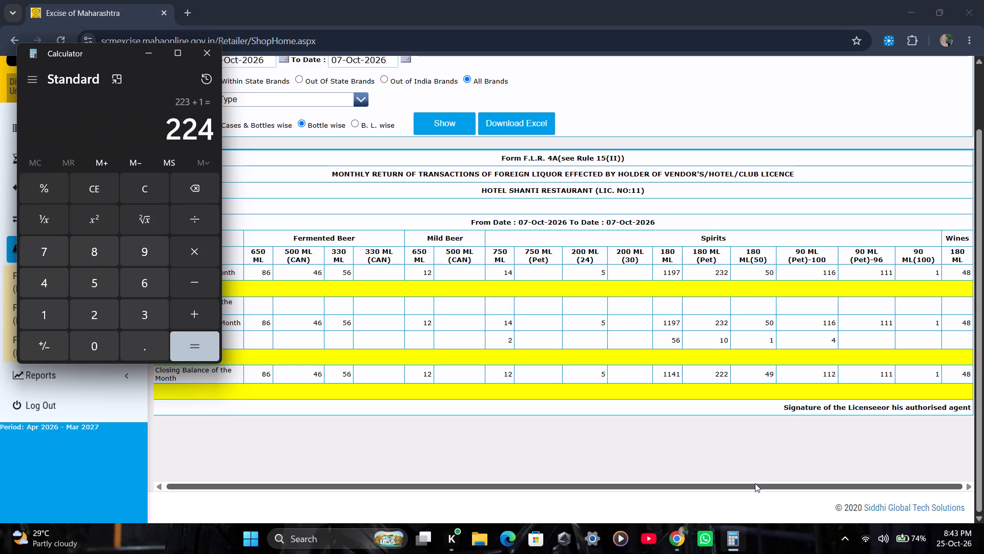
key("Escape")
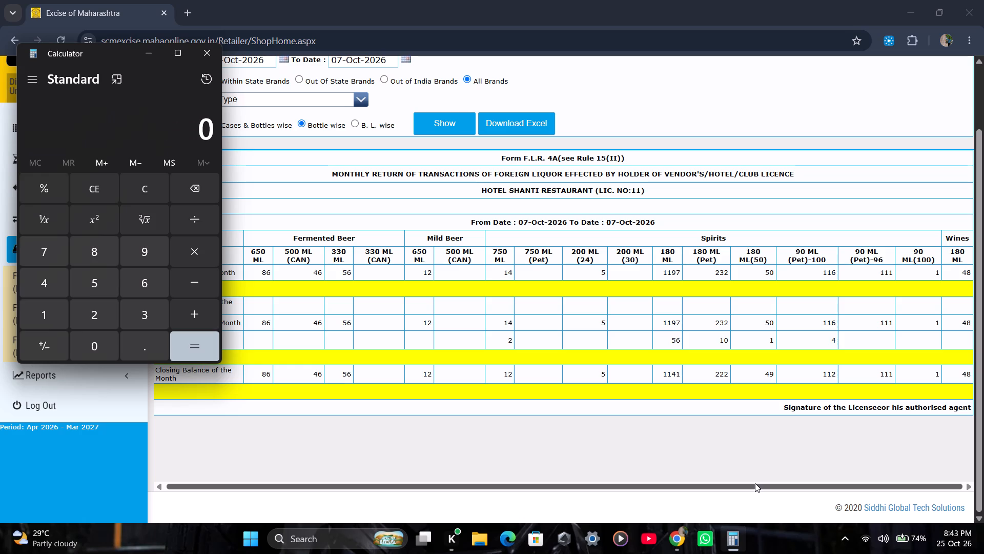
Calculate 186 + 38 to compare with the 90 ML spirits total, and clear the calculator.
type("186+")
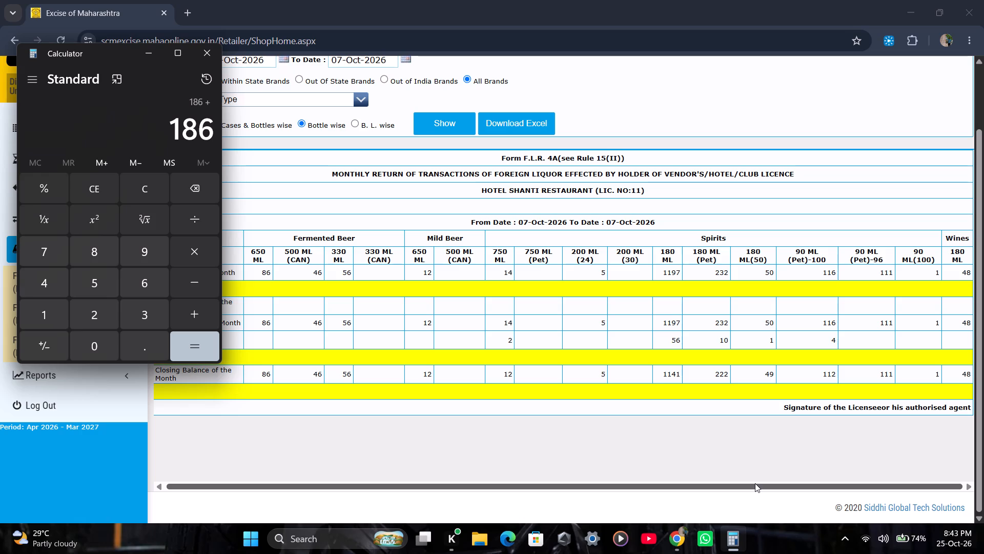
type("38")
key("Return")
key("Escape")
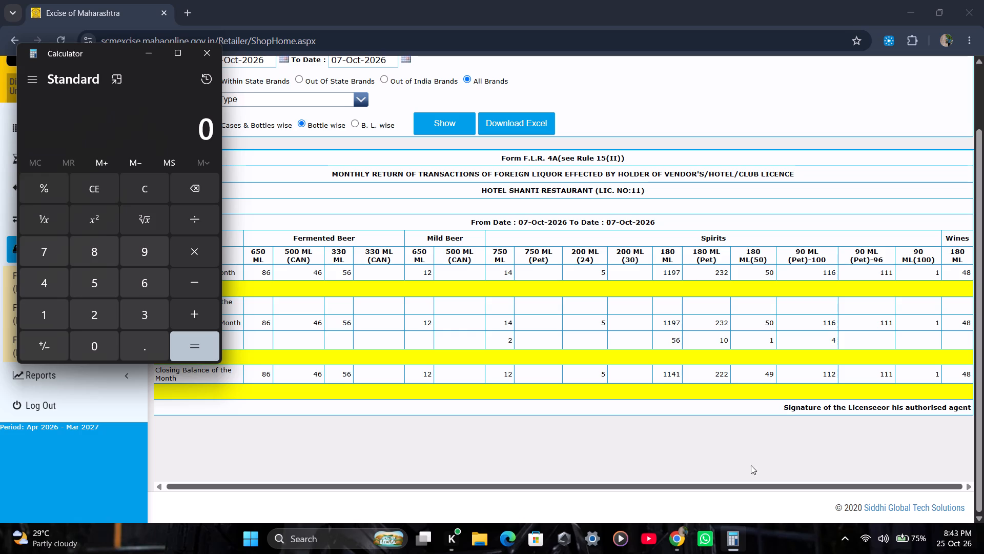
Back in the browser, set both statement dates to 08-Oct-2026 and show the FLR 4A statement for that day.
left_click(699, 438)
scroll(312, 182, "up", 2)
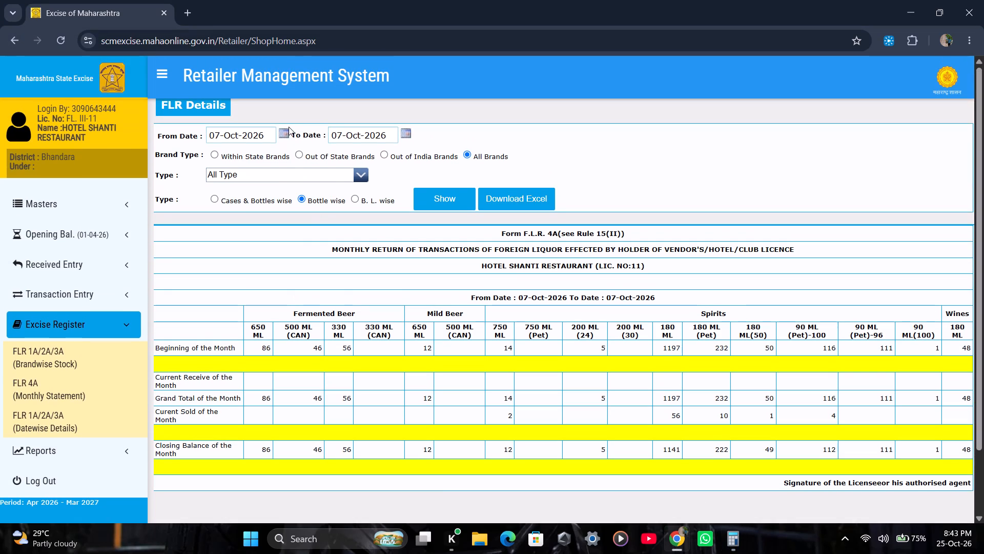
left_click(285, 133)
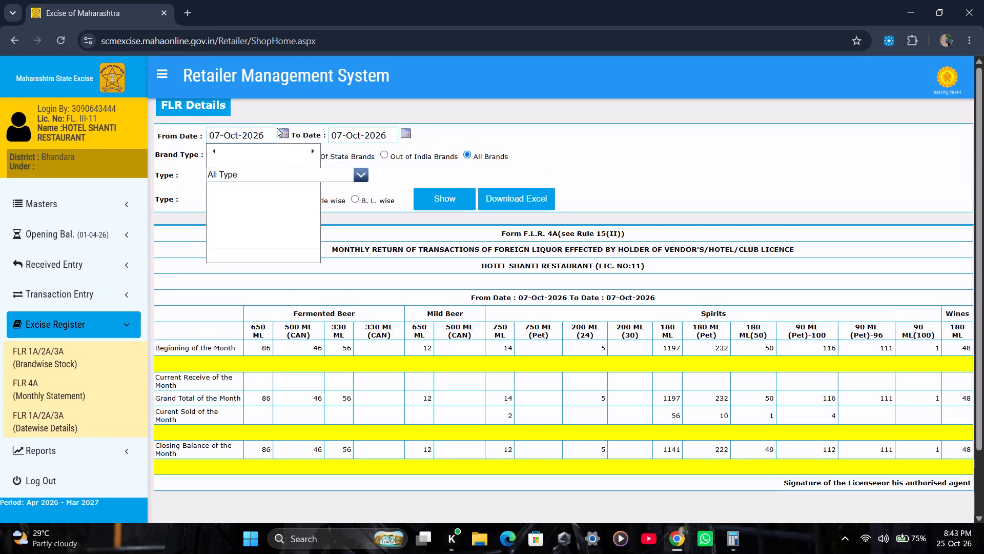
double_click(281, 128)
left_click(283, 130)
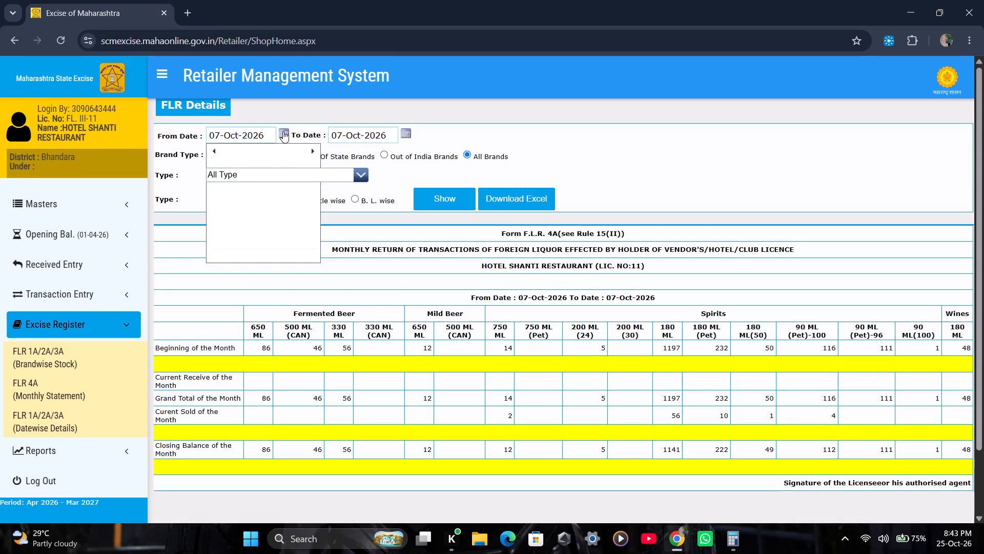
left_click(283, 131)
left_click(220, 135)
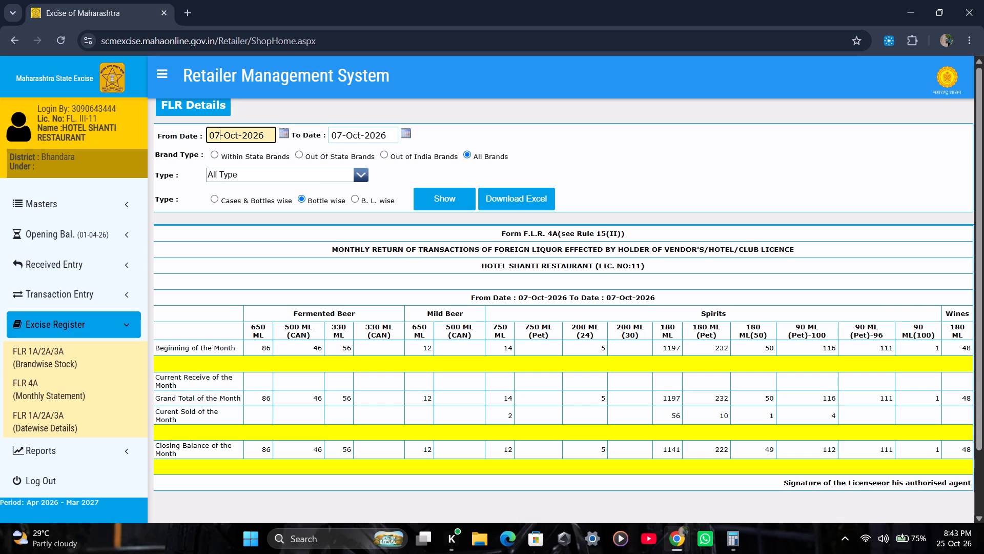
key("BackSpace")
key("8")
left_click_drag(336, 142, 346, 153)
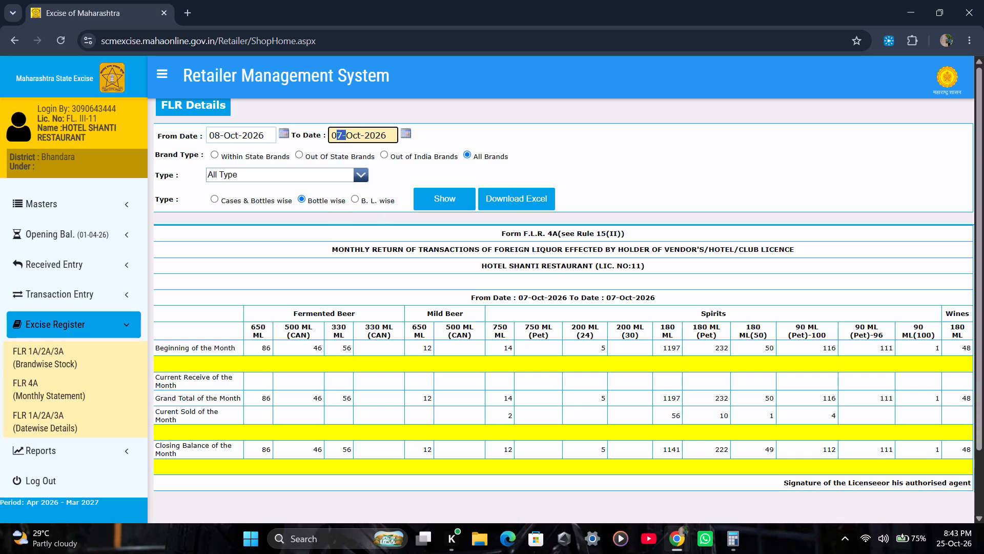
left_click(339, 141)
left_click(344, 133)
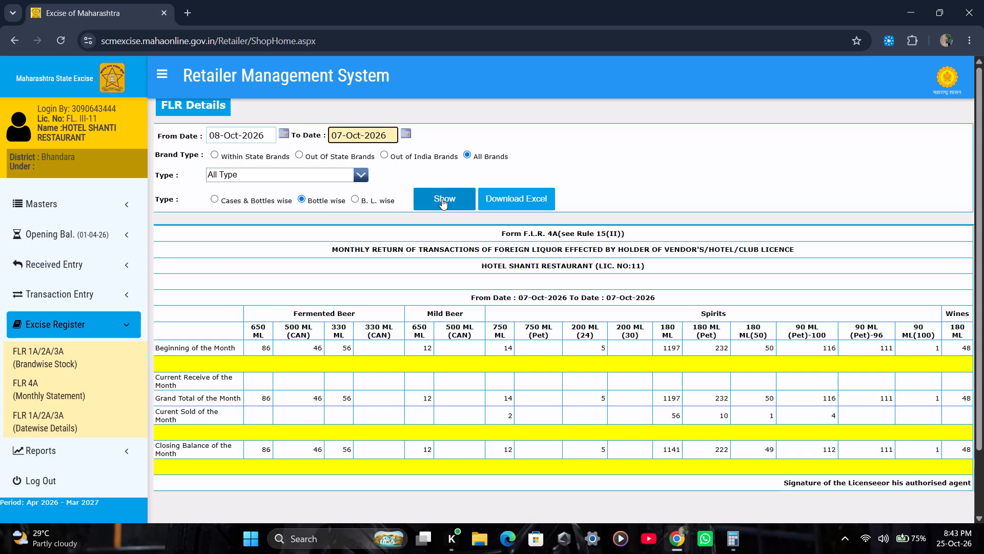
key("BackSpace")
key("8")
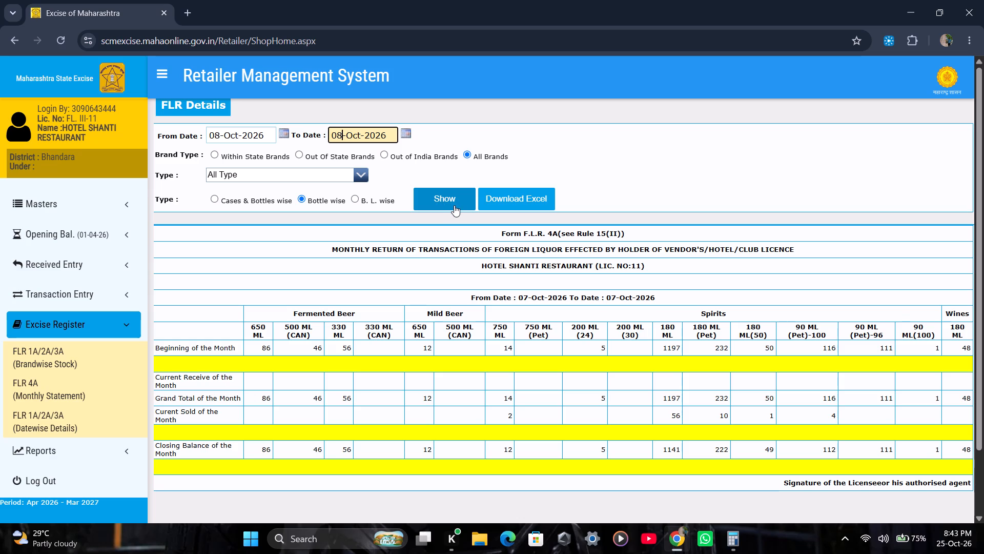
left_click(454, 205)
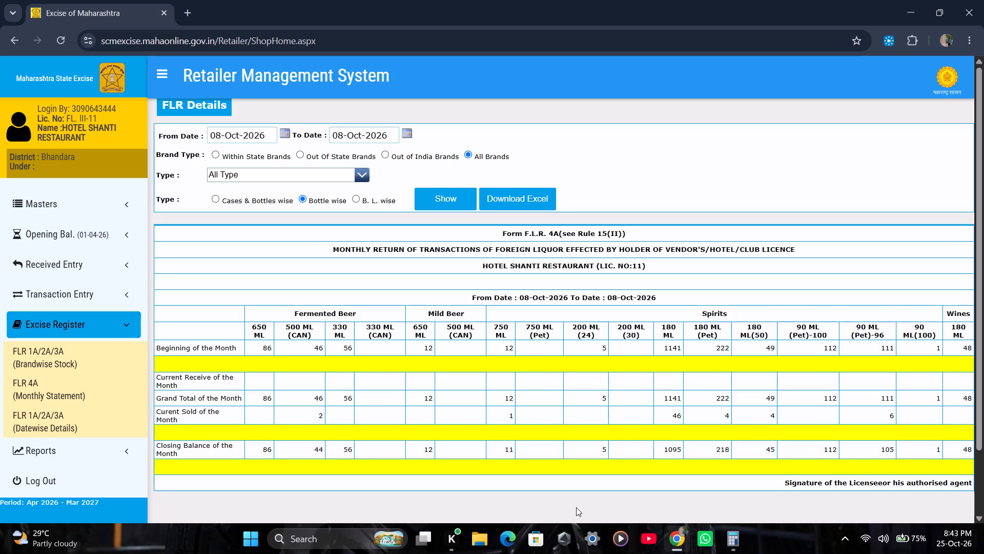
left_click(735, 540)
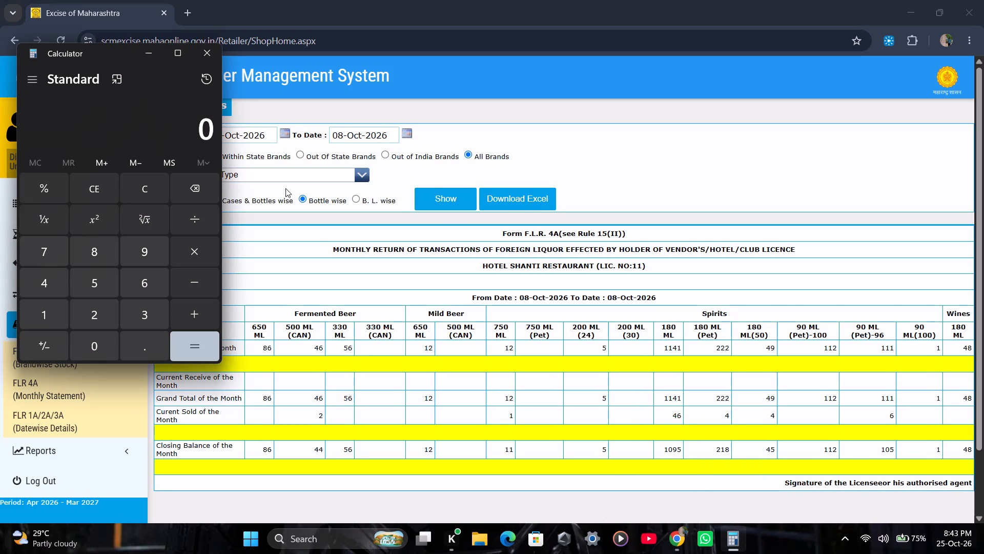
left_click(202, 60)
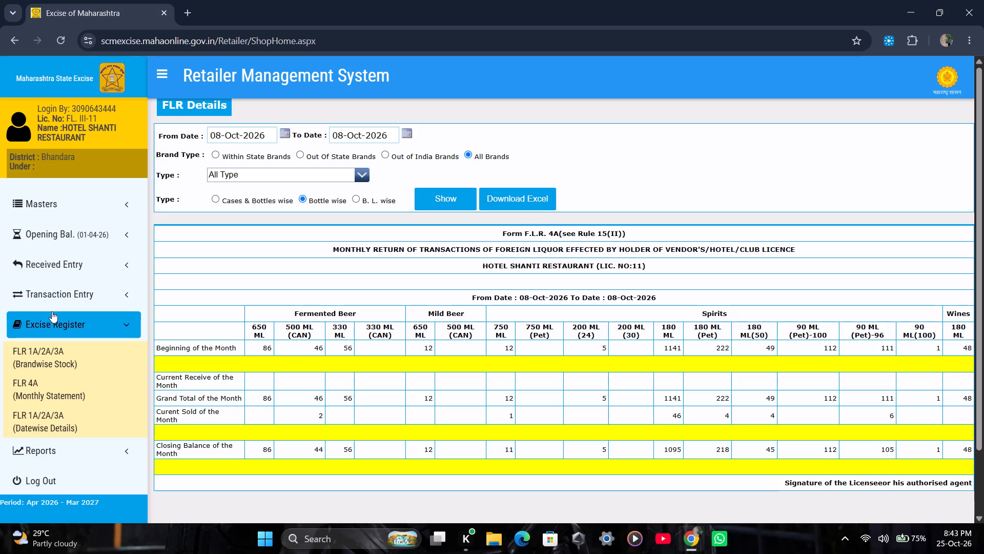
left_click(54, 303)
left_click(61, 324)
Reopen the FLR 4A monthly statement and show it bottle wise with both dates set to 08-Oct-2026.
left_click(76, 380)
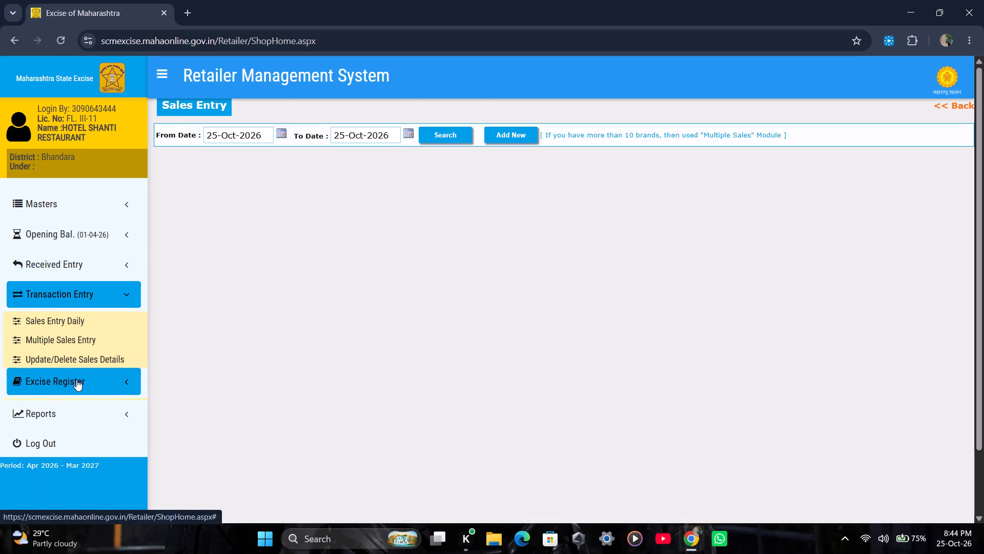
left_click(73, 395)
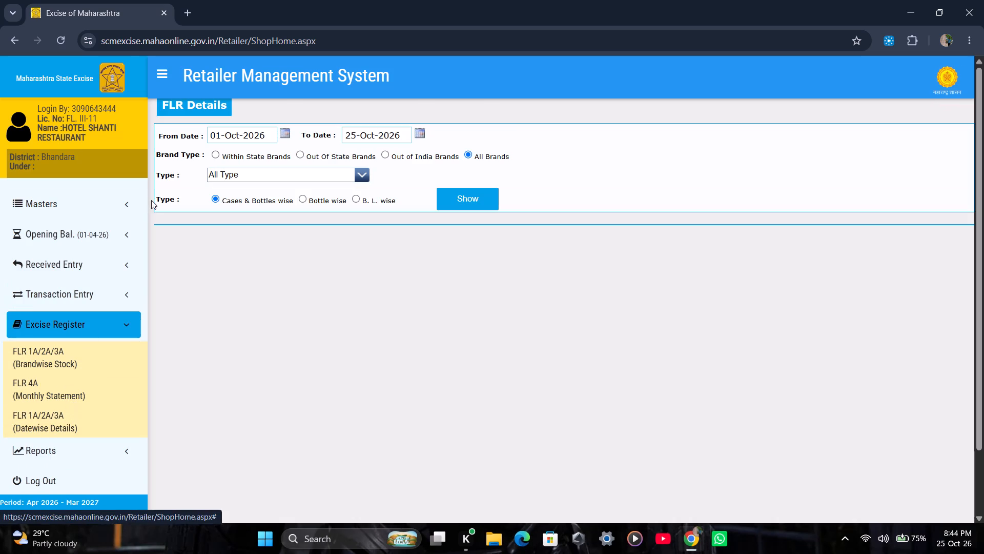
left_click(284, 134)
left_click(281, 187)
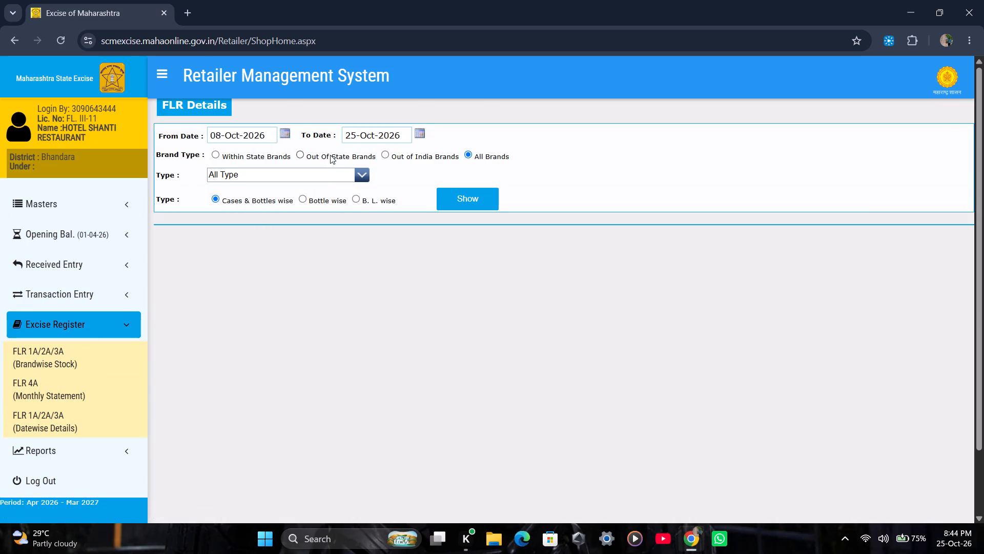
left_click(421, 131)
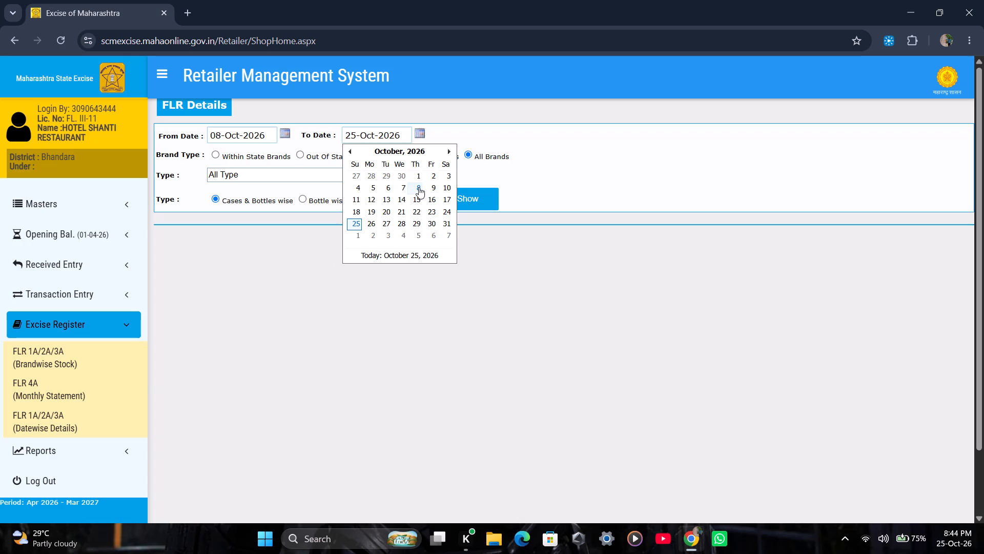
left_click(418, 187)
left_click(334, 200)
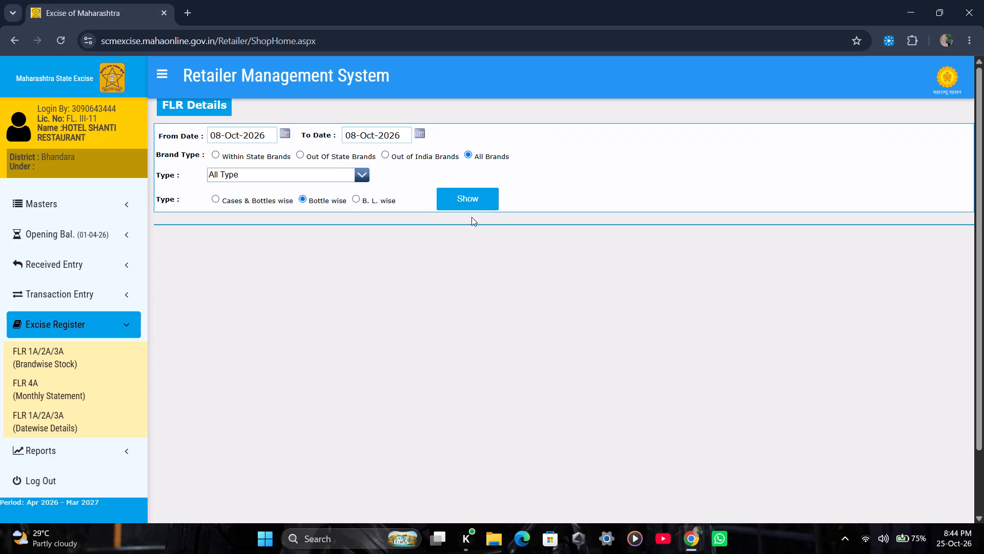
left_click(473, 205)
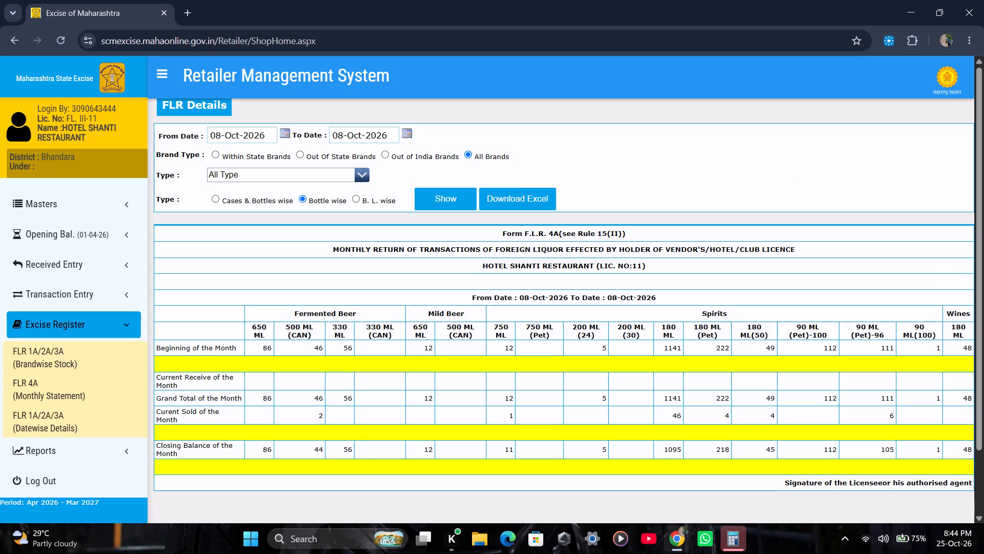
In Calculator, add the 180 ML and 200 ML spirits closing balances, 1095 + 218 + 45 + 5, and clear the calculator.
left_click(732, 544)
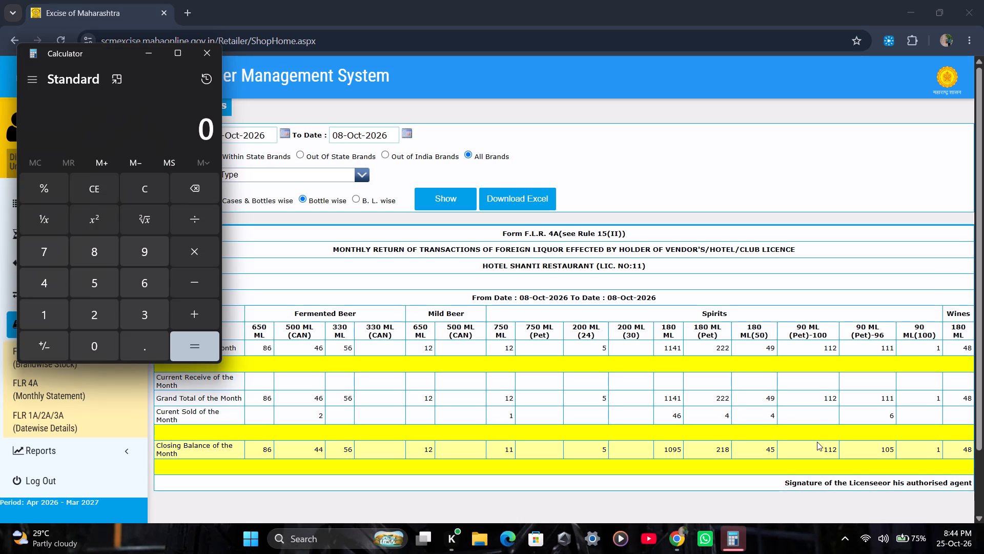
type("10")
type("95")
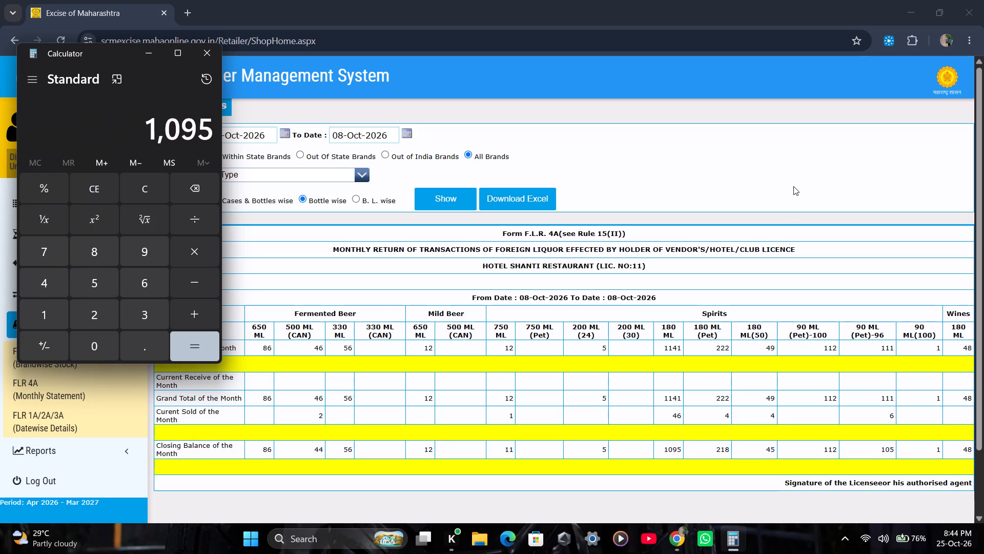
type("+218")
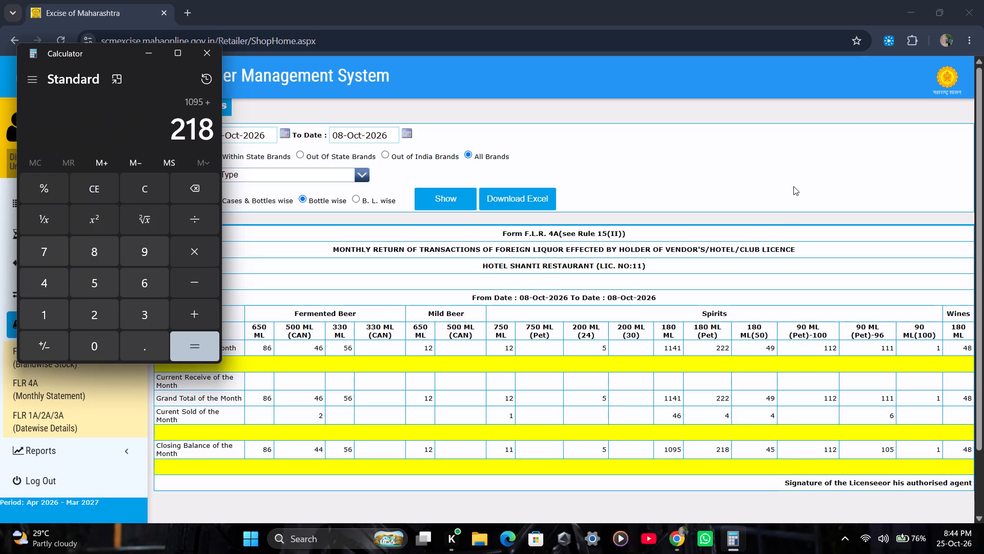
type("+45+5")
key("Return")
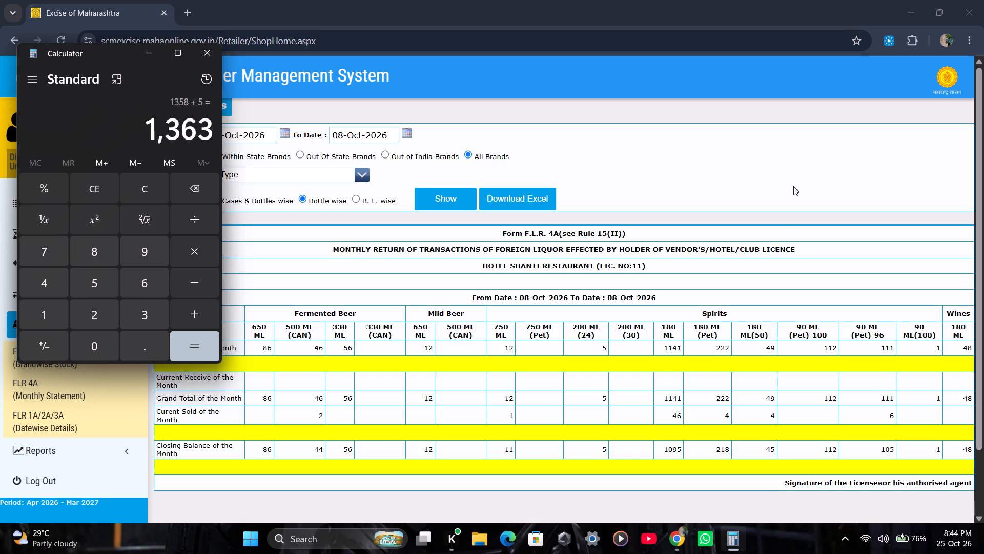
key("Escape")
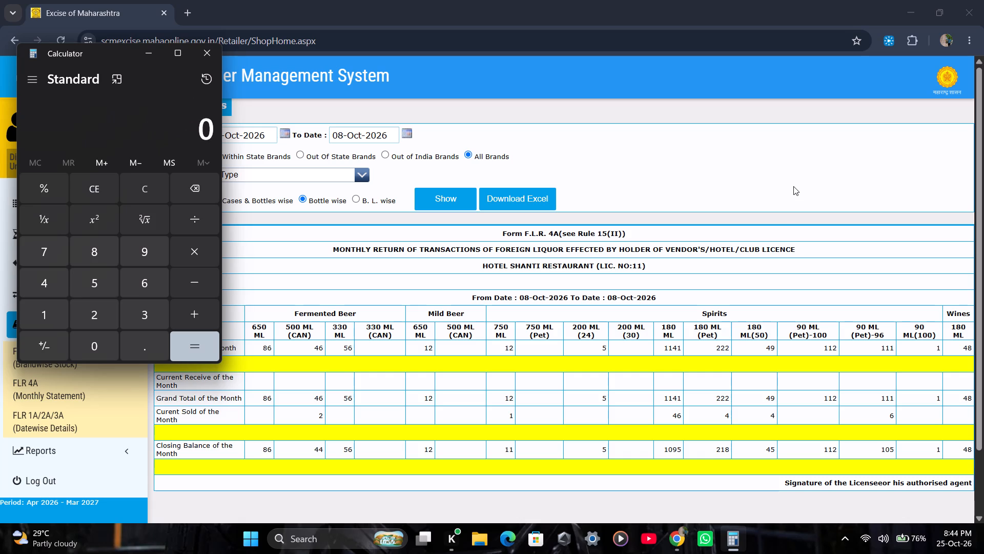
Recheck the 180 ML and 200 ML spirits closing total by adding 1095 + 218 + 45 + 5, and clear the calculator.
type("1095+")
type("218+45")
key("plus")
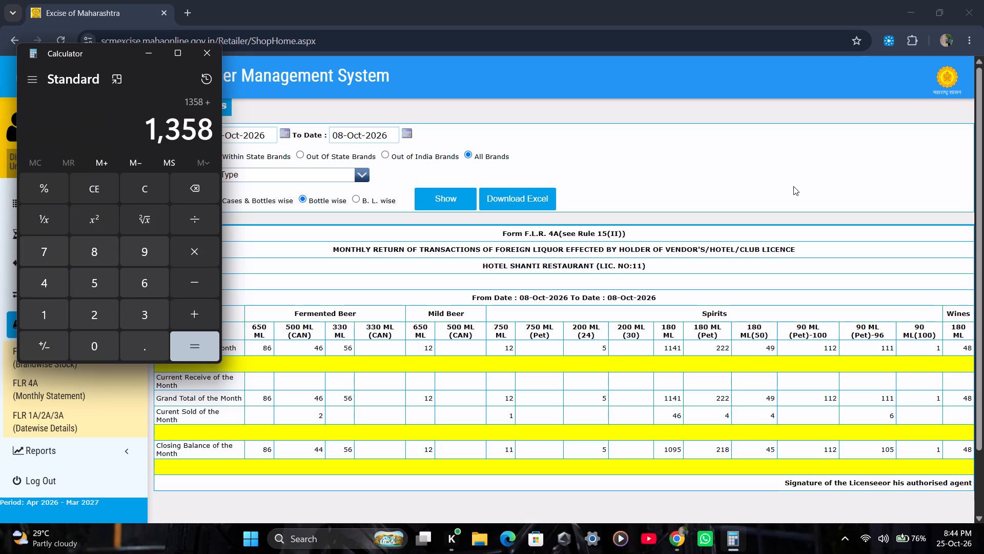
key("5")
key("Return")
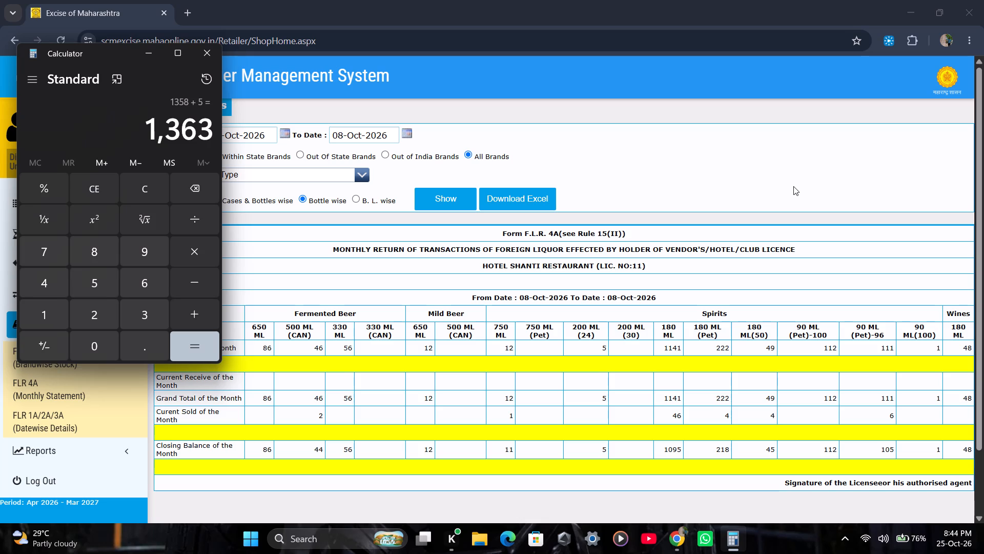
key("Escape")
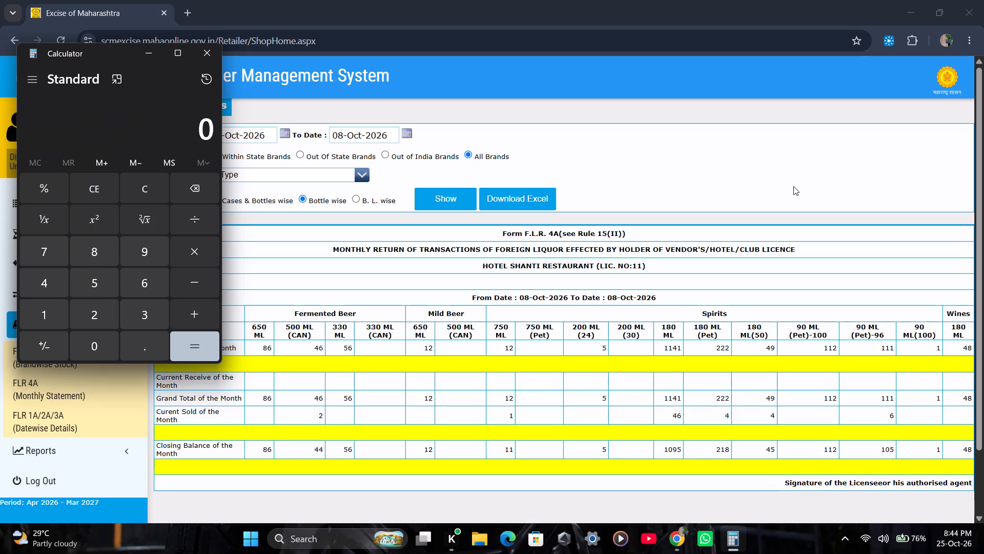
Add the same 180 ML and 200 ML closing balances once more, 1095 + 218 + 45 + 5, and clear the calculator.
type("1095")
key("plus")
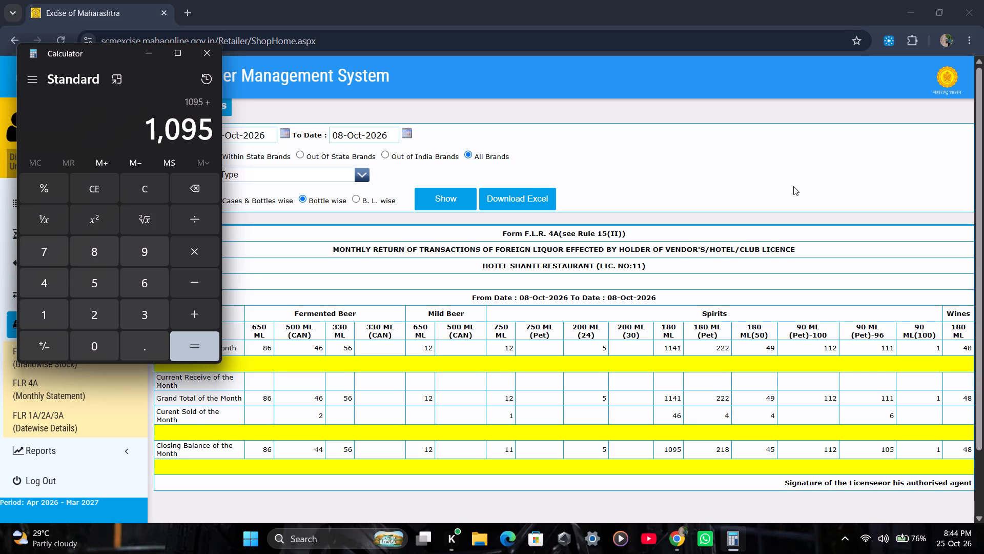
type("218+45+5")
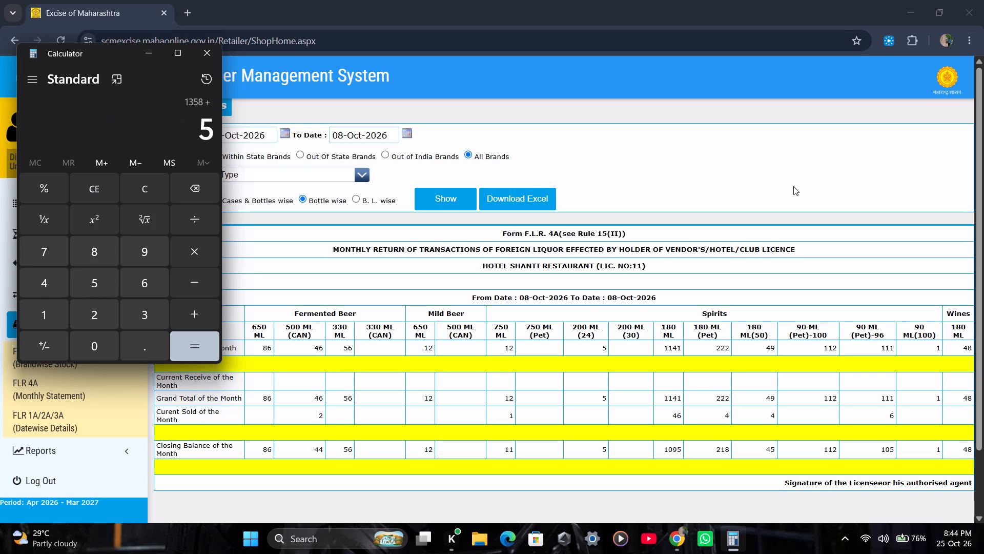
key("Return")
key("Escape")
Calculate 676 + 687 to compare with the 180 ML and 200 ML spirits total, and clear the calculator.
type("676")
key("plus")
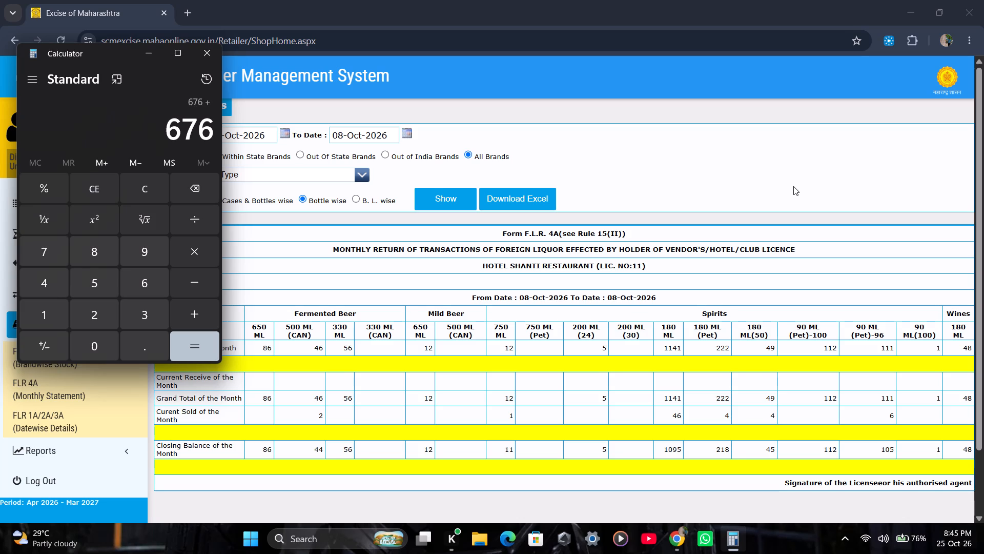
type("687")
key("Return")
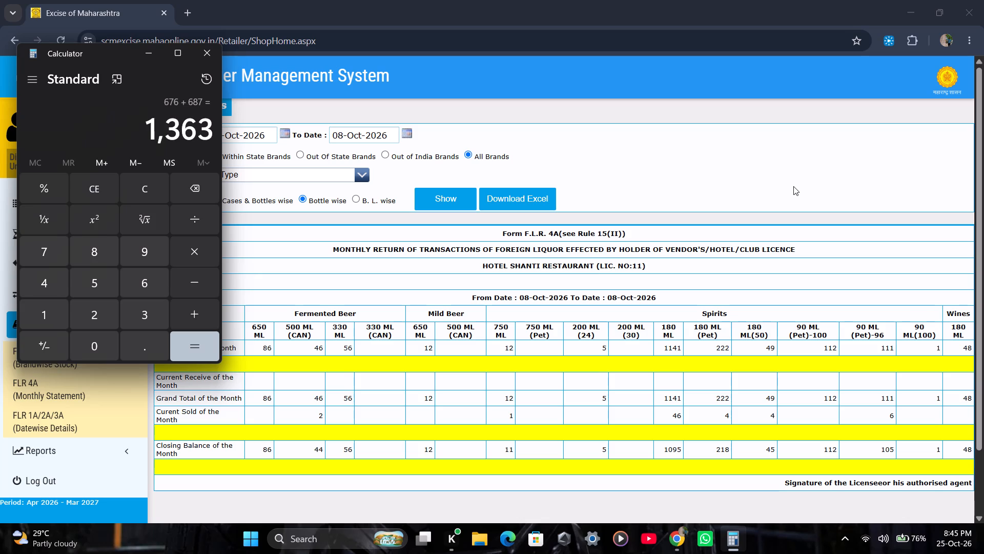
key("Escape")
Calculate 181 + 37 to compare with the 90 ML spirits closing stock, and clear the calculator.
type("181+")
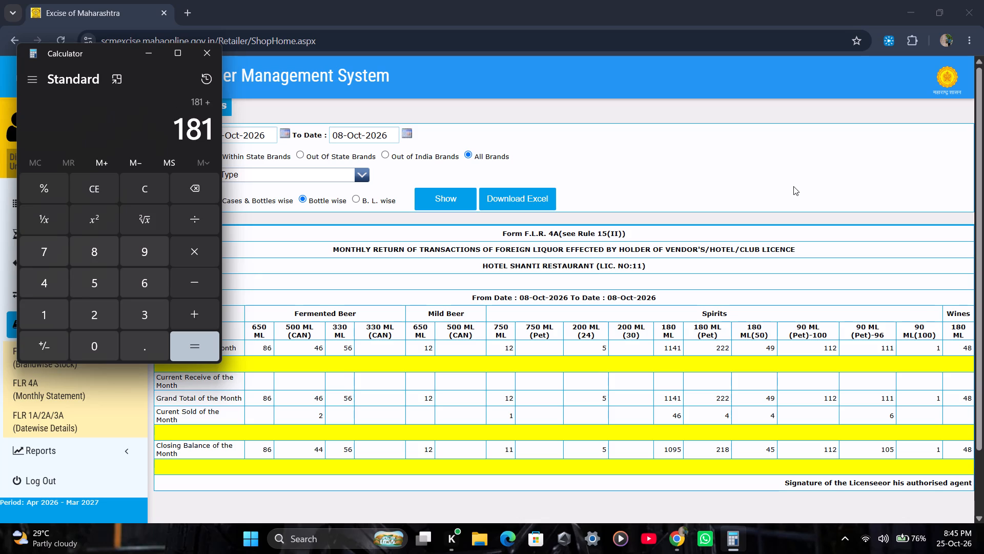
type("37")
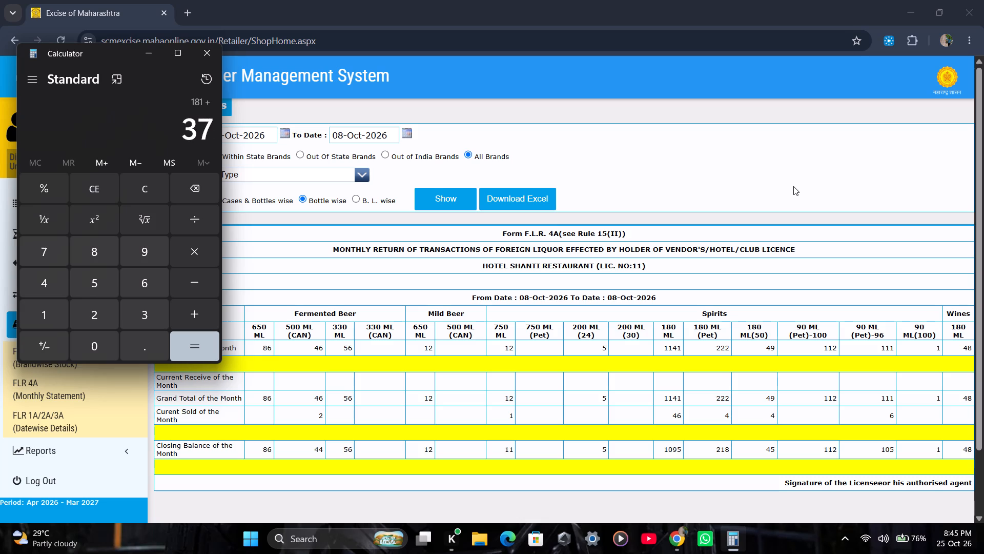
key("Return")
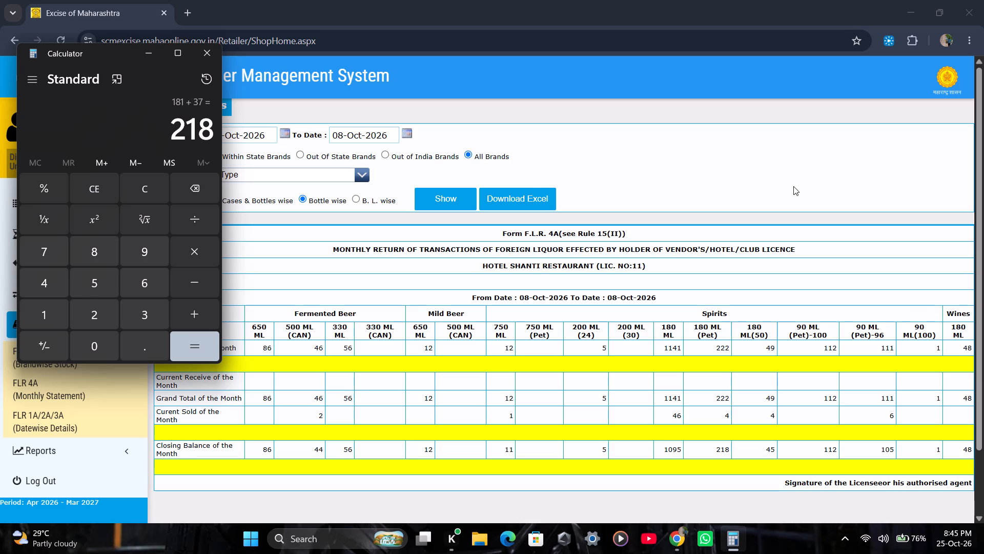
key("Escape")
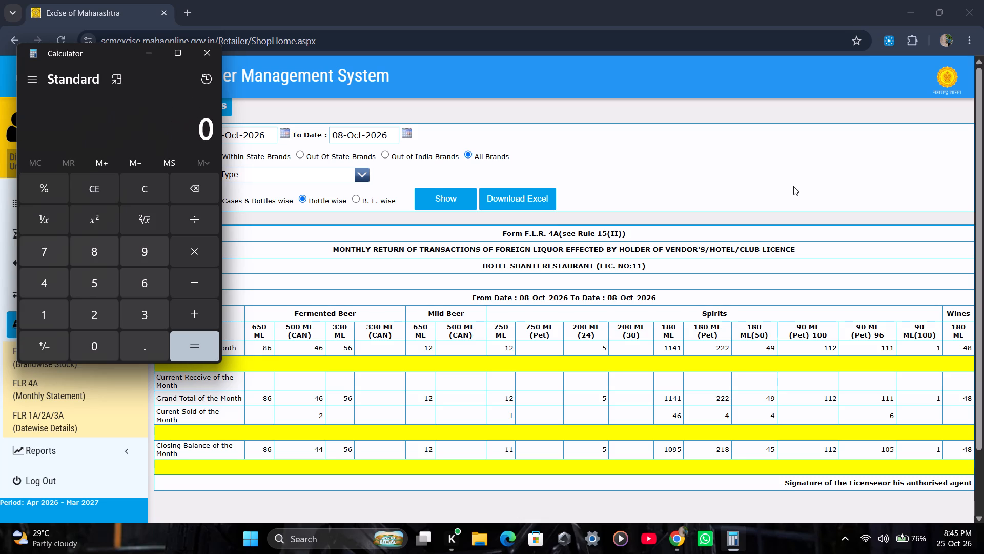
Add the closing balances of the three 90 ML spirits columns, 112 + 105 + 1, and clear the calculator.
type("111")
key("BackSpace")
type("2+")
type("105+1")
key("Return")
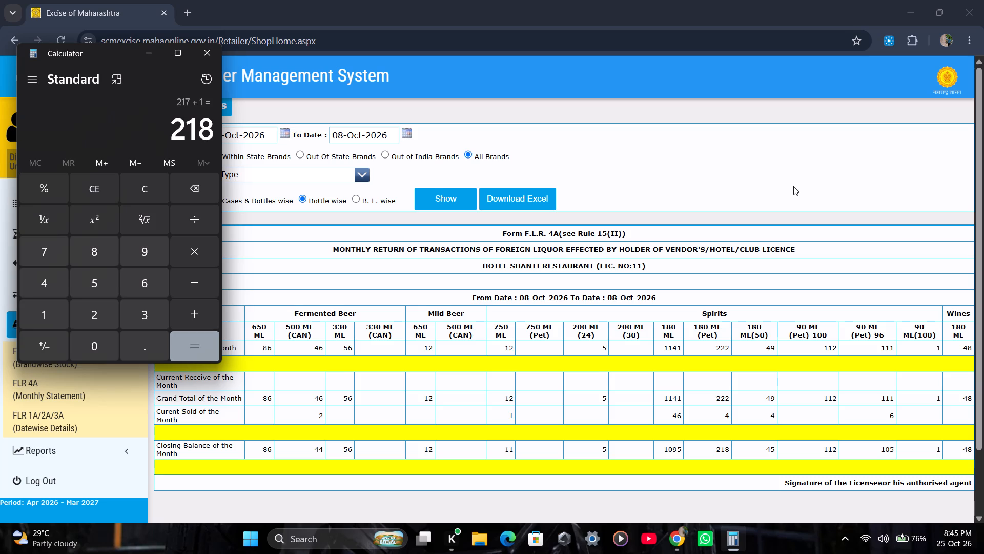
key("Escape")
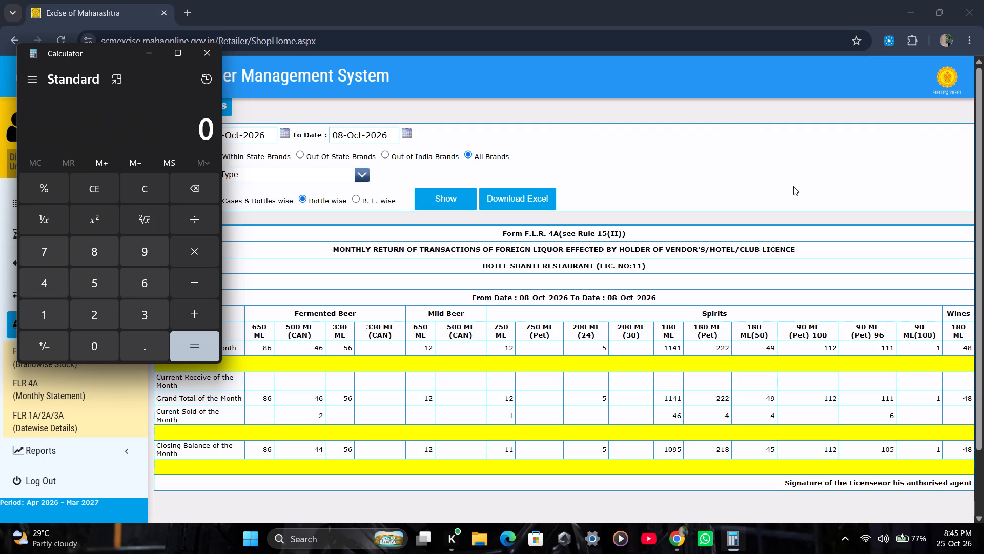
Calculate 651 + 706 as another comparison figure for the 180 ML and 200 ML spirits, and clear the calculator.
type("61")
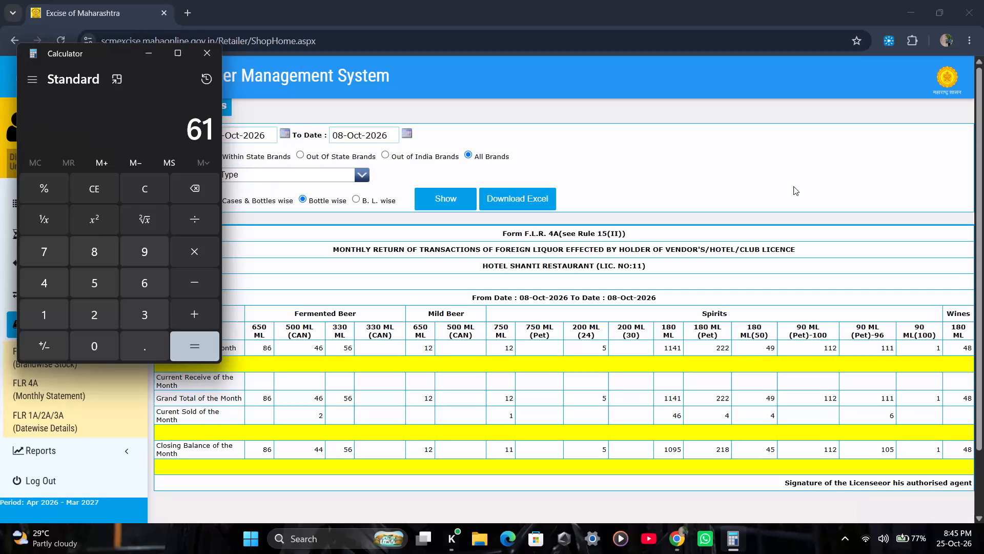
key("BackSpace")
type("51")
key("plus")
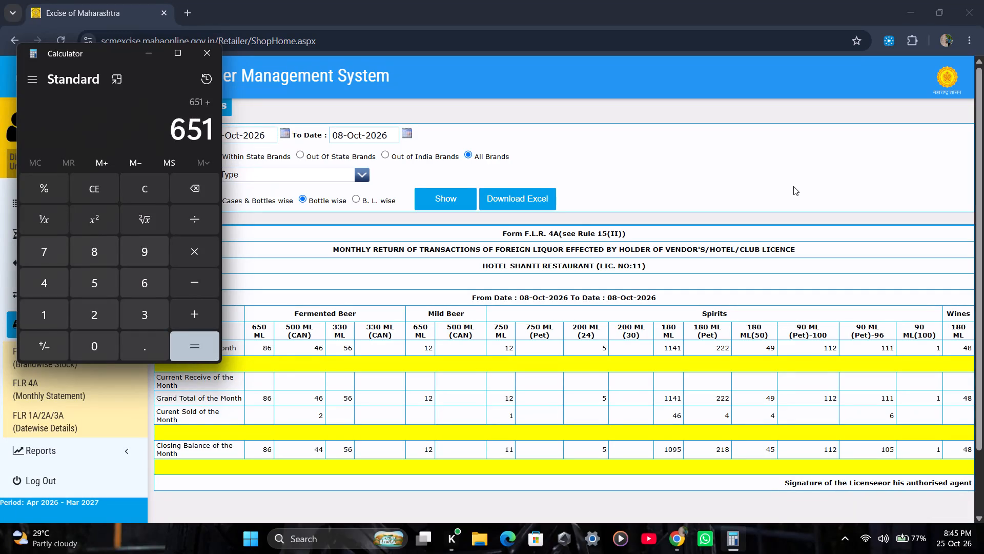
type("706")
key("Return")
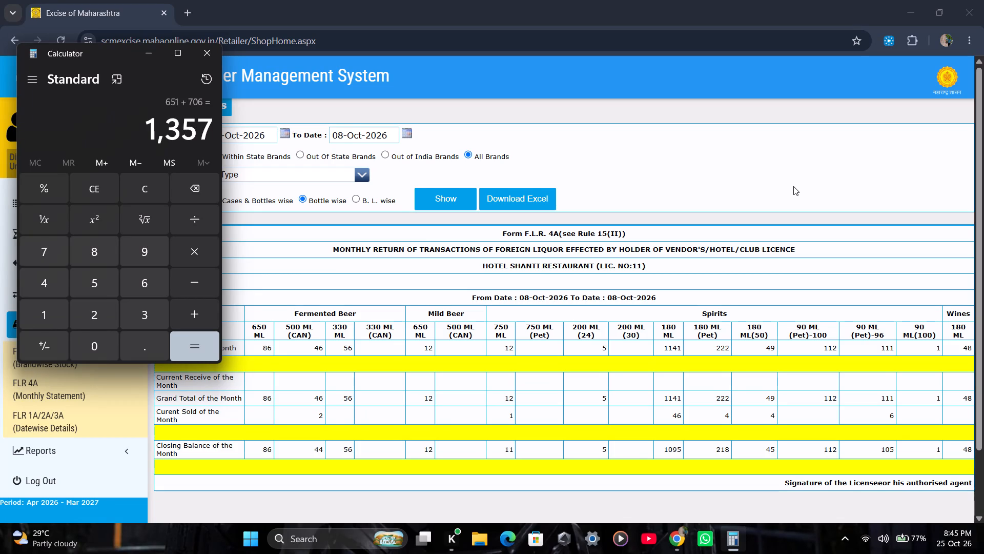
key("Escape")
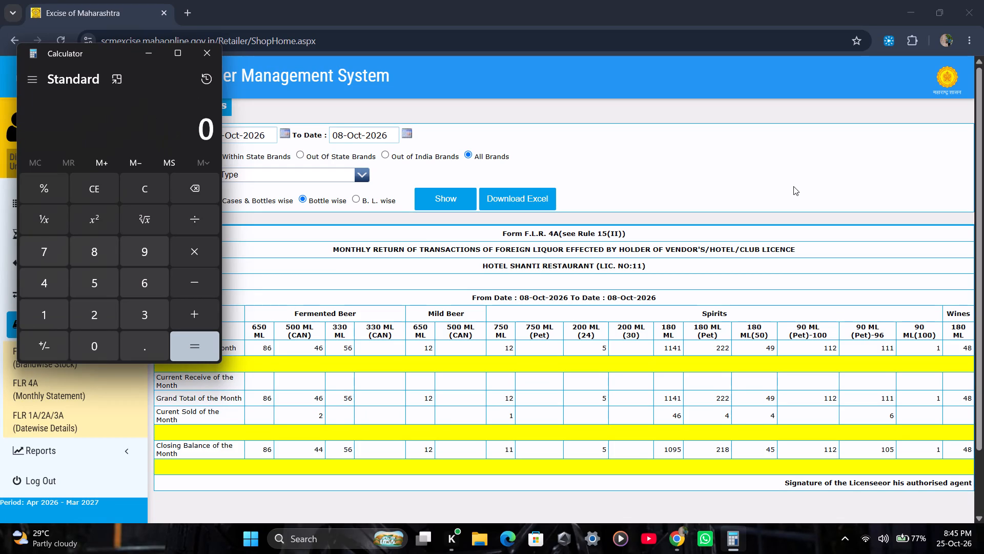
Total the 180 ML and 200 ML spirits closing balances again by adding 1095 + 218 + 45 + 5.
type("1095")
type("+218")
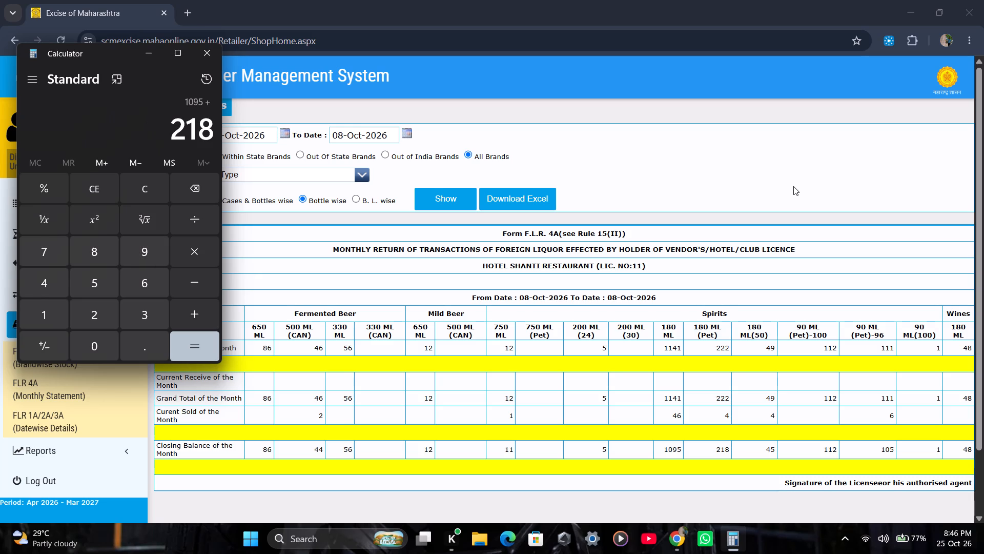
type("+1")
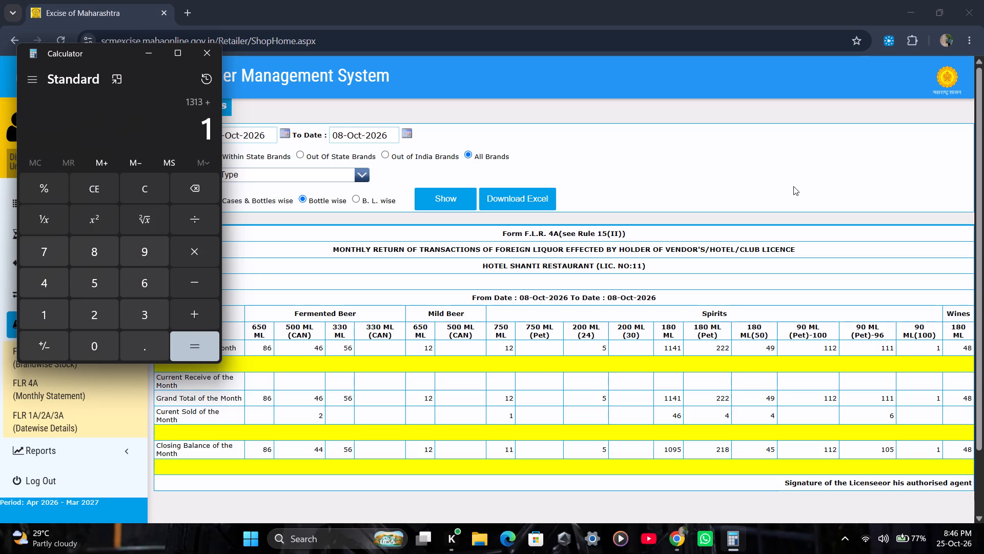
key("BackSpace")
type("45")
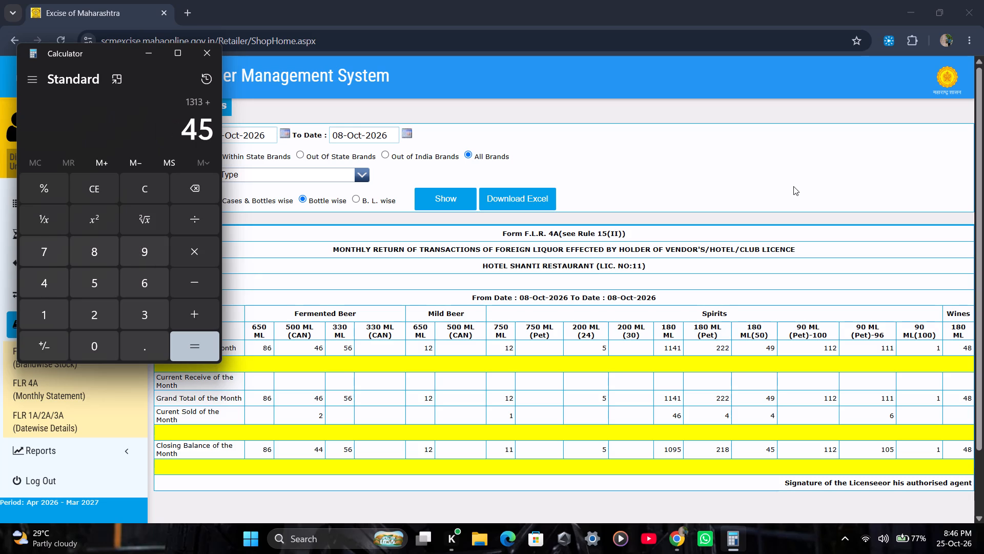
type("+5")
key("Return")
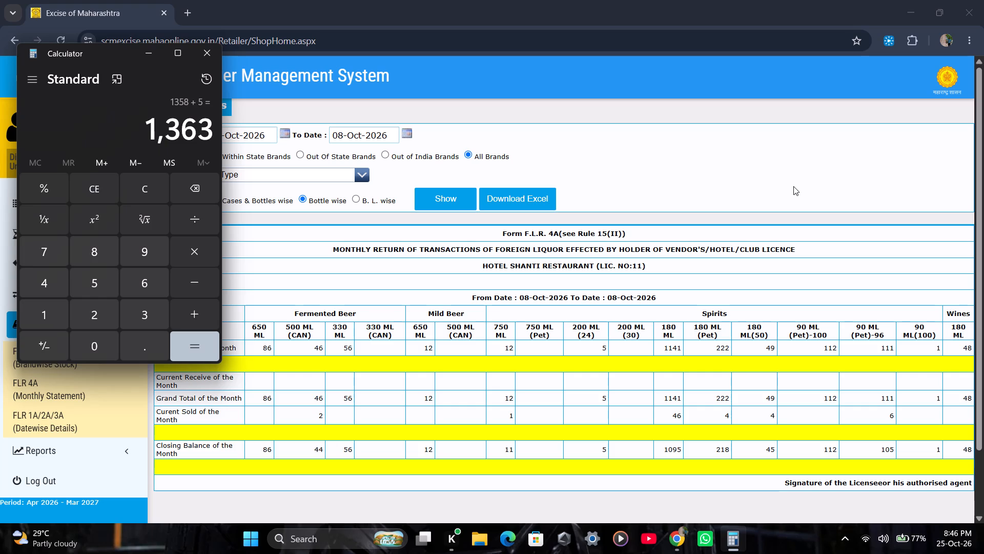
Recalculate the 180 ML and 200 ML spirits closing total, 1095 + 218 + 45 + 5, starting from and ending with a cleared calculator.
key("Escape")
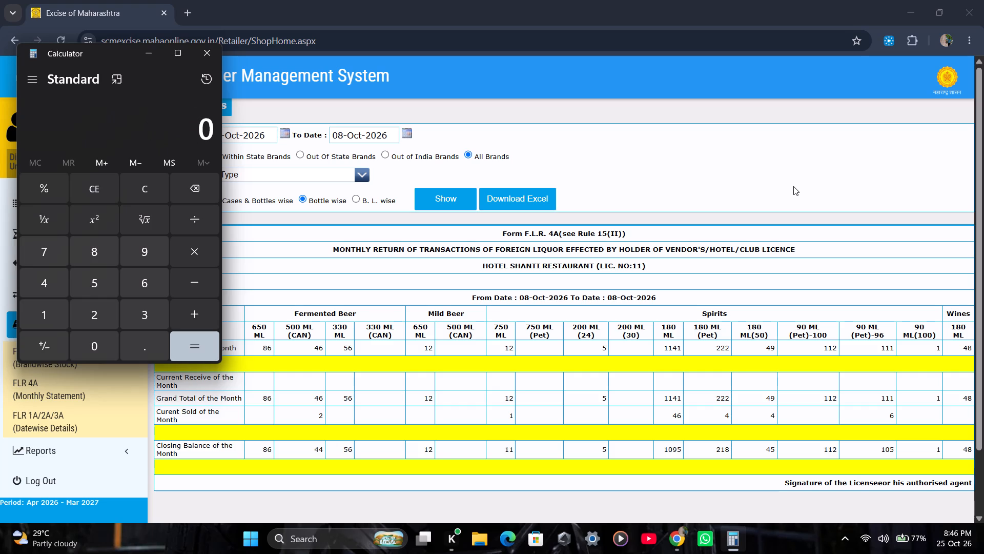
type("1095")
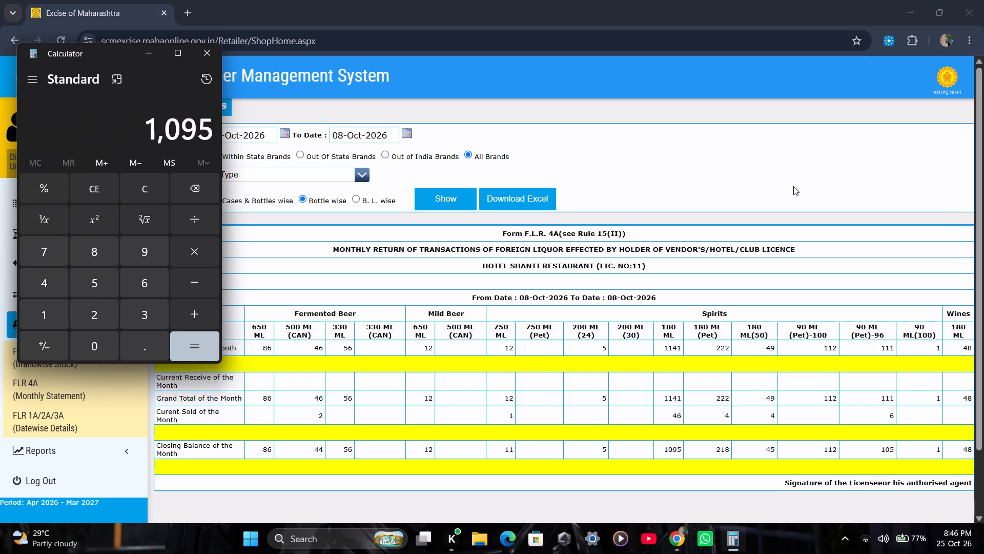
type("+218")
type("+45")
type("+5")
key("Return")
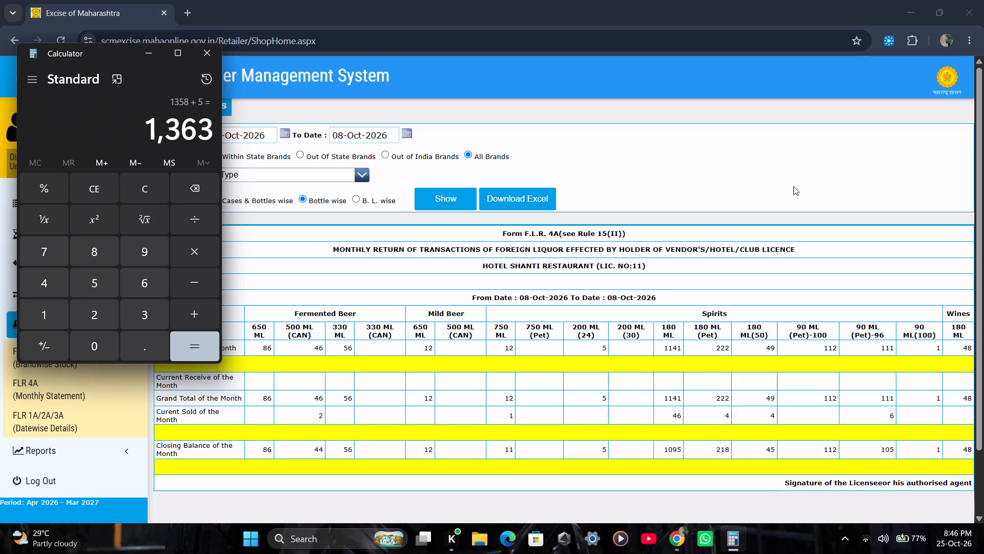
key("Escape")
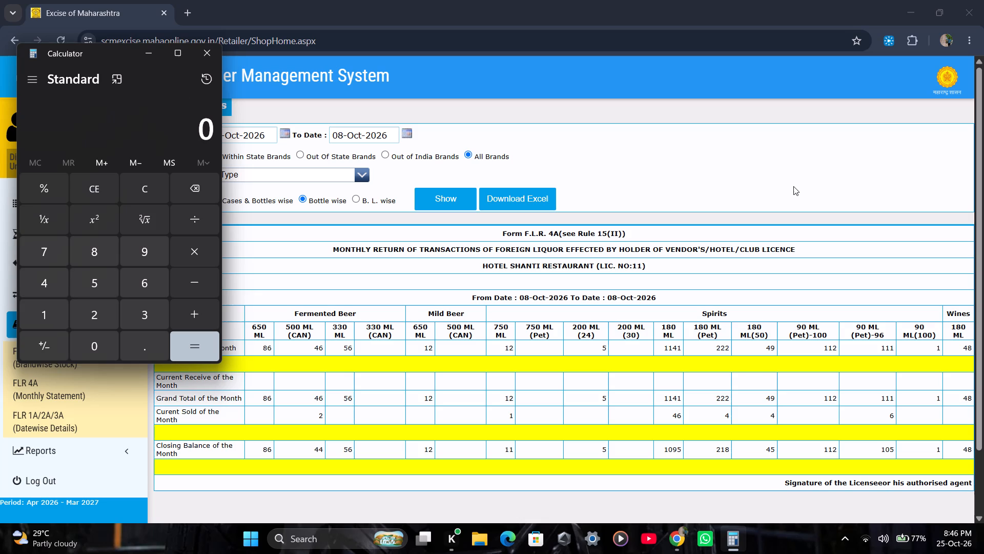
Calculate 651 + 706 again as the comparison figure for the 180 ML and 200 ML spirits, and clear the calculator.
type("651+")
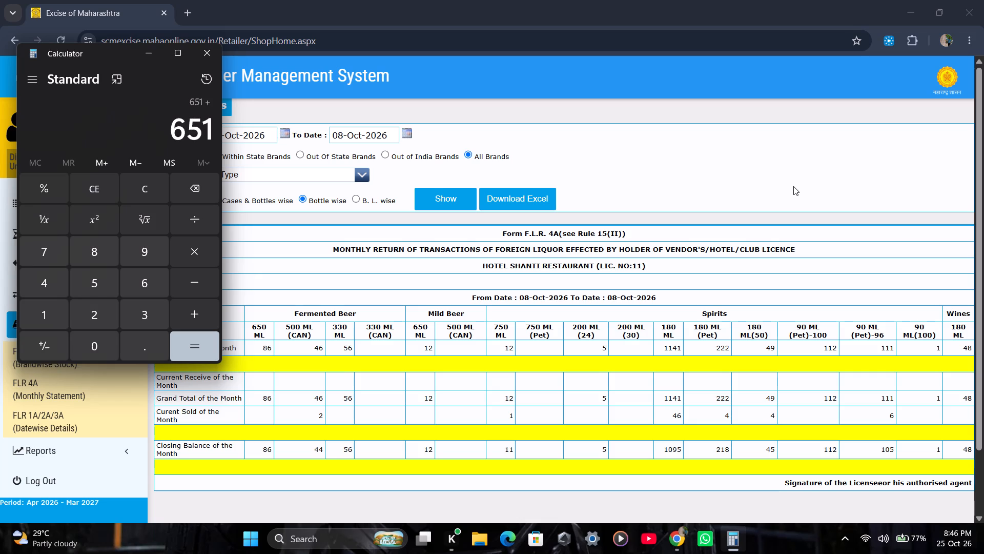
type("706")
key("Return")
key("Escape")
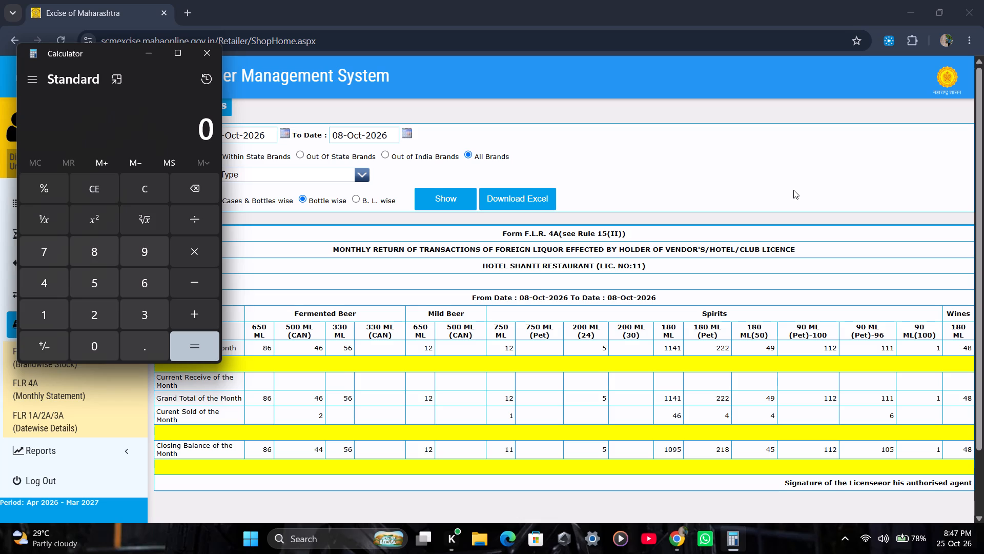
Calculate 687 + 676 twice as a new comparison figure for the 180 ML and 200 ML spirits, clearing the calculator each time.
type("687")
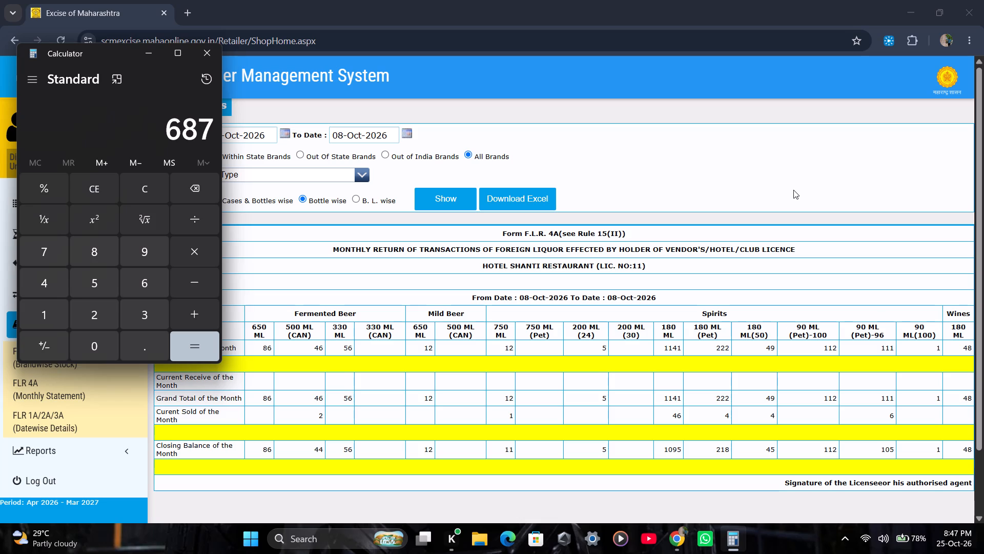
key("plus")
type("676")
key("Return")
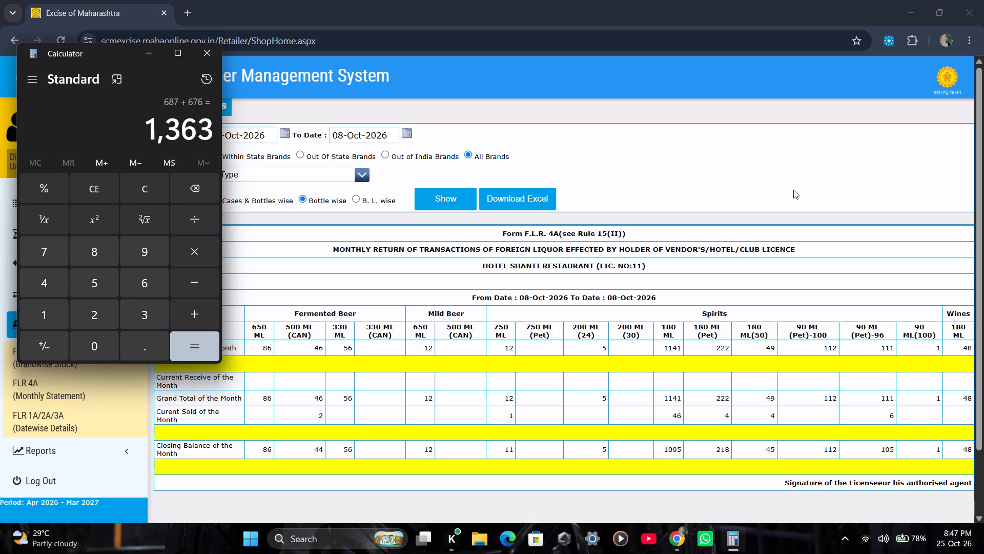
key("Escape")
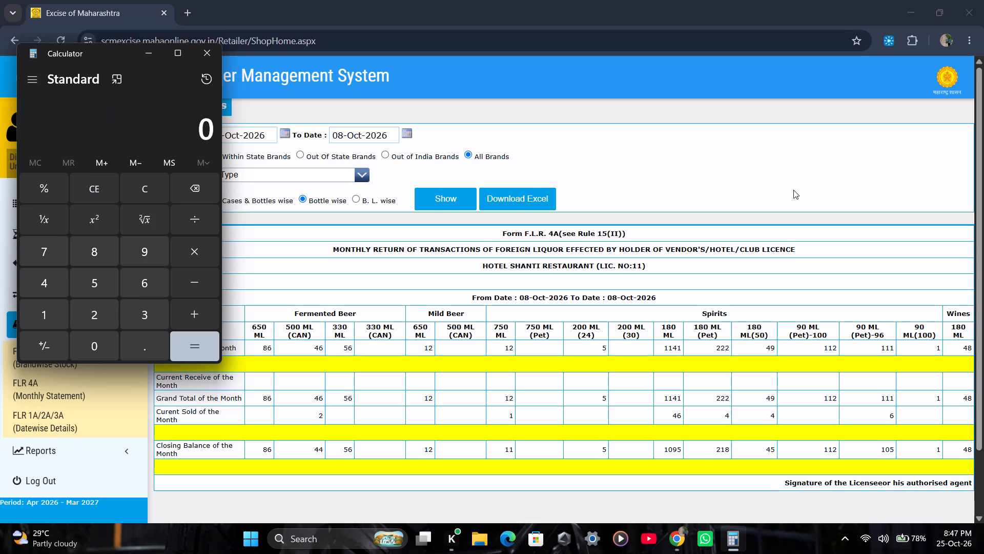
type("687")
key("plus")
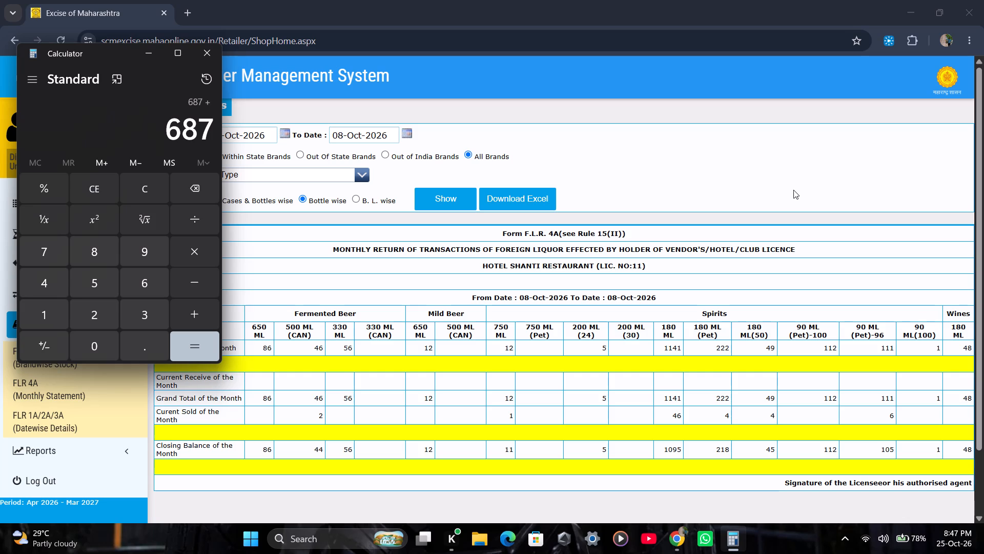
type("676")
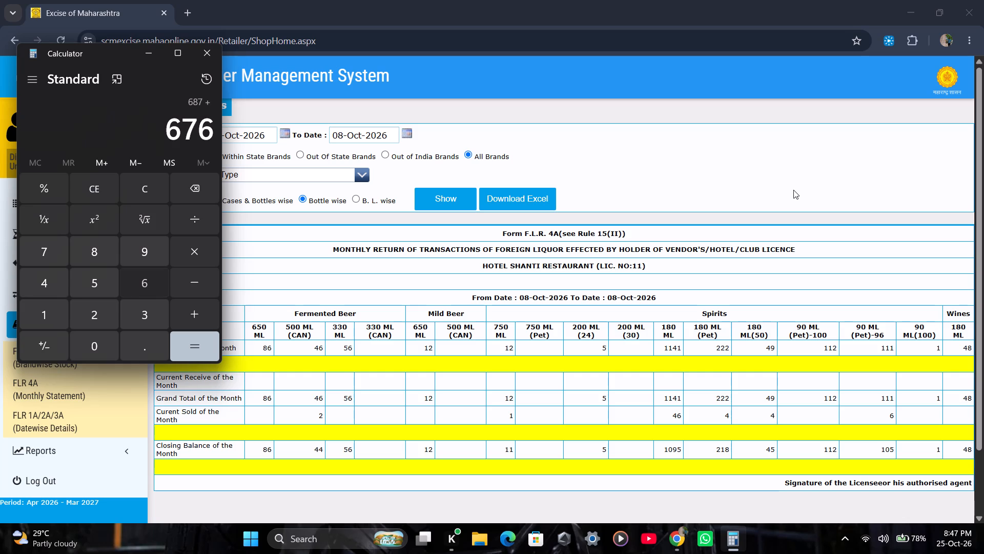
key("Return")
key("Escape")
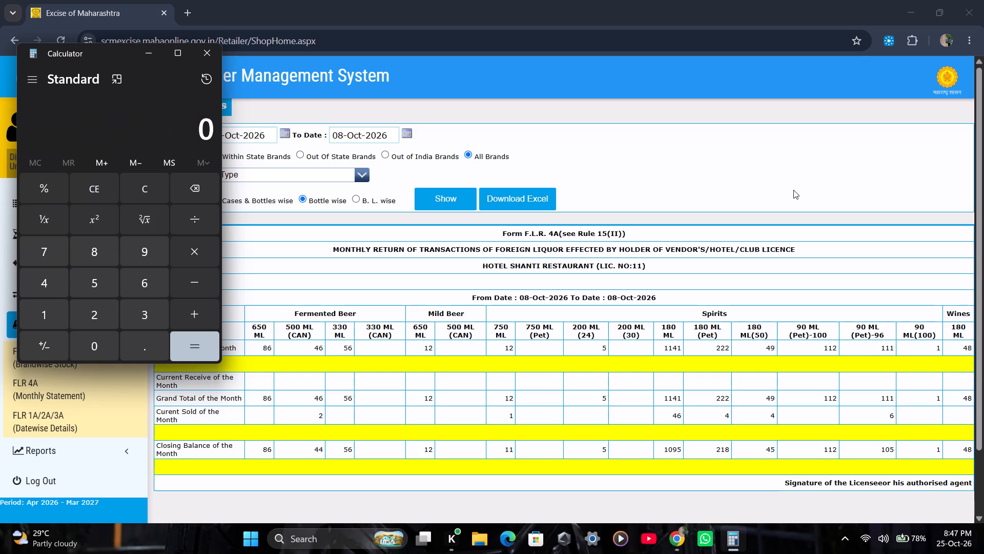
Add the 180 ML and 200 ML spirits closing balances once more, 1095 + 218 + 45 + 5, and clear the calculator.
type("1095")
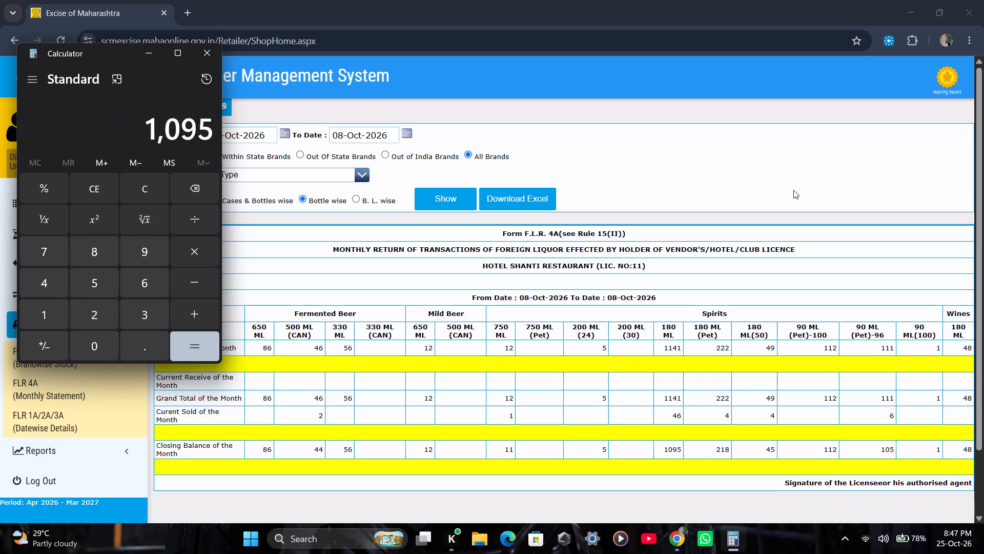
type("+218+45")
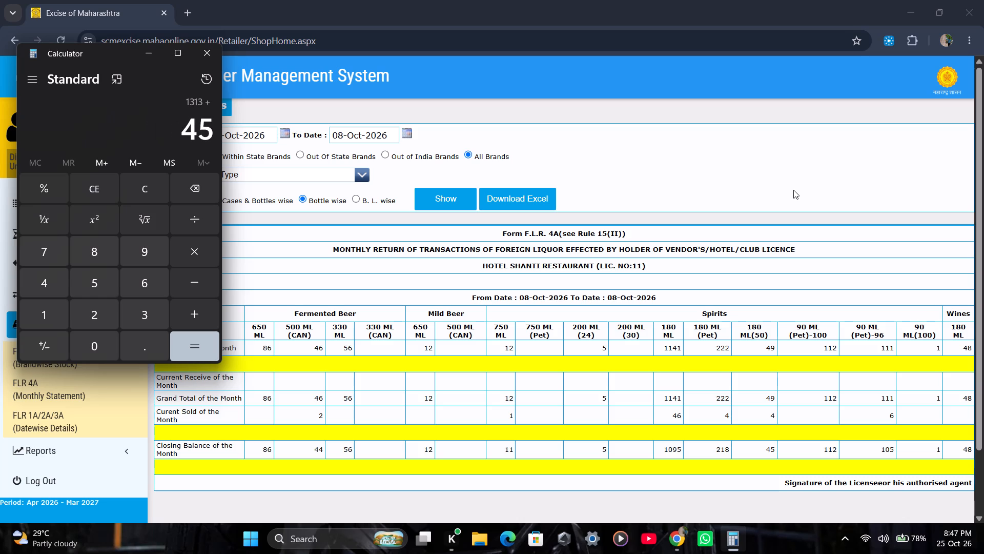
type("+5")
key("Return")
key("Escape")
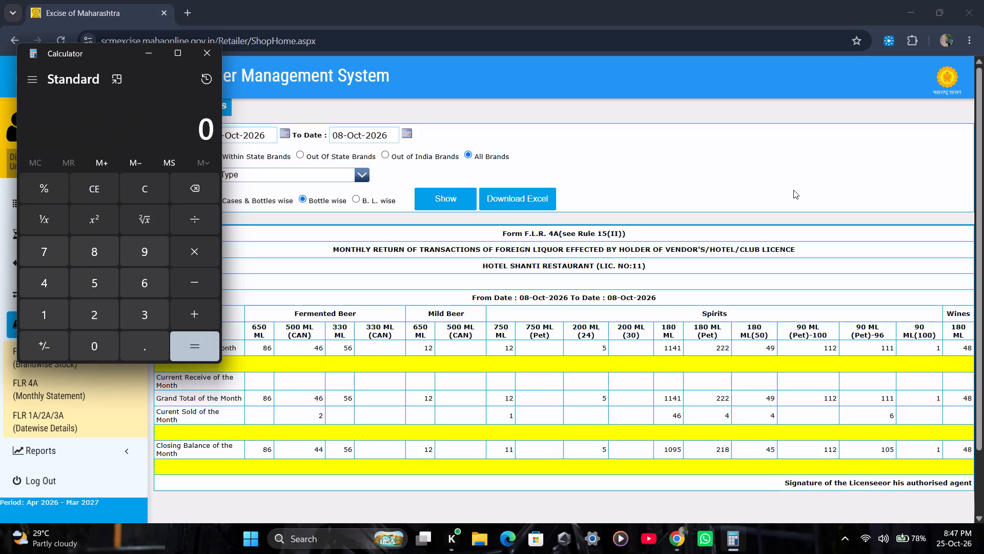
Add the closing balances of the three 90 ML spirits columns again, 112 + 105 + 1, and clear the calculator.
type("11")
key("2")
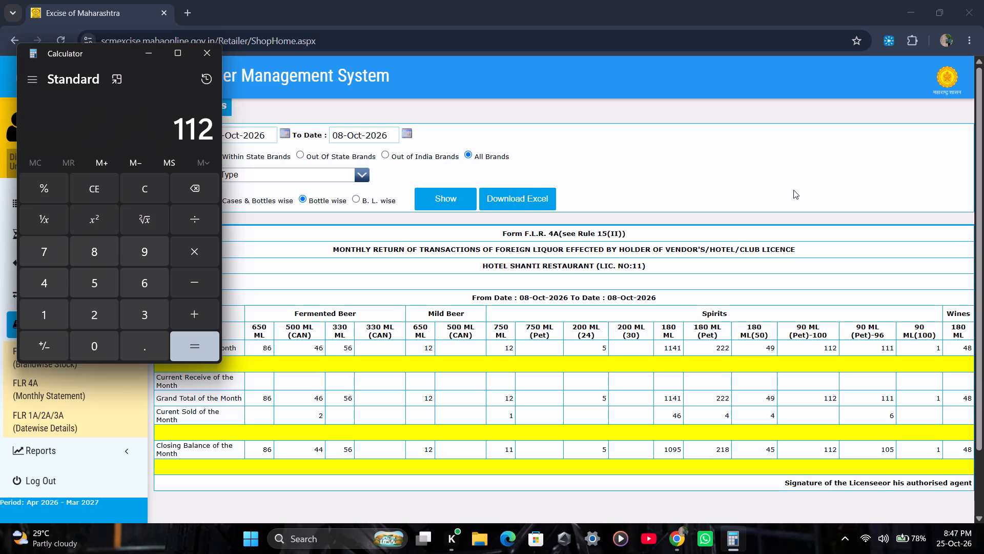
type("+105+")
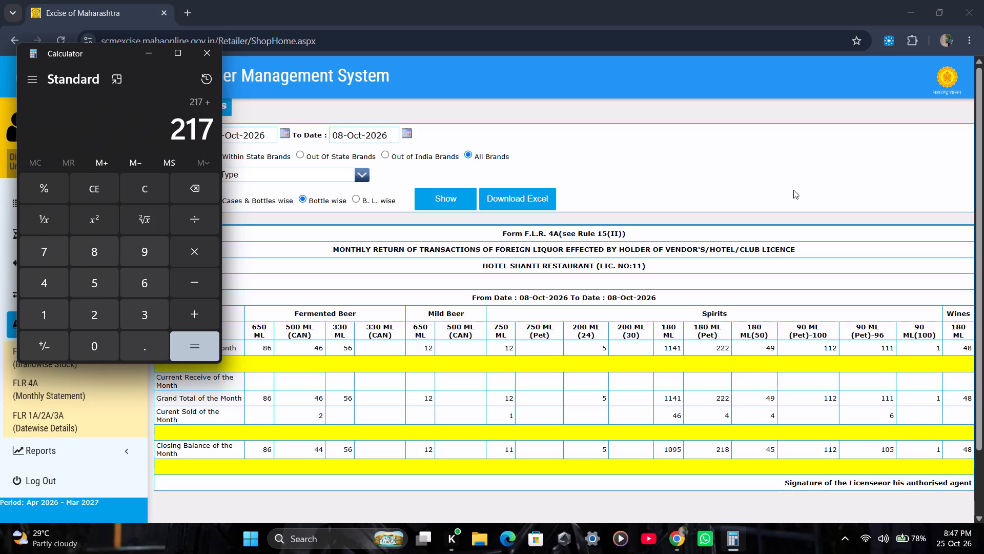
key("1")
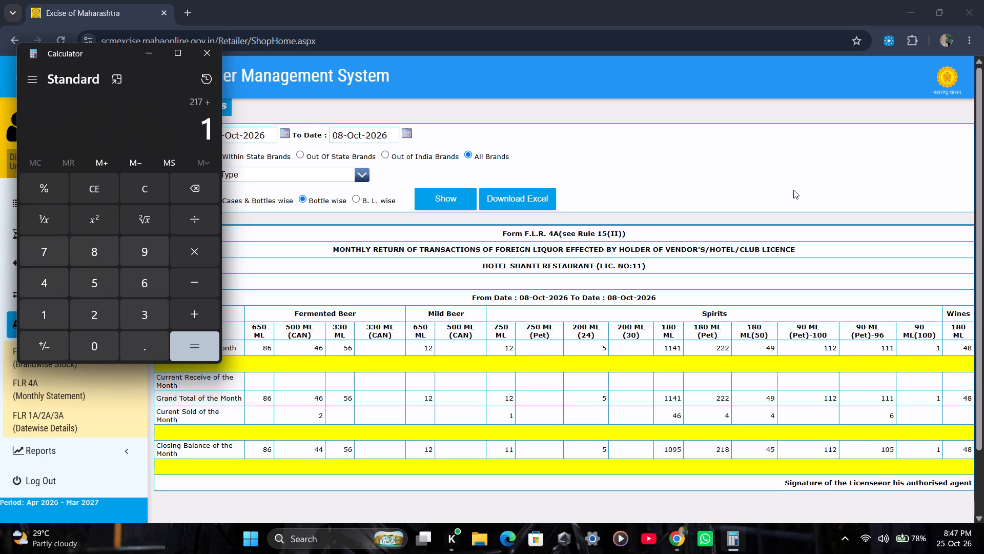
key("Return")
key("Escape")
Switch to Chrome, open Sales Entry Daily, and reopen the FLR 4A monthly statement from the excise register.
left_click(719, 161)
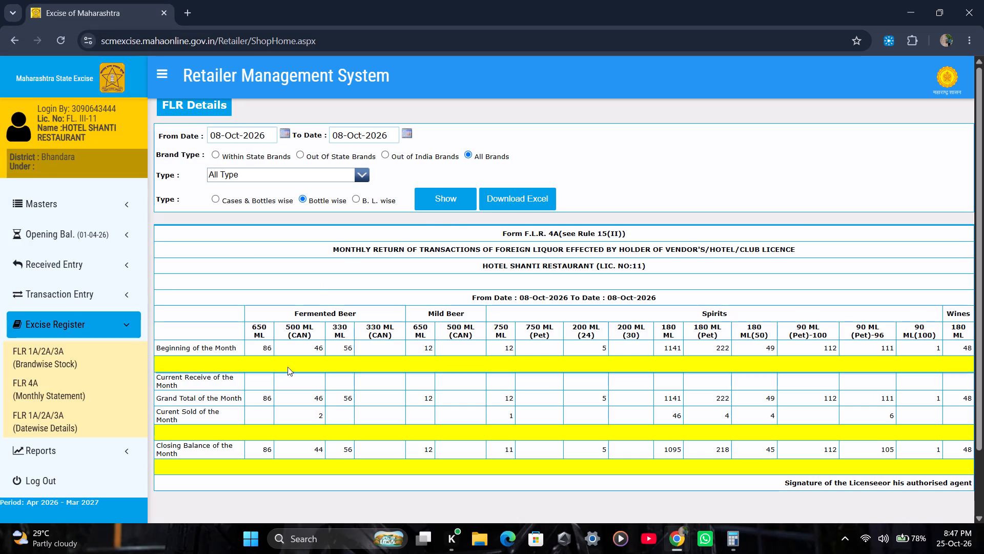
left_click(90, 298)
left_click(88, 316)
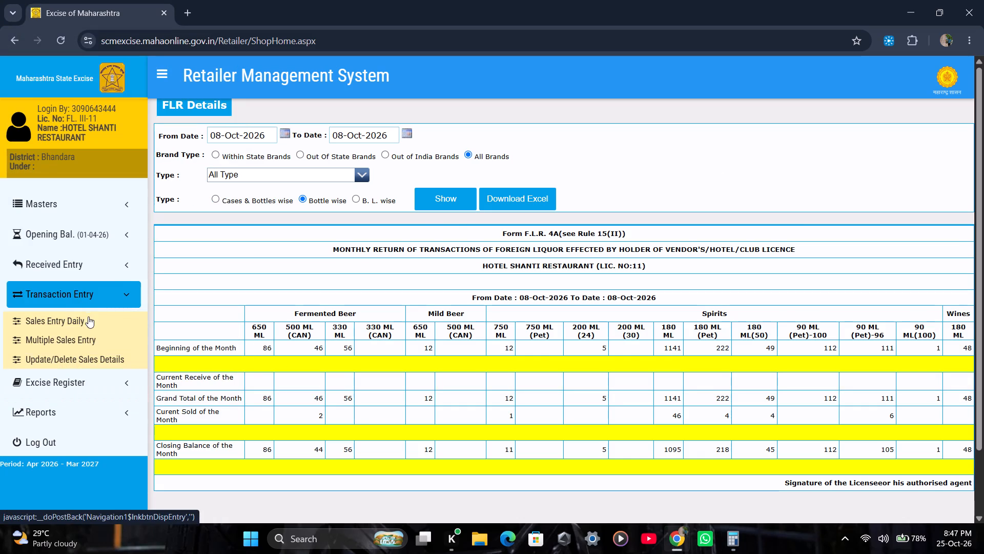
left_click(88, 383)
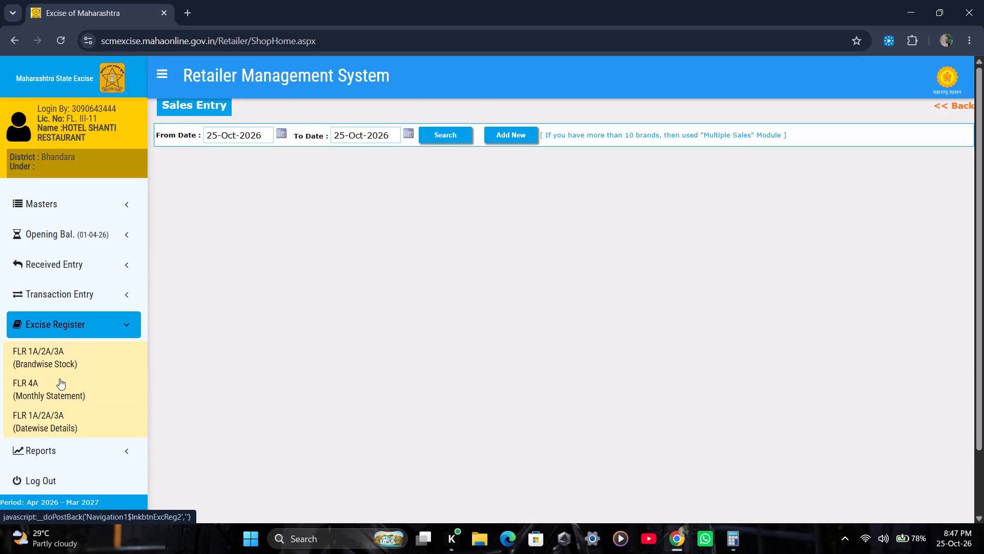
left_click(59, 379)
Show the FLR 4A statement bottle wise with both the From Date and To Date set to 09-Oct-2026.
left_click(284, 133)
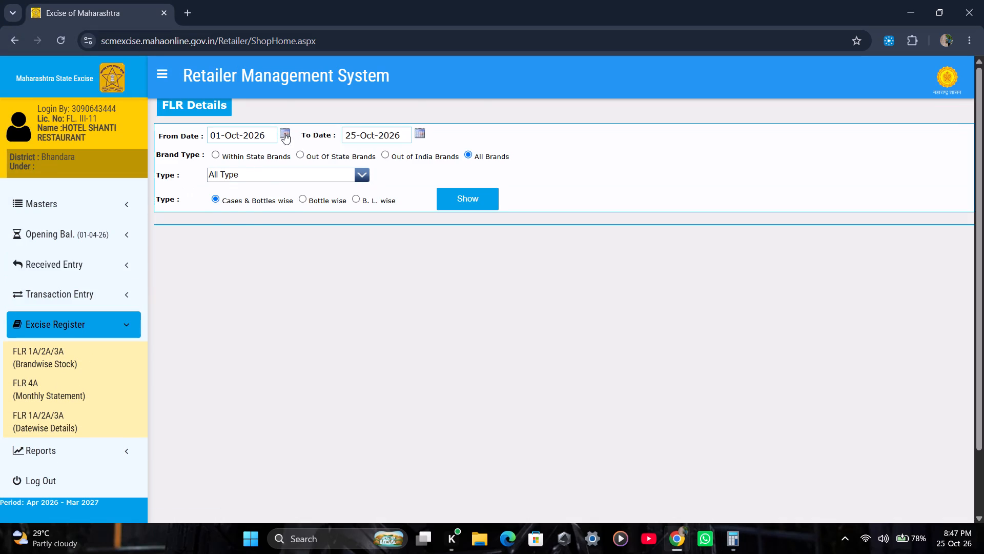
left_click(298, 189)
left_click(420, 136)
left_click(425, 190)
left_click(327, 201)
left_click(449, 201)
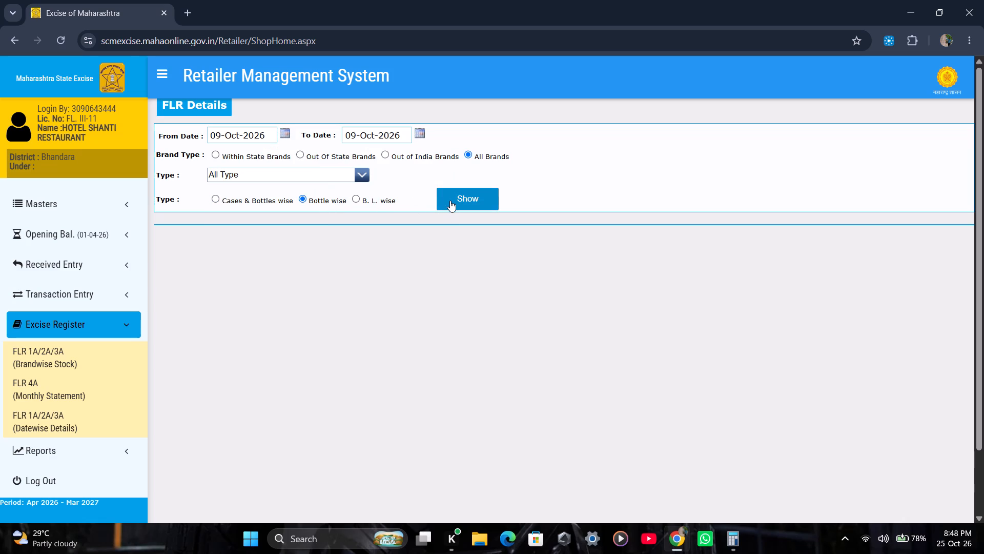
Switch to Calculator, calculate 706 + 651 as the comparison figure for the 09-Oct-2026 closing stock, and clear it.
left_click(727, 543)
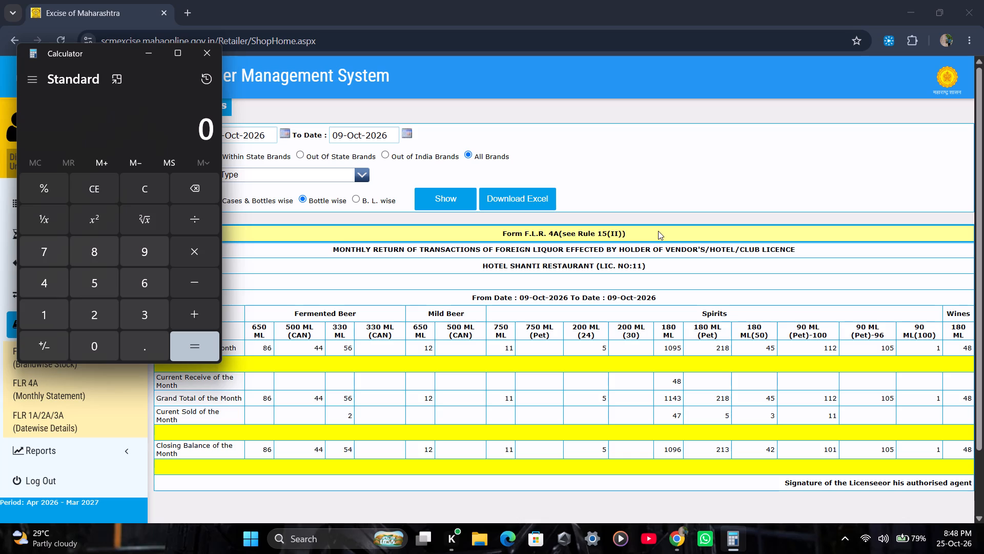
type("706")
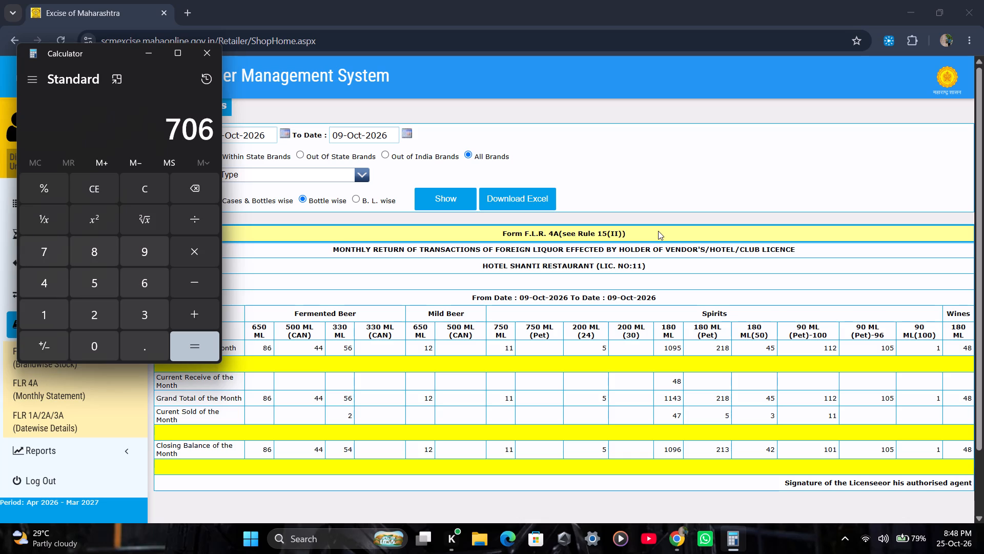
type("+651")
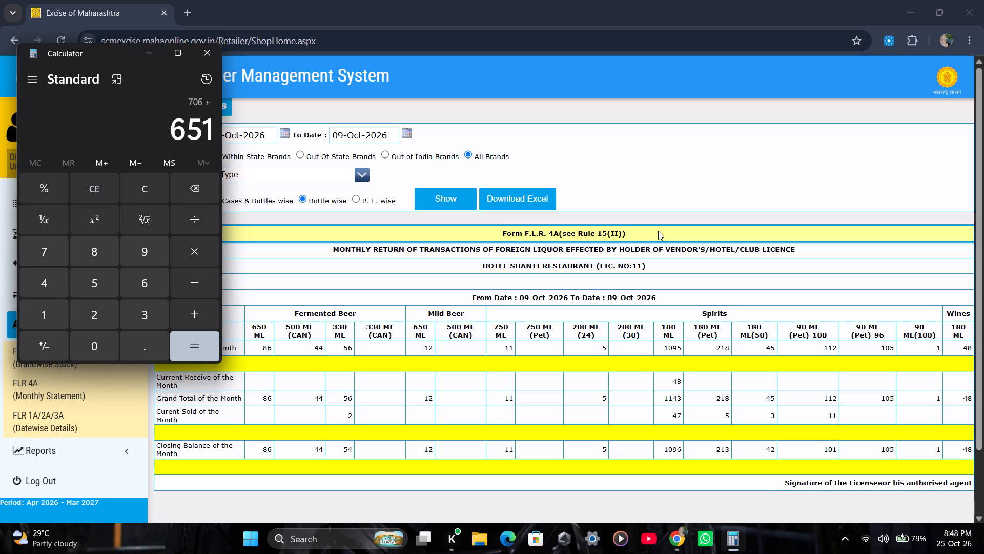
key("Return")
key("Escape")
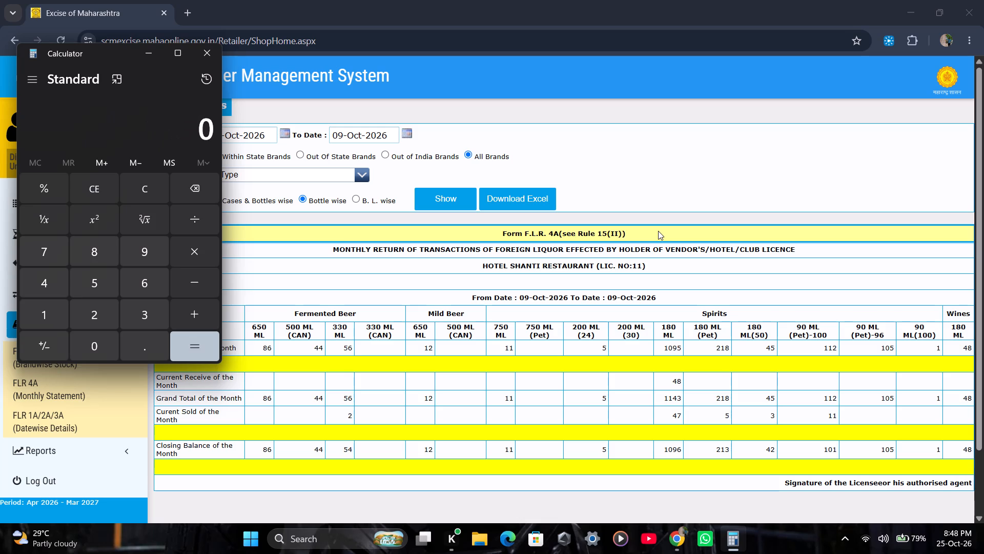
Total the 180 ML and 200 ML spirits closing balances for 09-Oct-2026, 1096 + 213 + 42 + 5, and clear the calculator.
type("1096+213+42+5")
key("Return")
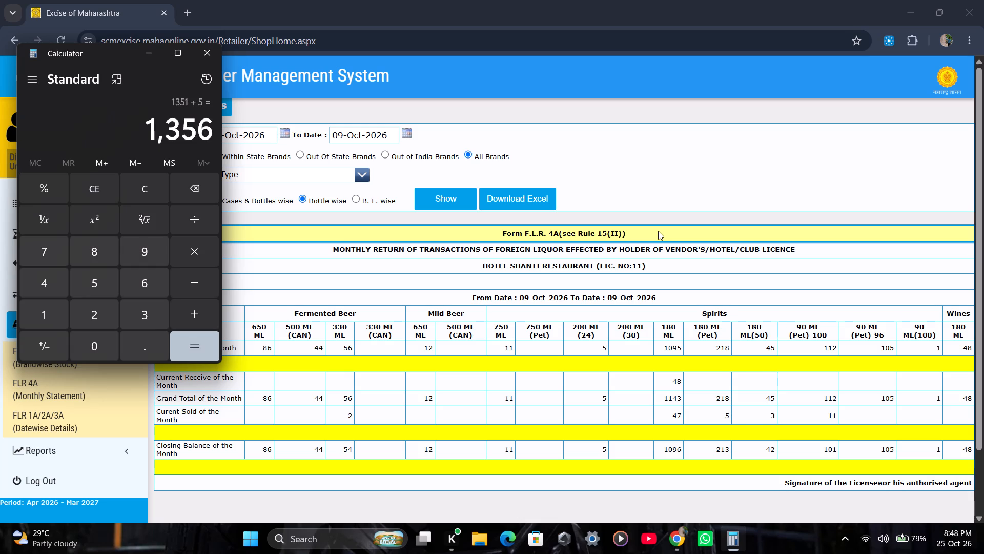
key("Escape")
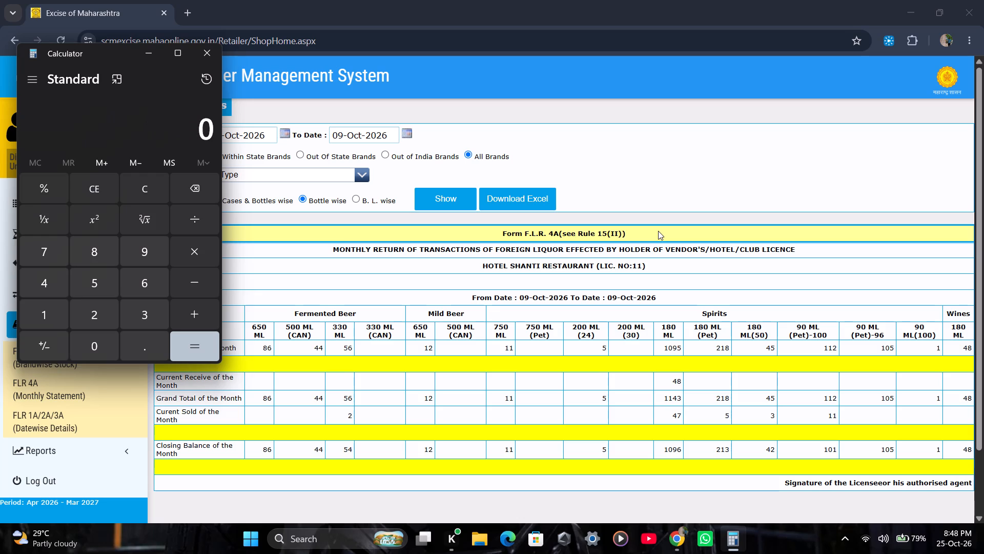
Total the 180 ML and 200 ML spirits closing balances for 09-Oct-2026 again, 1096 + 213 + 42 + 5, and clear the calculator.
type("1096+21")
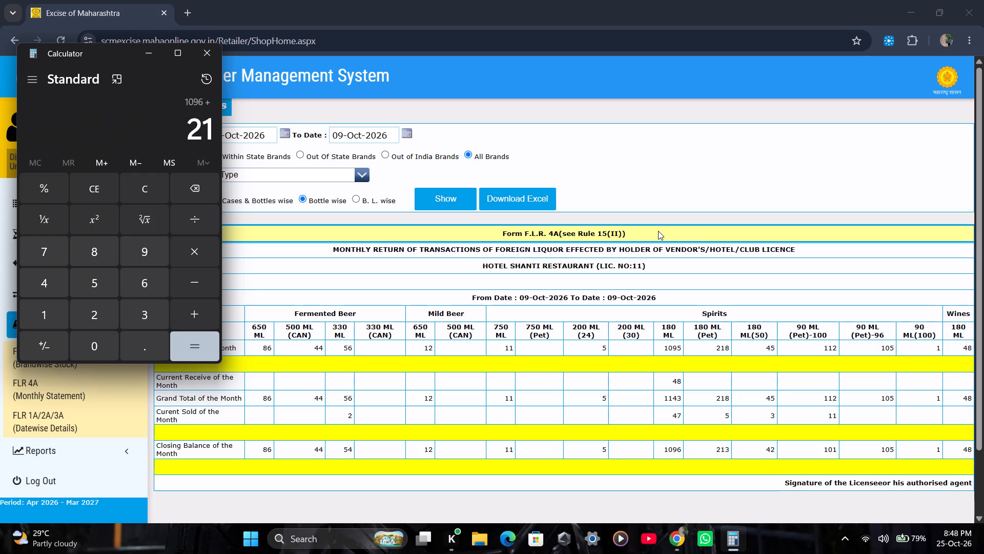
key("3")
type("+42")
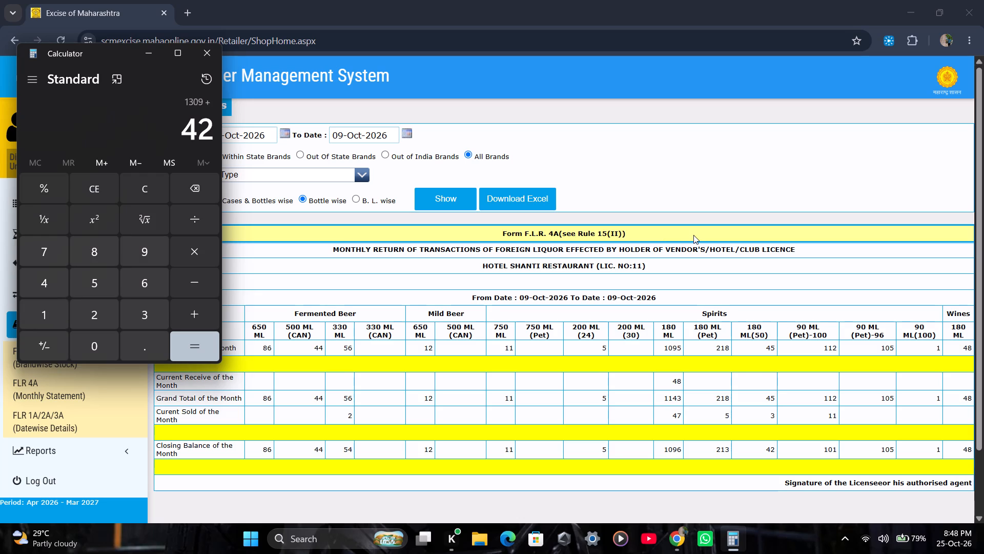
type("+5")
key("Return")
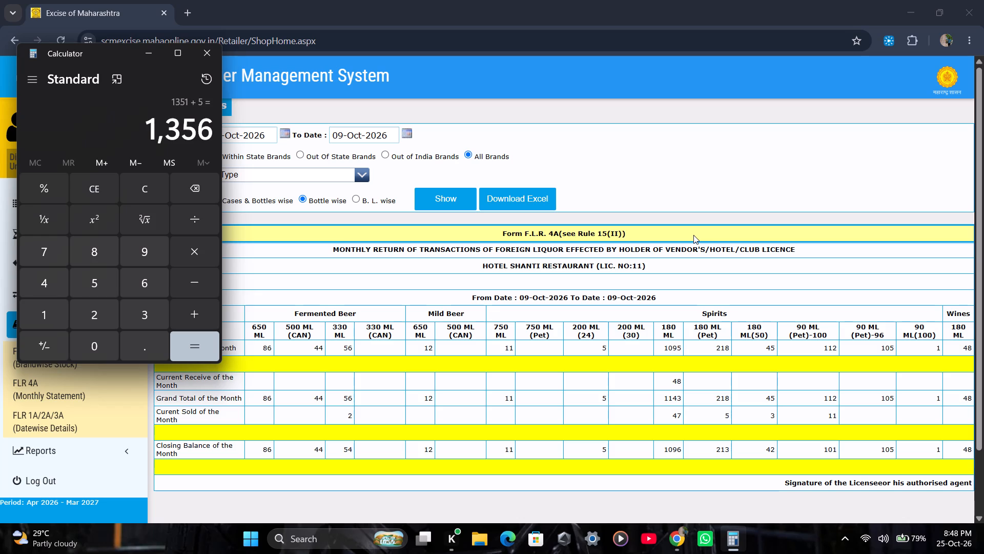
key("Escape")
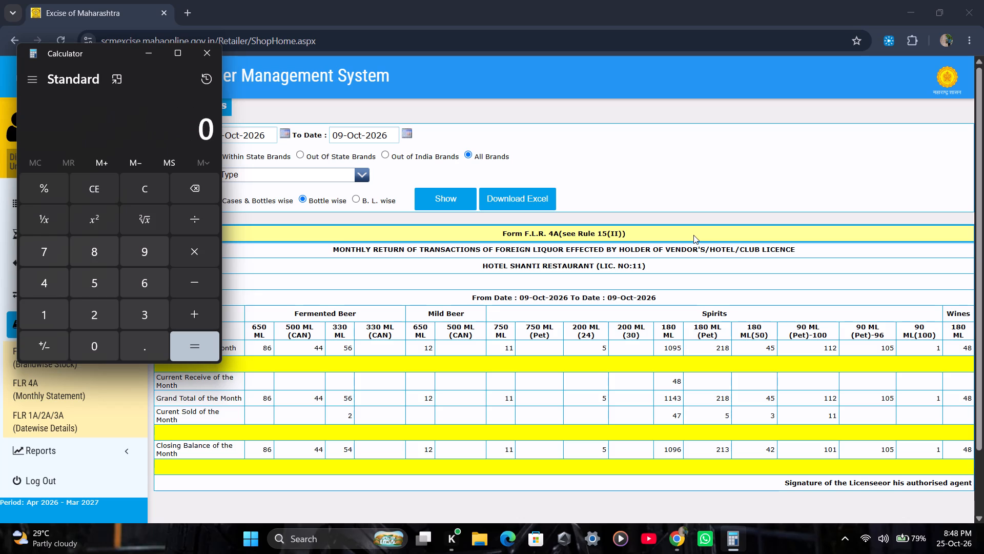
Calculate the comparison figure 706 + 651 twice, clearing the calculator after each calculation.
type("706")
key("plus")
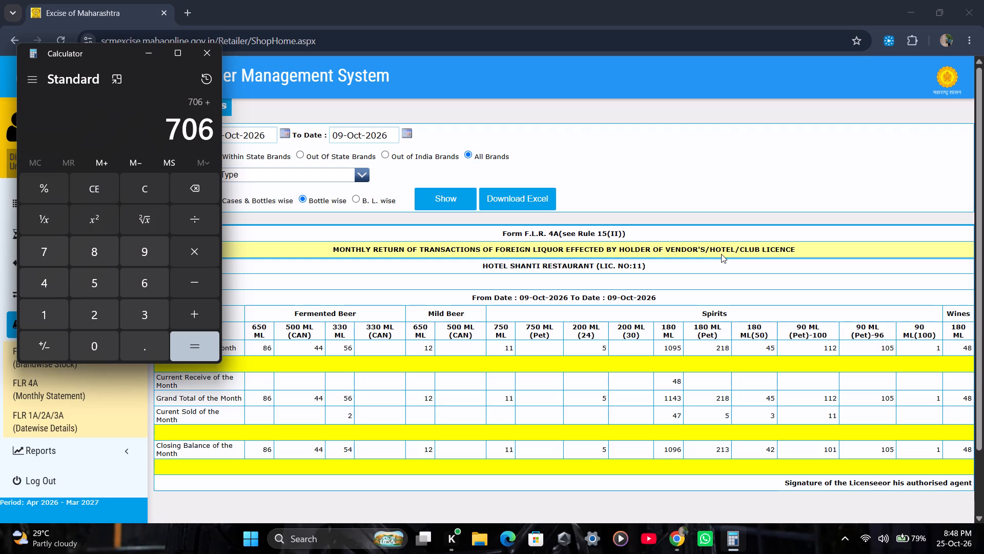
type("651")
key("Return")
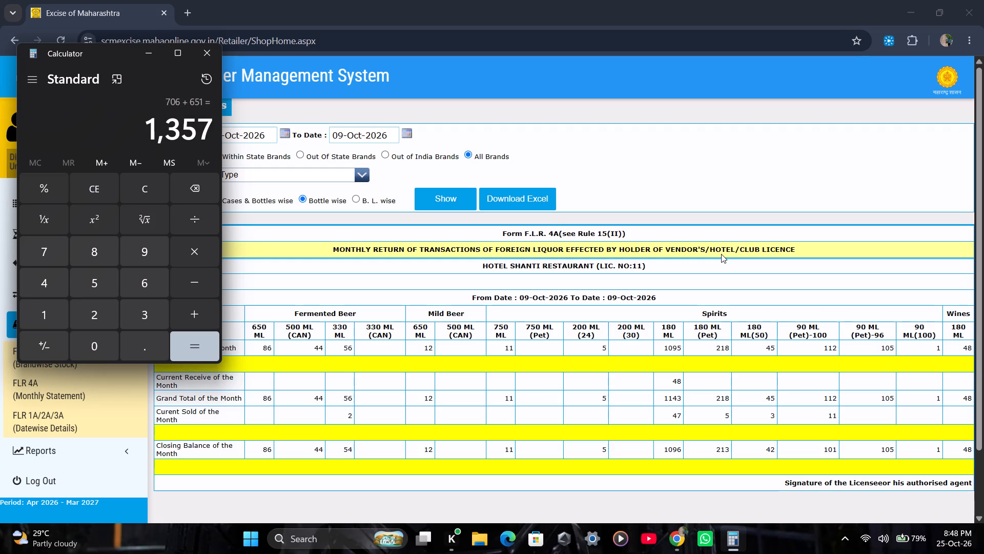
key("Escape")
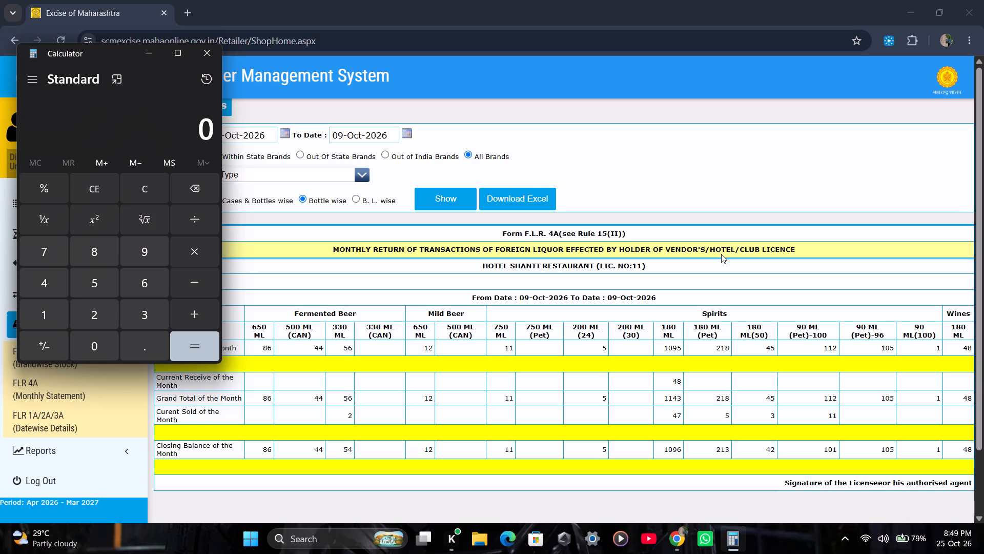
type("706+")
type("651")
key("Return")
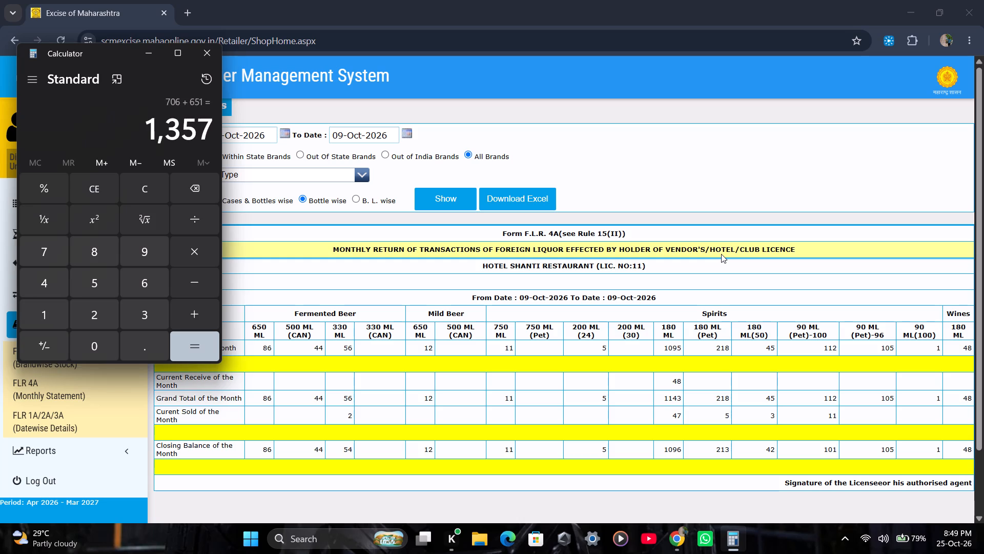
key("Escape")
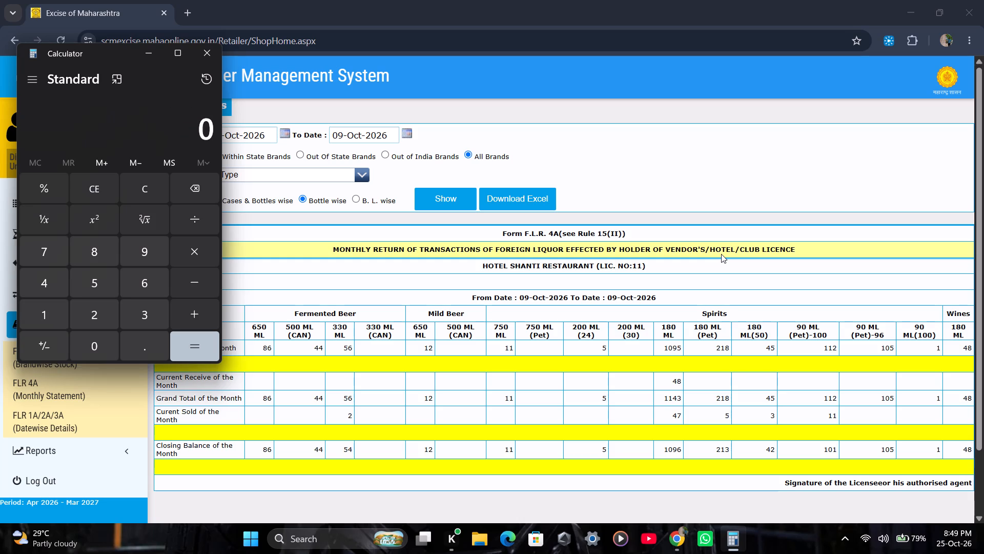
Total the closing balances as 1096 + 213 + 42, repeat the total with 5 added, and clear the calculator.
type("1096+213+42")
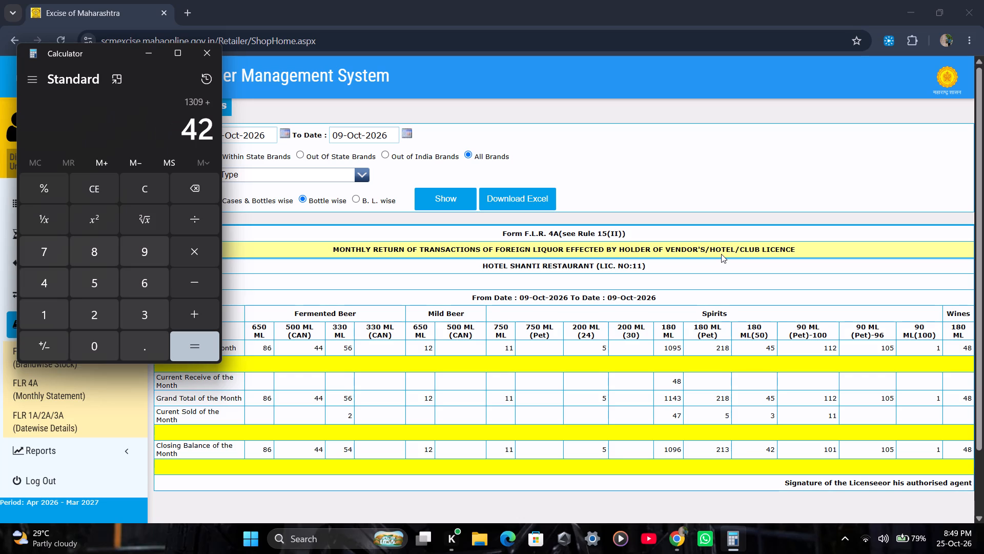
key("Return")
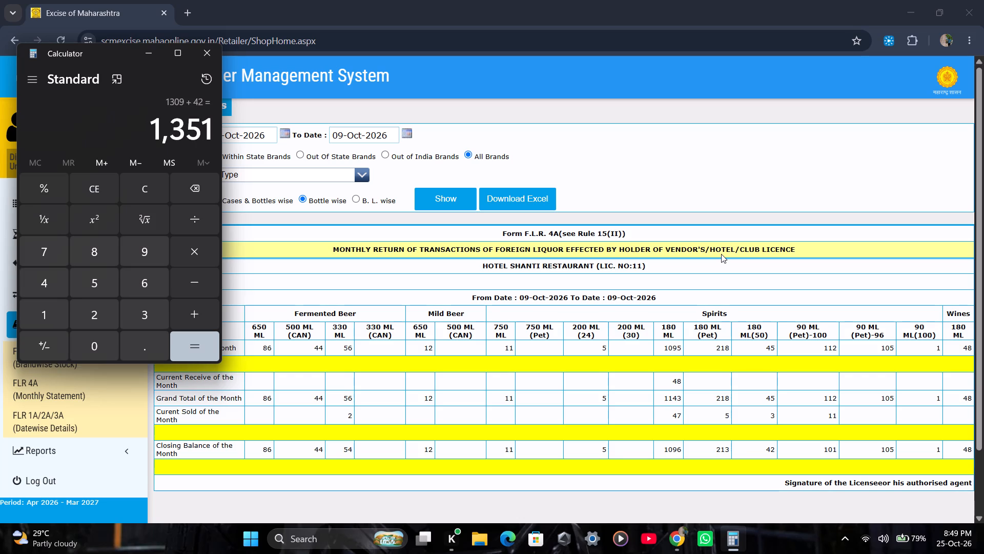
key("Escape")
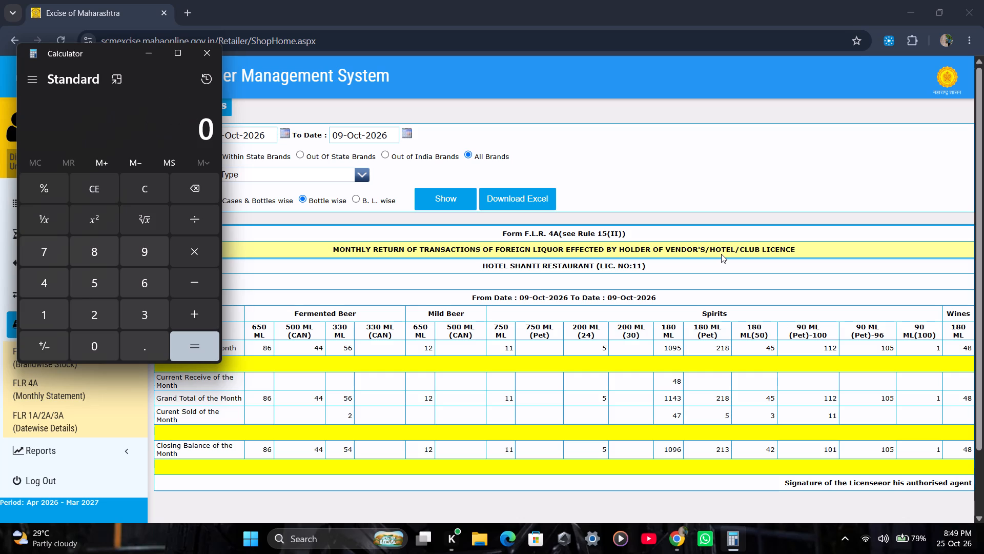
type("1096+21")
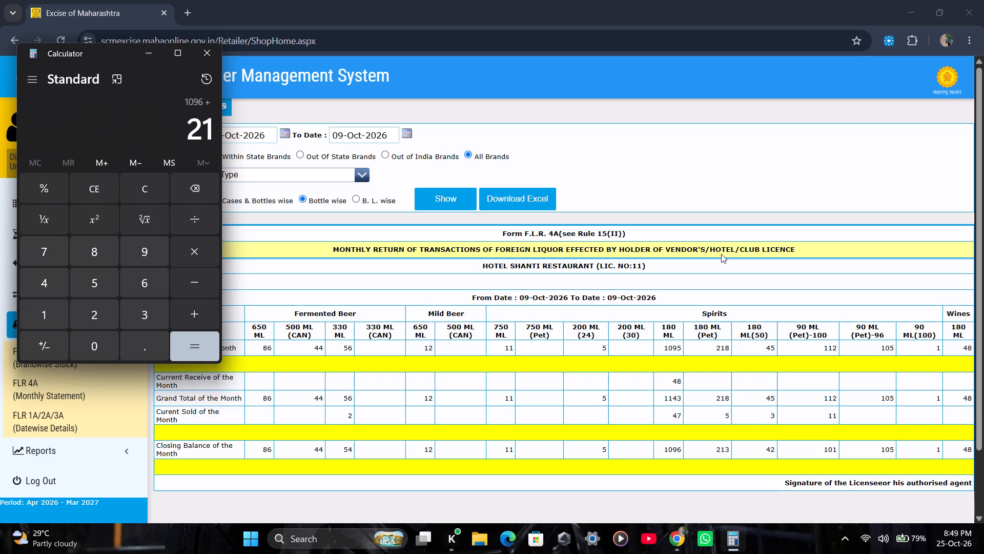
type("3+42+5")
key("Return")
key("Escape")
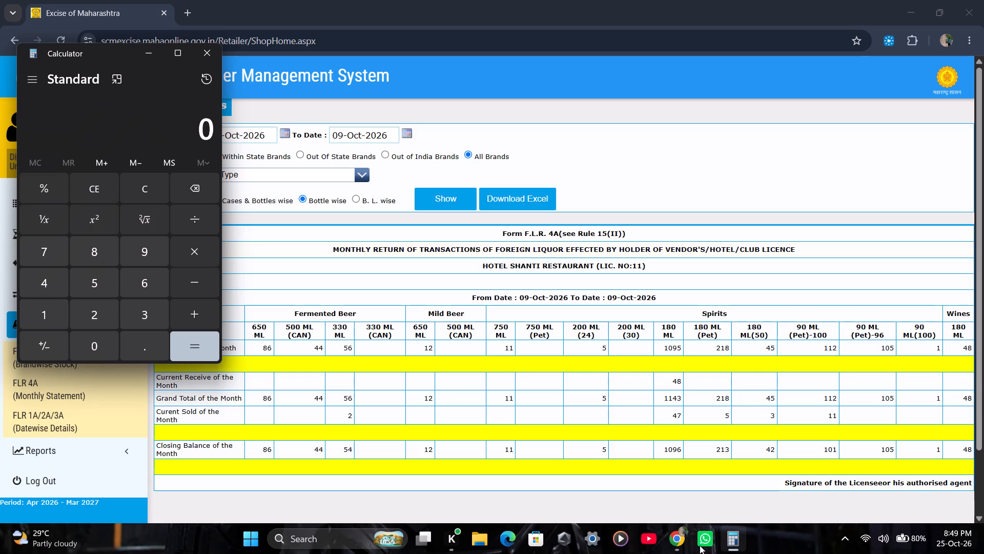
Switch to Chrome, open Sales Entry Daily, and search with both From Date and To Date set to 09-Oct-2026.
left_click(313, 503)
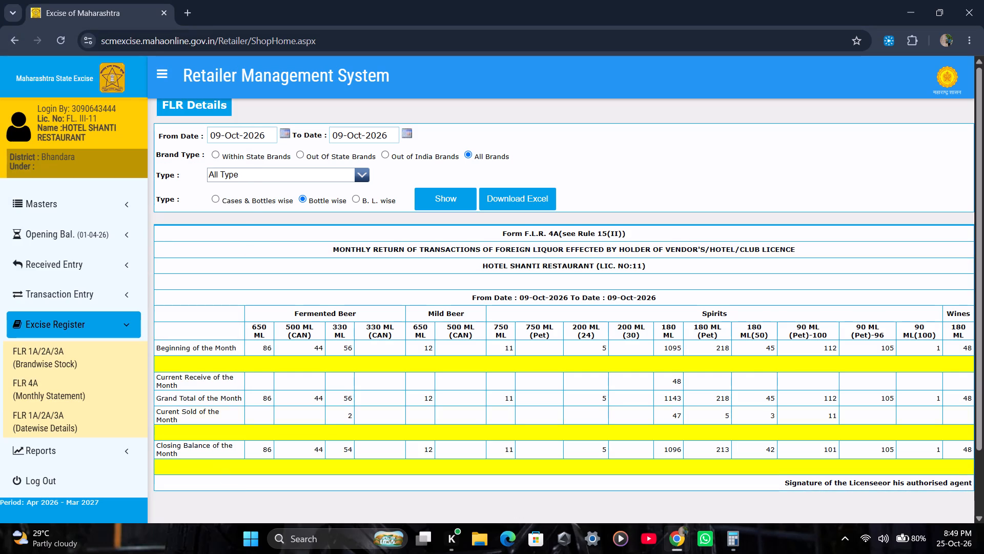
left_click(109, 306)
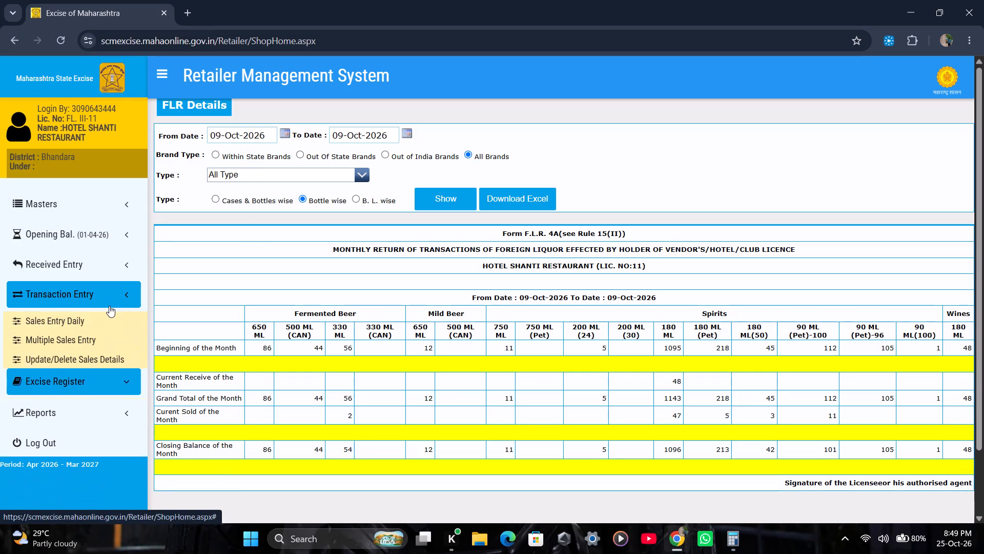
left_click(70, 320)
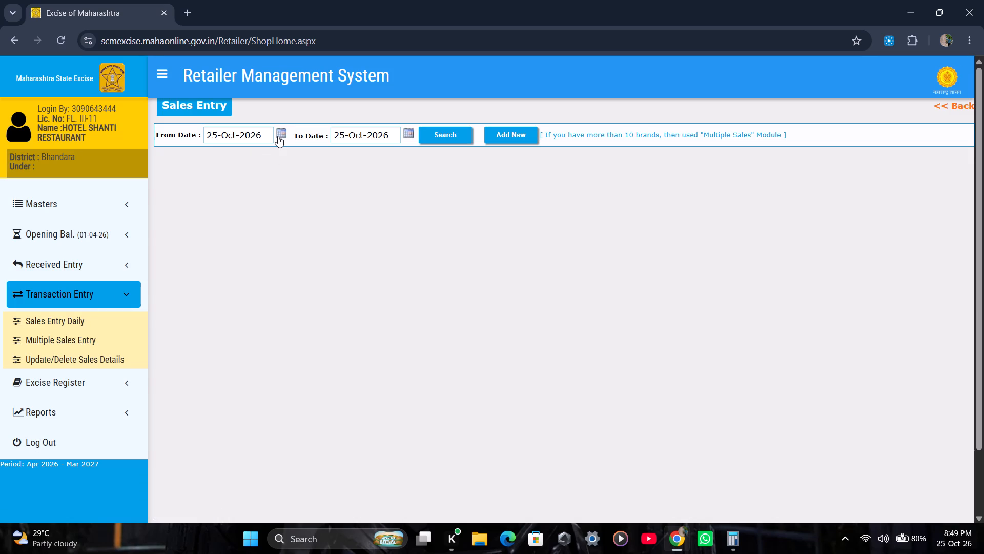
left_click(278, 136)
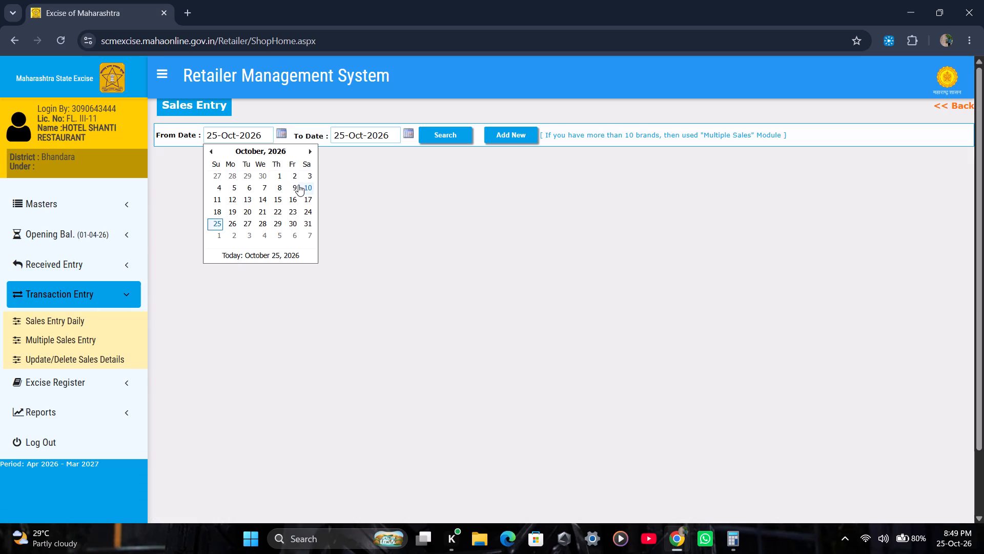
left_click(298, 185)
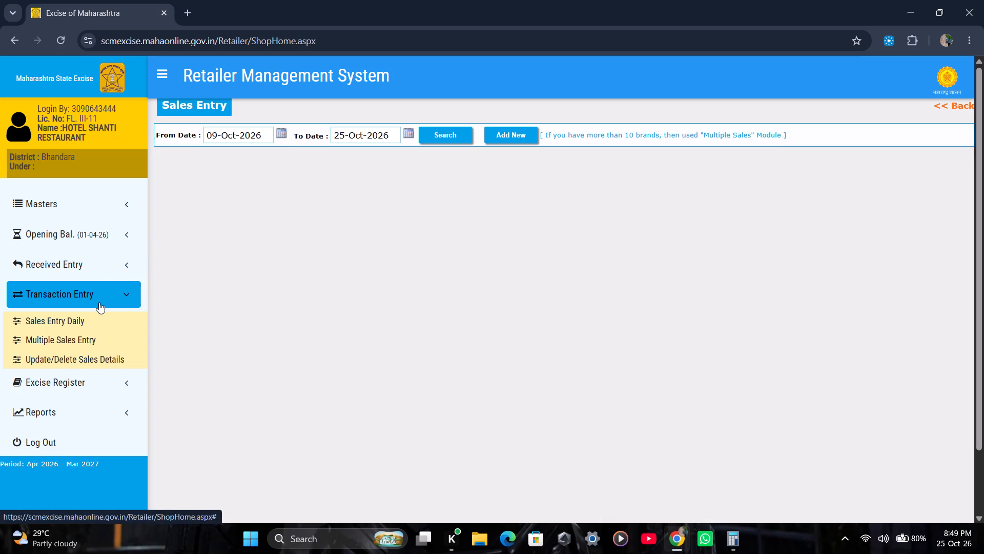
left_click(407, 132)
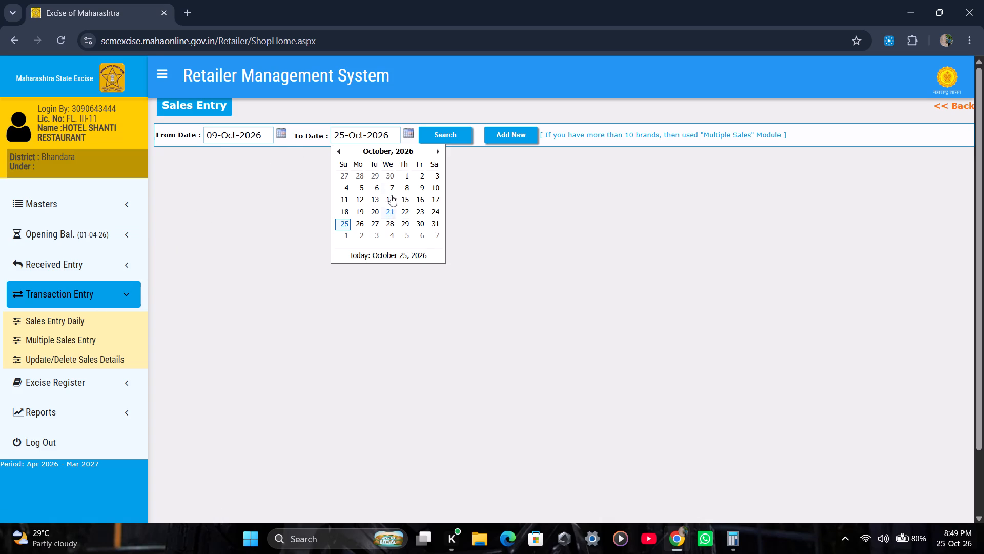
left_click(424, 189)
left_click(457, 140)
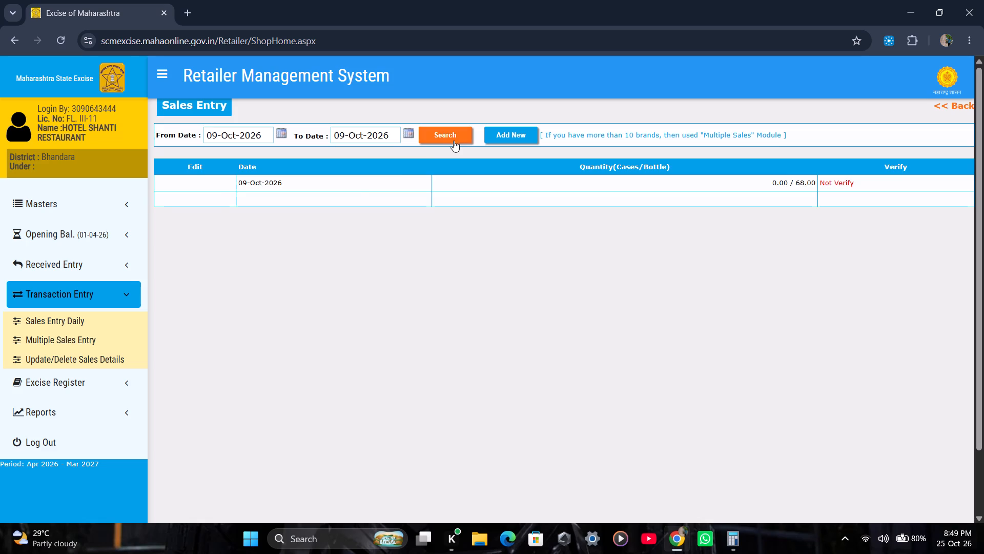
Open the 09-Oct-2026 sales entry for editing and review its listed brands, sizes and bottle quantities.
left_click(187, 180)
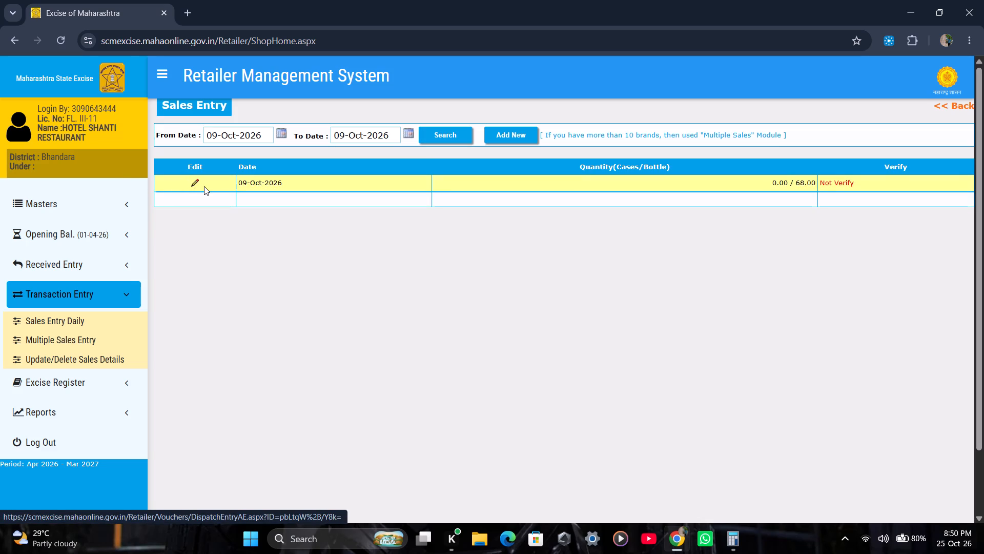
left_click(204, 186)
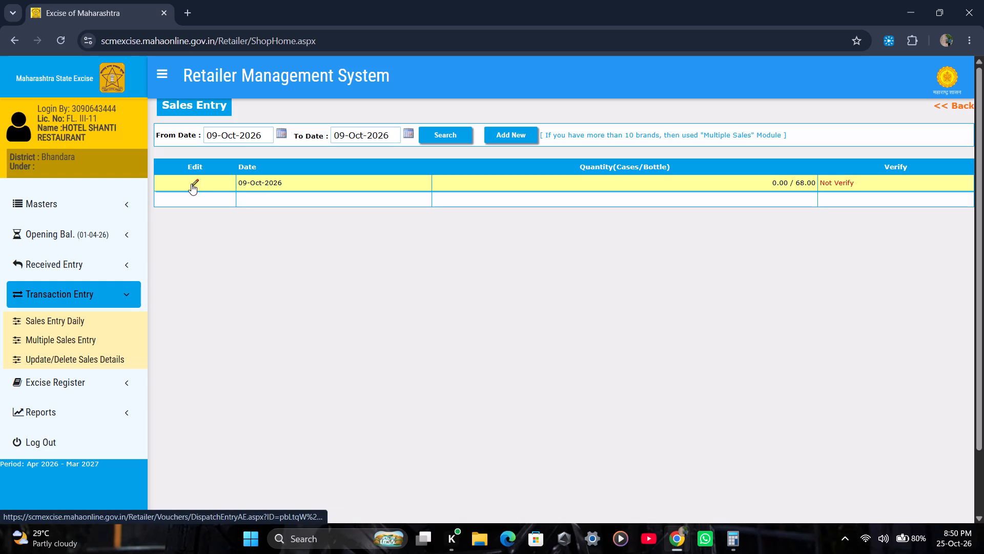
double_click(191, 184)
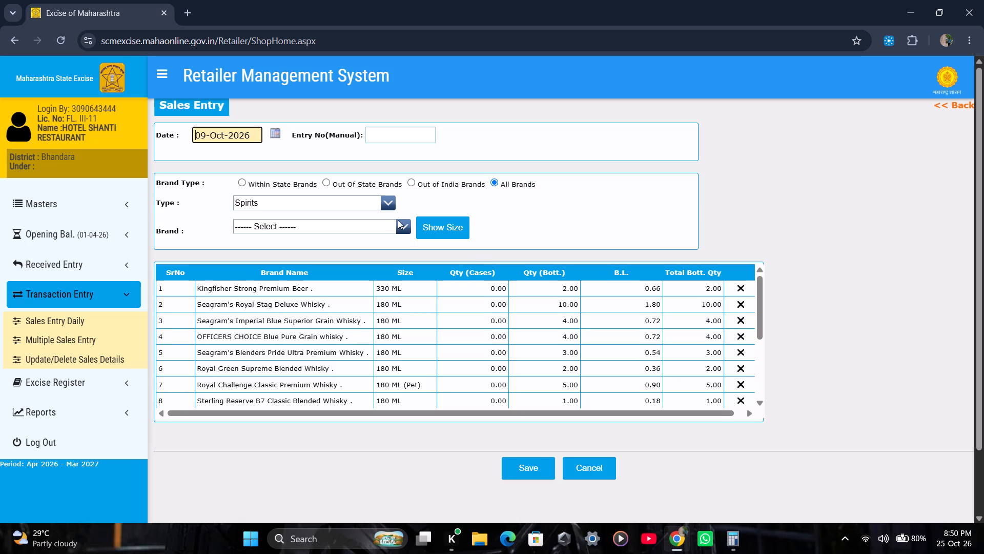
scroll(412, 279, "down", 5)
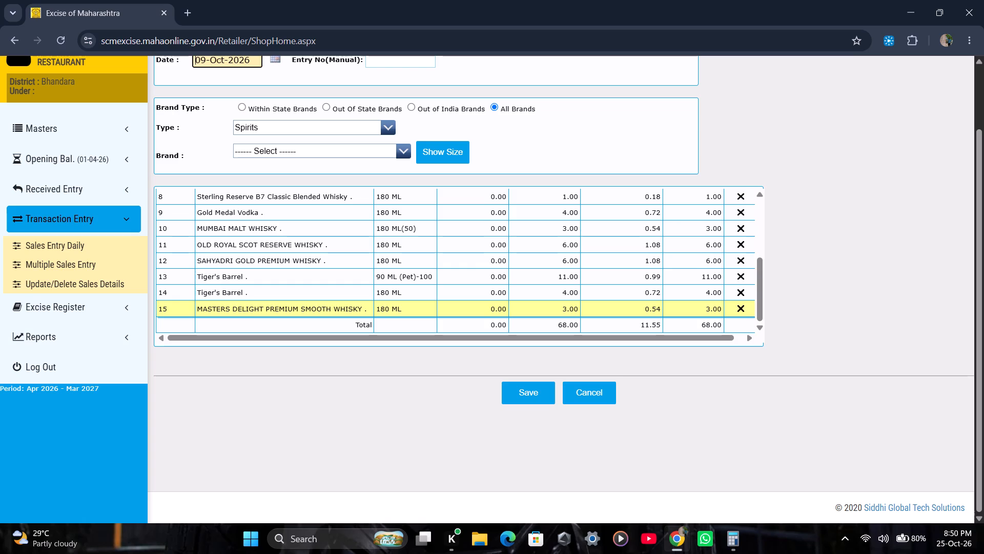
scroll(567, 312, "up", 1)
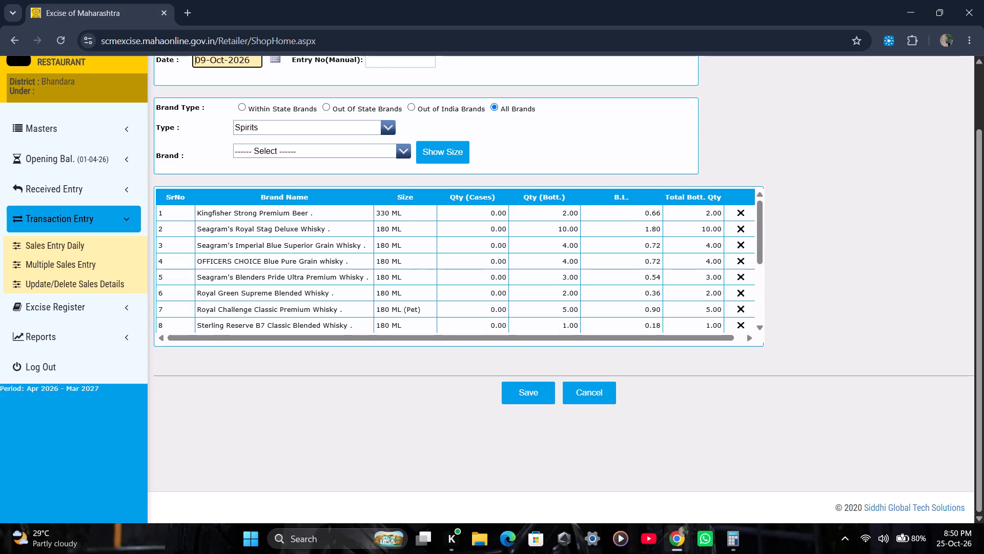
scroll(567, 312, "down", 1)
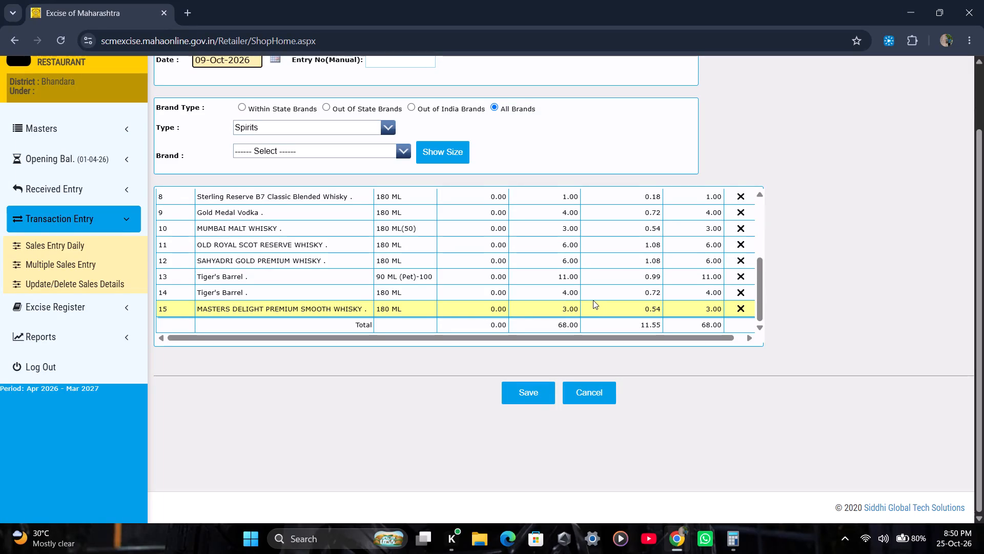
scroll(592, 296, "up", 3)
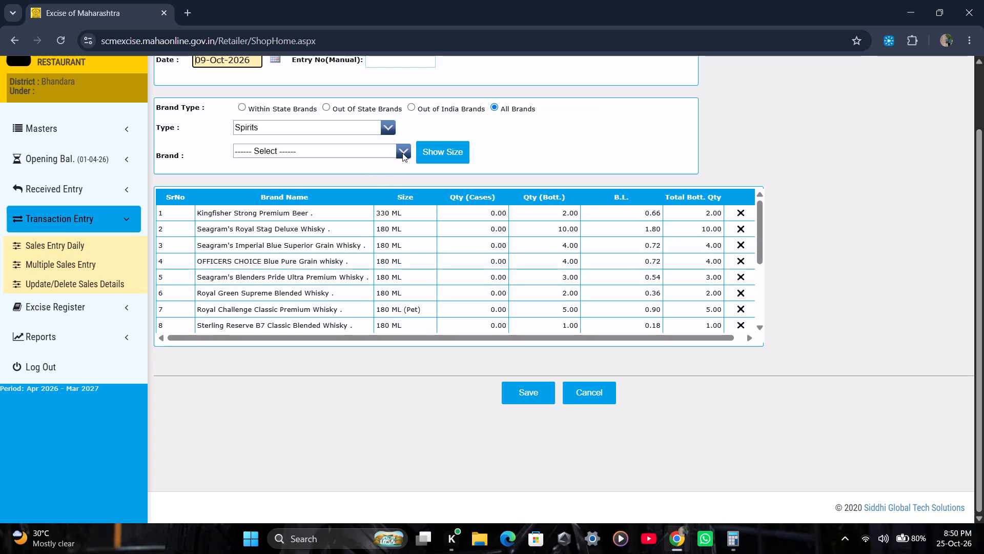
Select Spirits as the type and delete the OLD ROYAL SCOT RESERVE WHISKY 180 ML record from the sales entry.
left_click(388, 125)
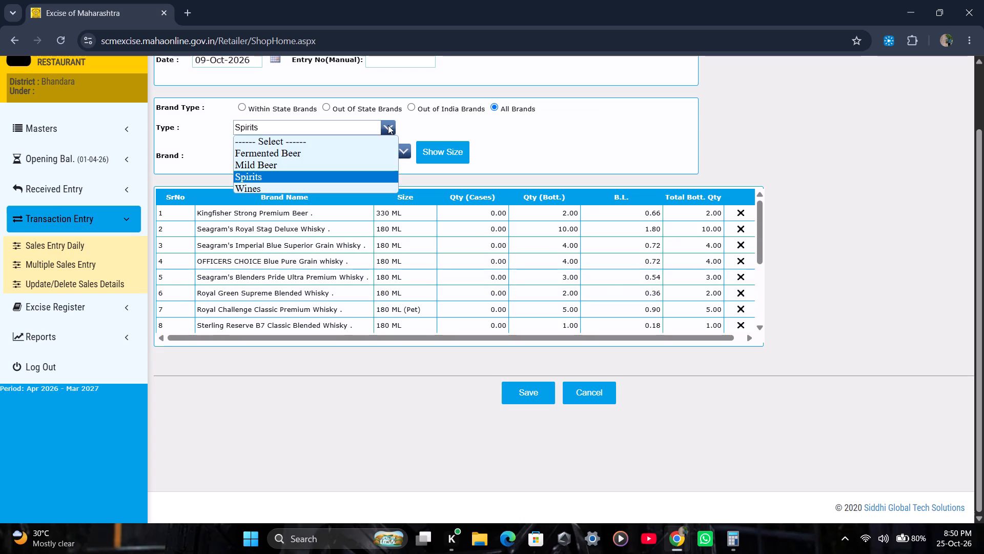
left_click(379, 172)
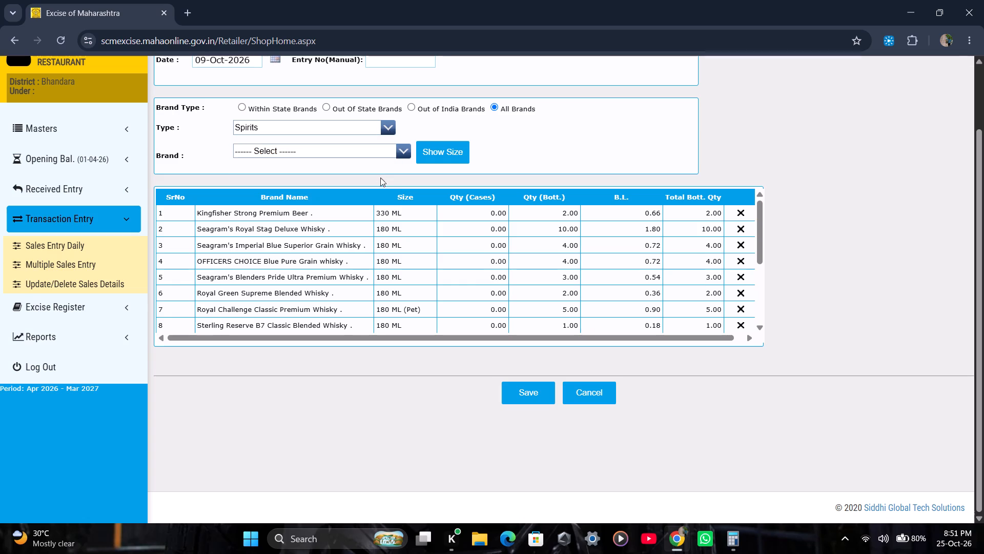
scroll(463, 269, "down", 4)
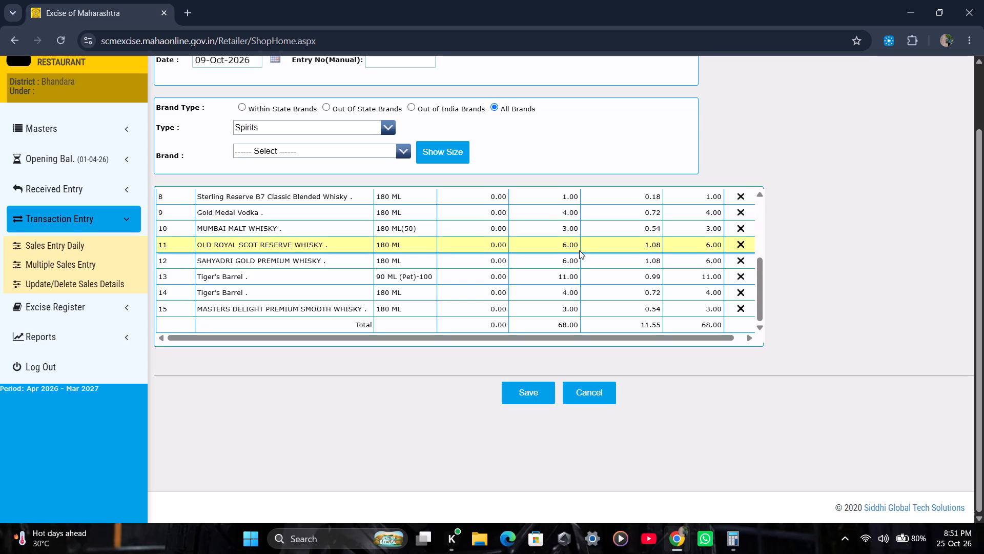
left_click(742, 242)
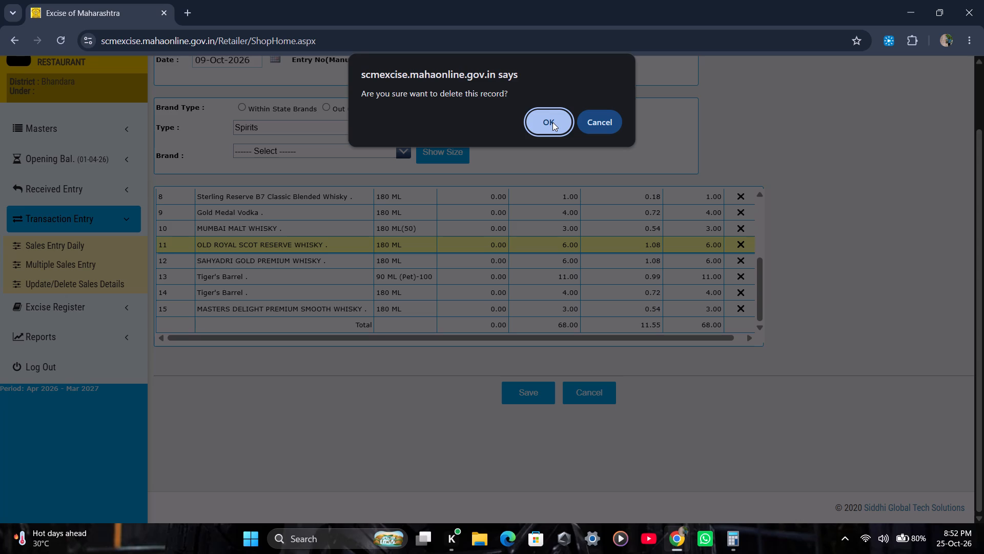
left_click(552, 122)
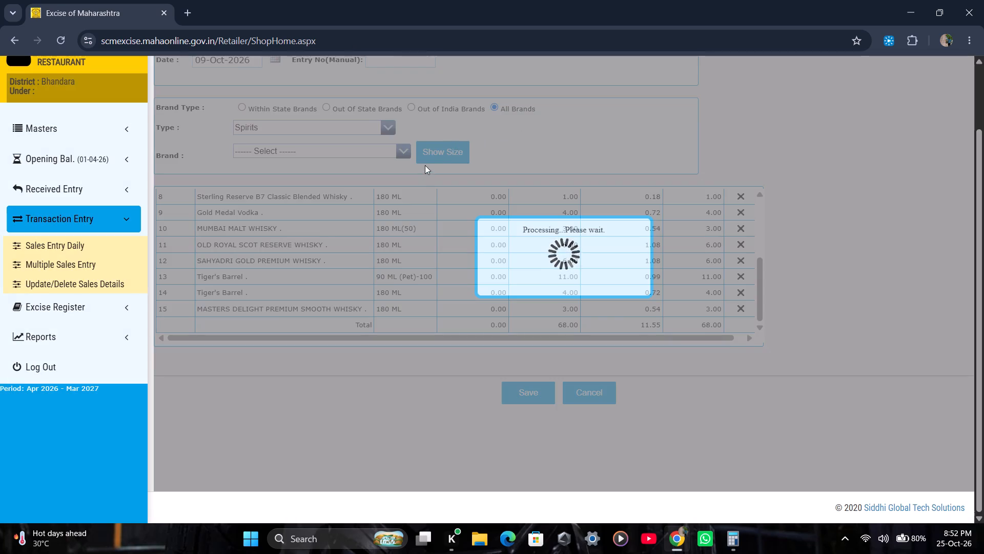
Add OLD ROYAL SCOT RESERVE WHISKY 180 ML to the sales entry with a quantity of 5 bottles.
left_click(405, 149)
scroll(408, 210, "down", 4)
scroll(412, 209, "up", 1)
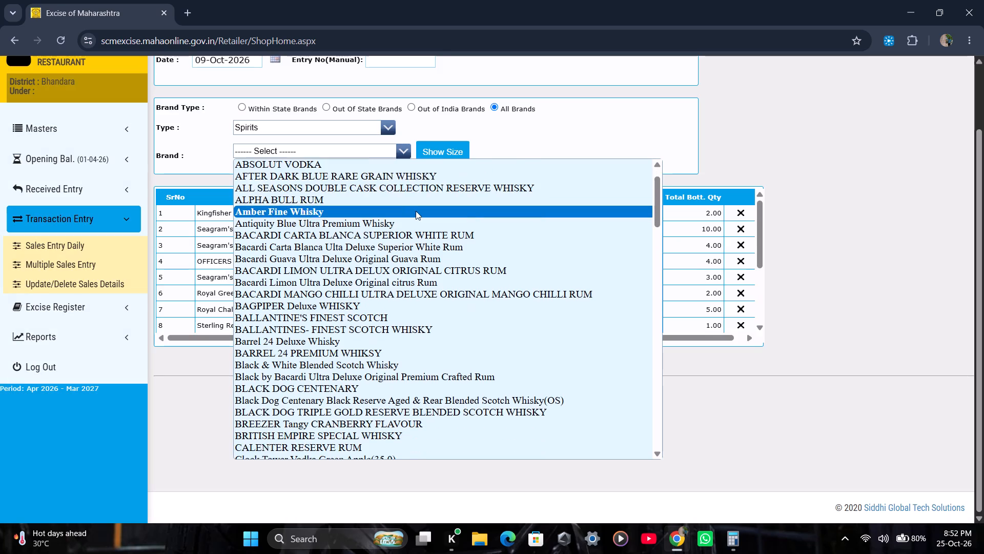
scroll(418, 212, "down", 20)
scroll(418, 212, "down", 10)
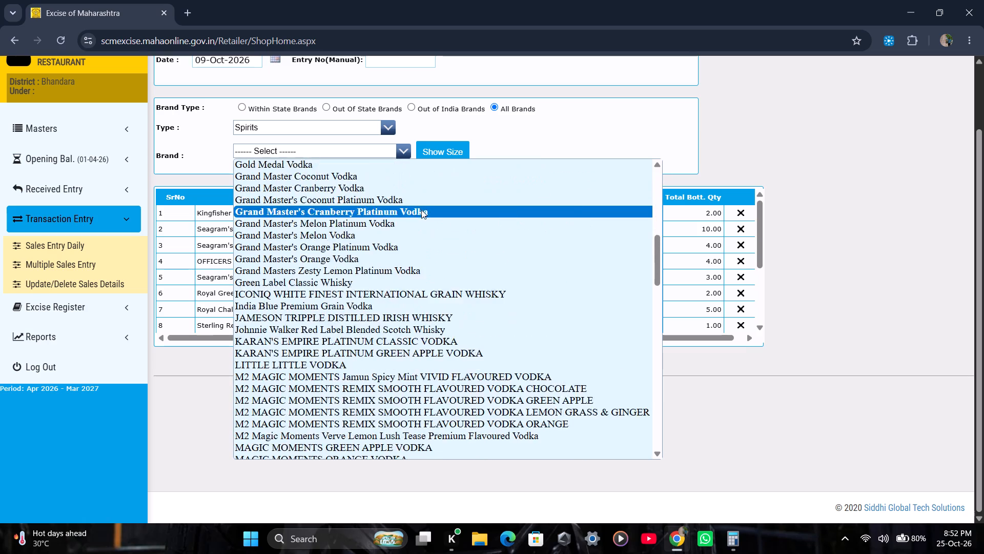
scroll(421, 210, "down", 2)
scroll(421, 209, "up", 1)
scroll(422, 209, "down", 20)
scroll(422, 209, "down", 6)
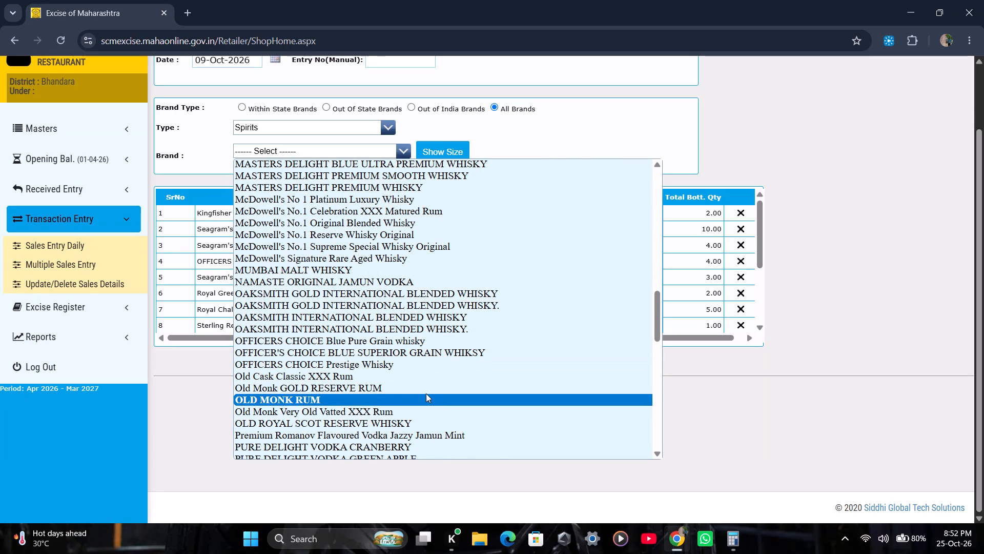
left_click(422, 419)
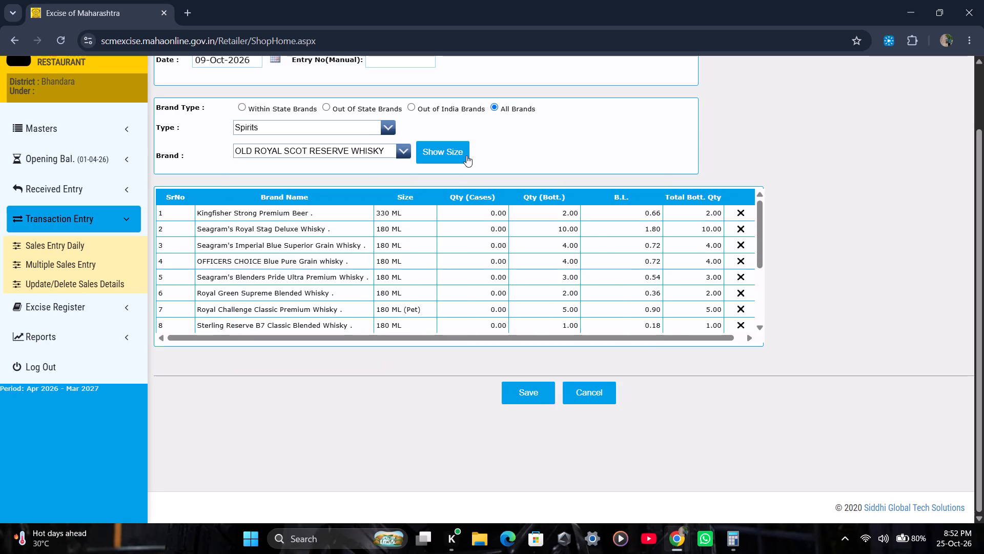
left_click(466, 151)
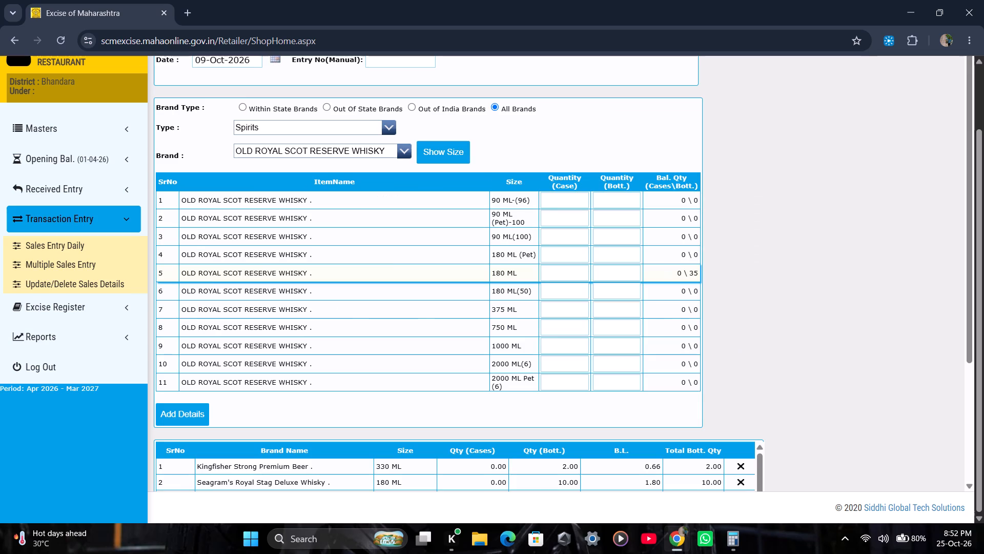
left_click(624, 272)
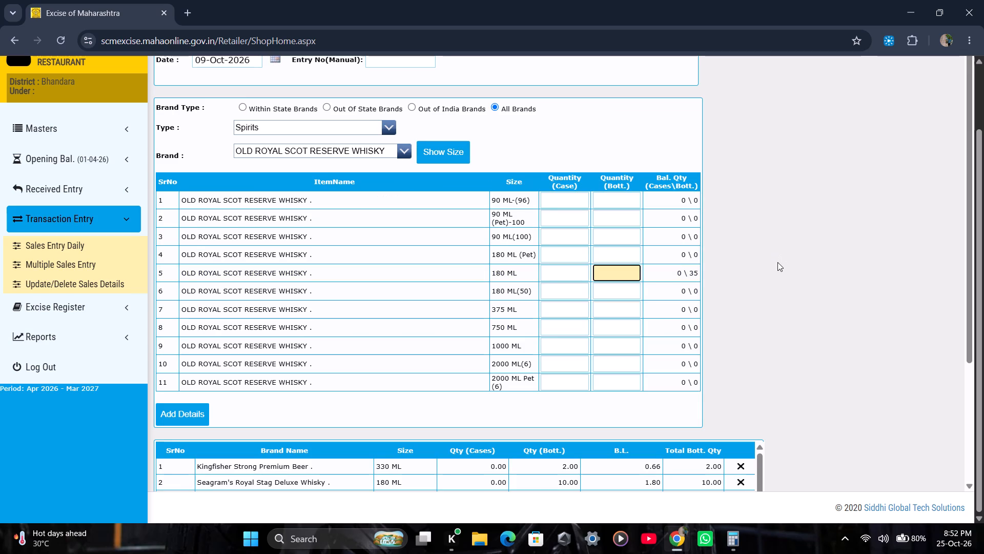
key("5")
left_click(183, 414)
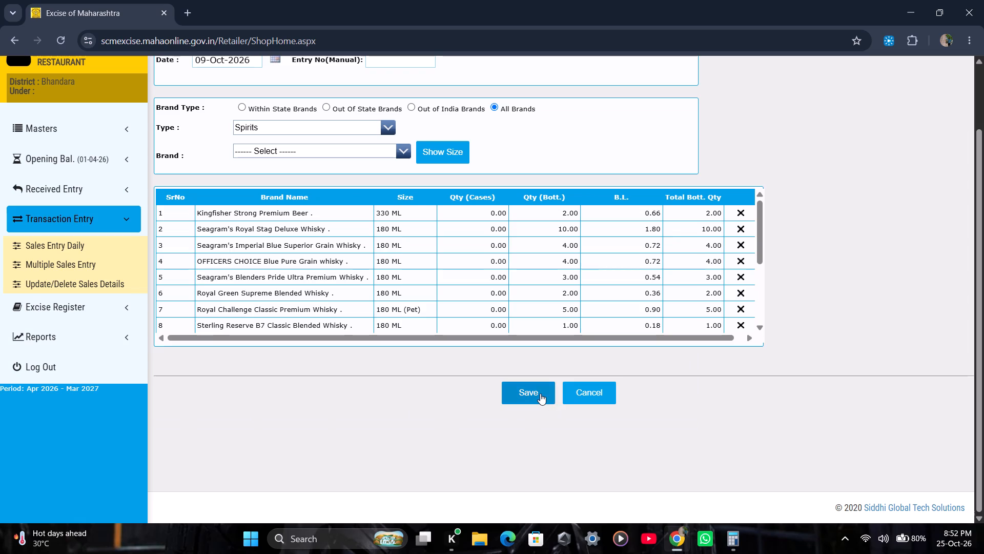
Save the updated 09-Oct-2026 sales entry and dismiss the information dialog.
left_click(540, 393)
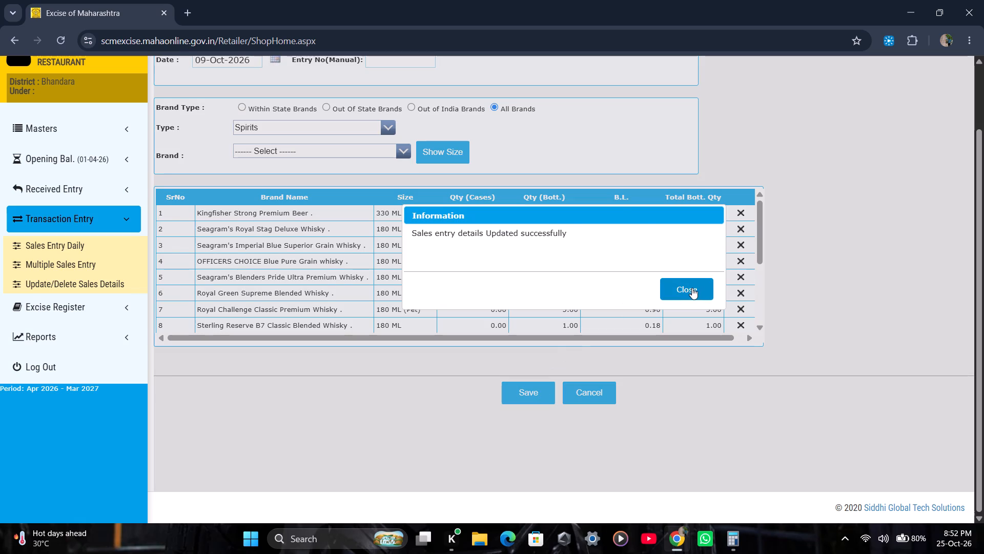
left_click(692, 288)
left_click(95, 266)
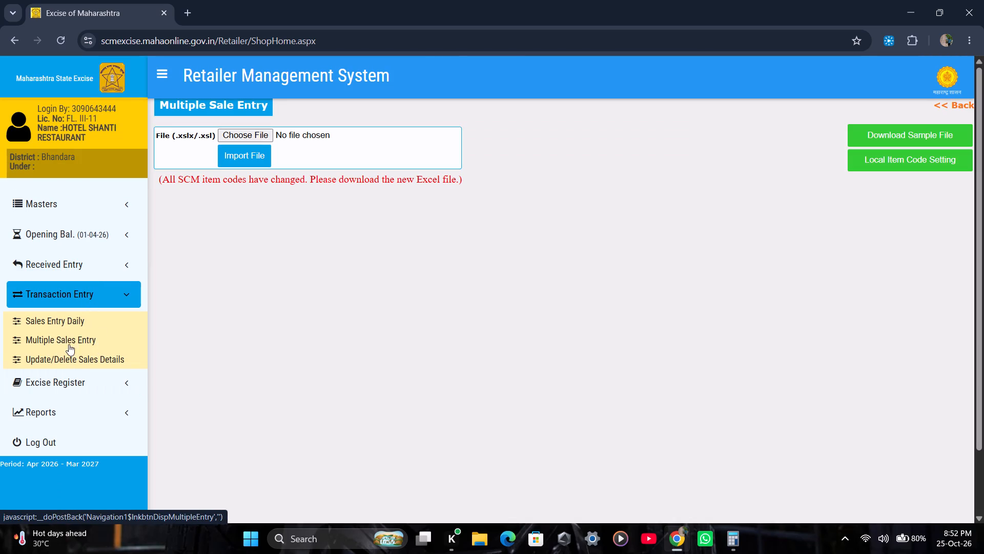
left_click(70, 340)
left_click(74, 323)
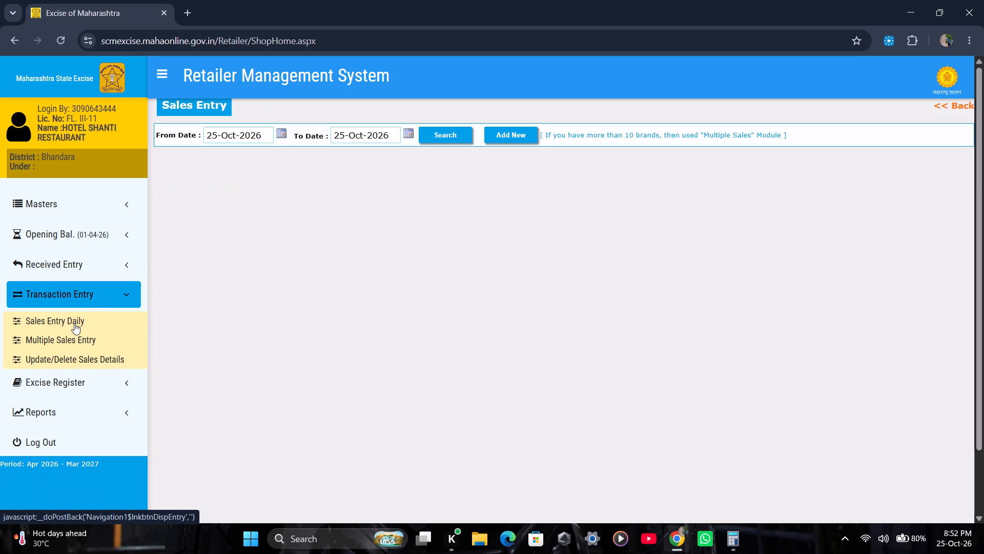
Show the FLR 4A monthly statement bottle wise with both From Date and To Date set to 09-Oct-2026.
left_click(84, 380)
left_click(57, 386)
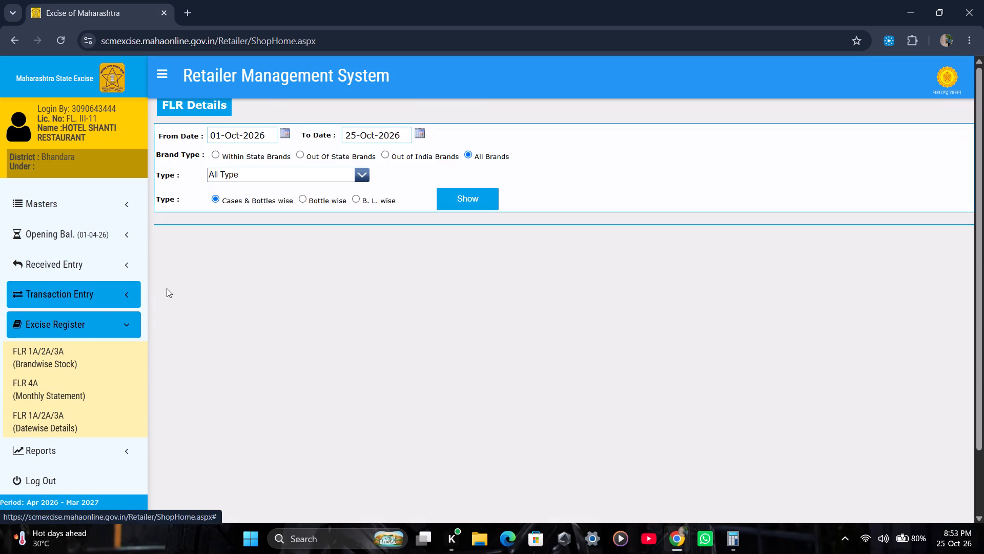
left_click(282, 131)
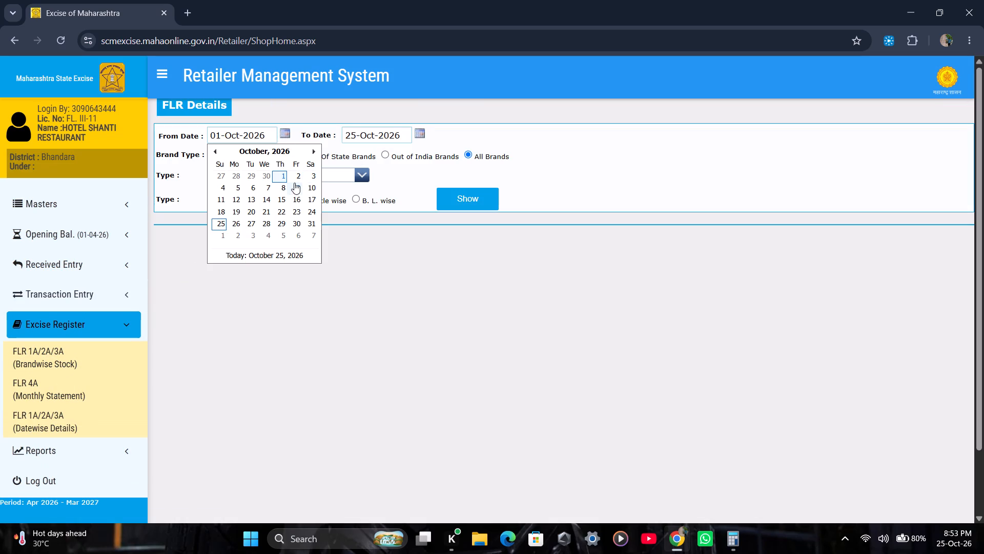
left_click(300, 191)
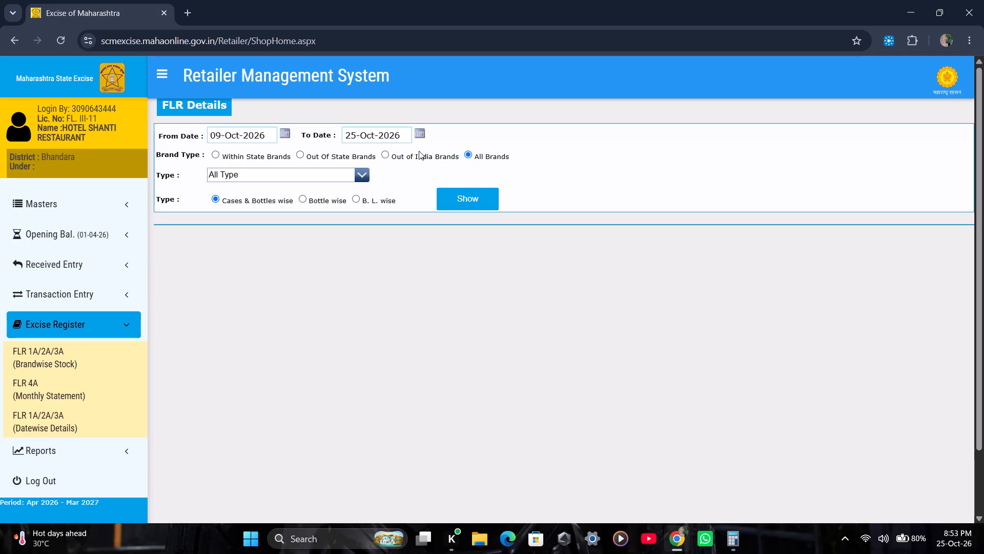
left_click(420, 150)
left_click(422, 132)
left_click(431, 186)
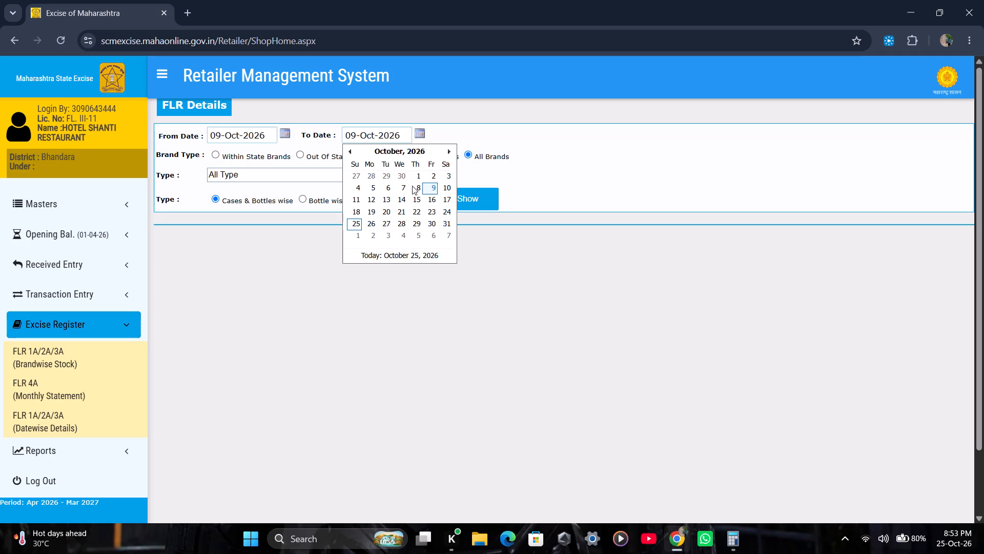
left_click(303, 197)
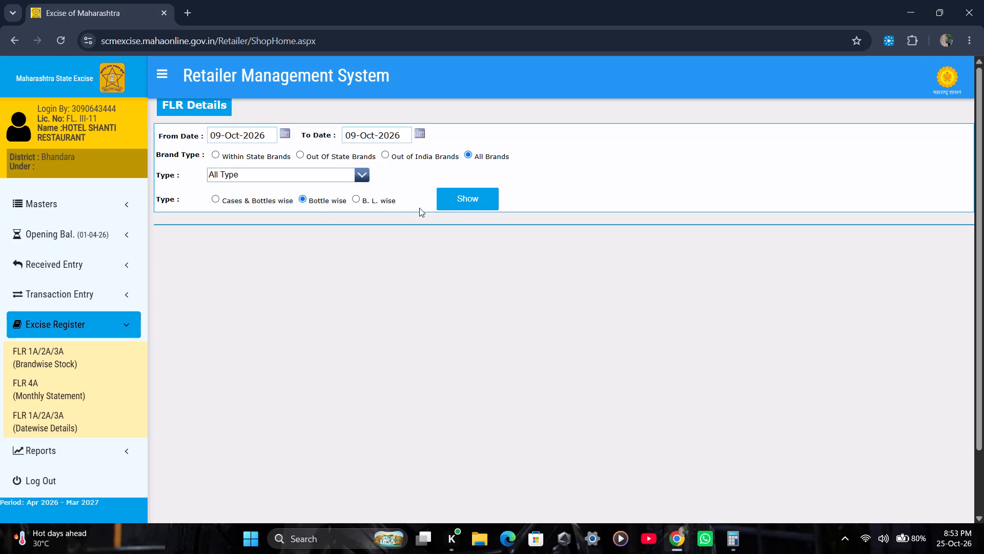
left_click(450, 202)
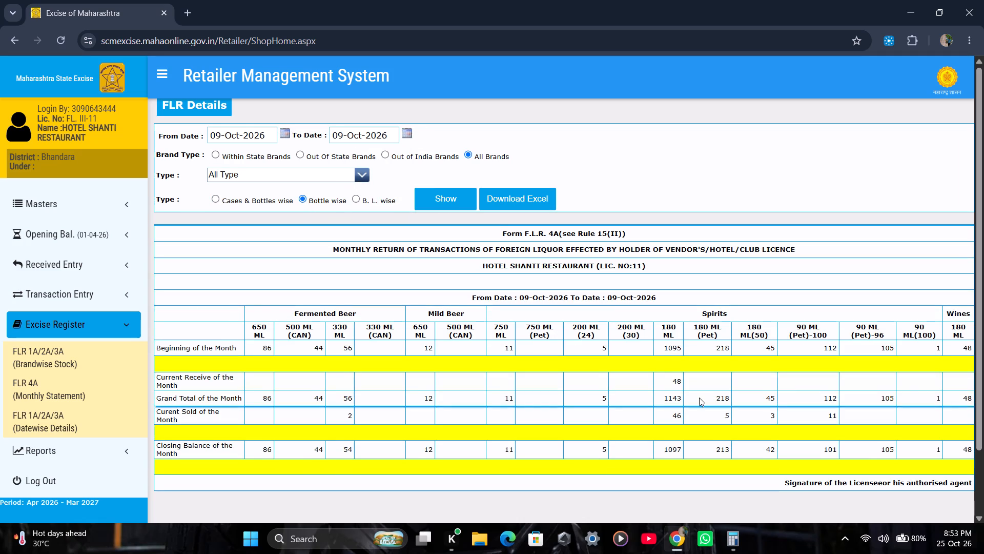
Switch to Calculator, total the closing balances as 1097 + 213 + 42 + 5, and clear the calculator.
left_click(733, 542)
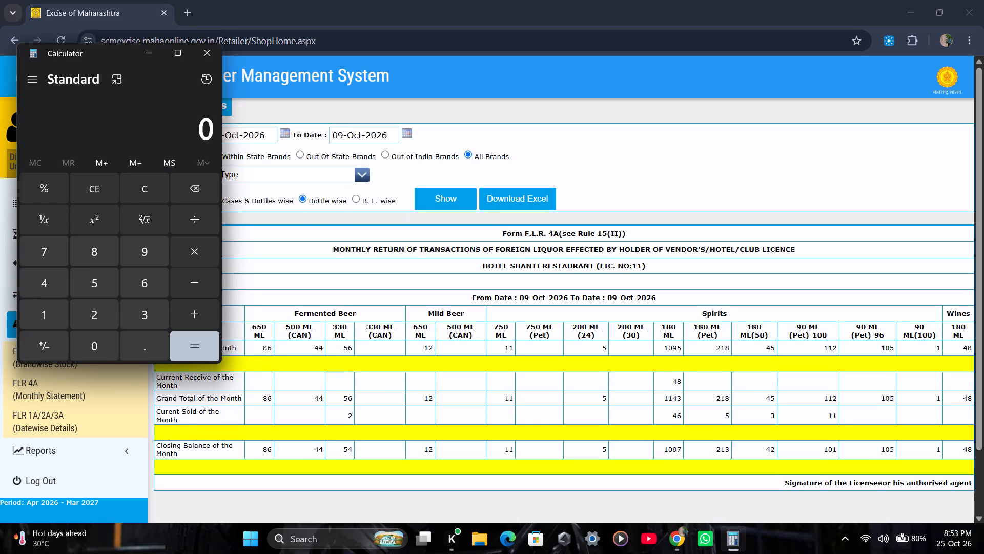
type("1097")
type("+213+42+5")
key("Return")
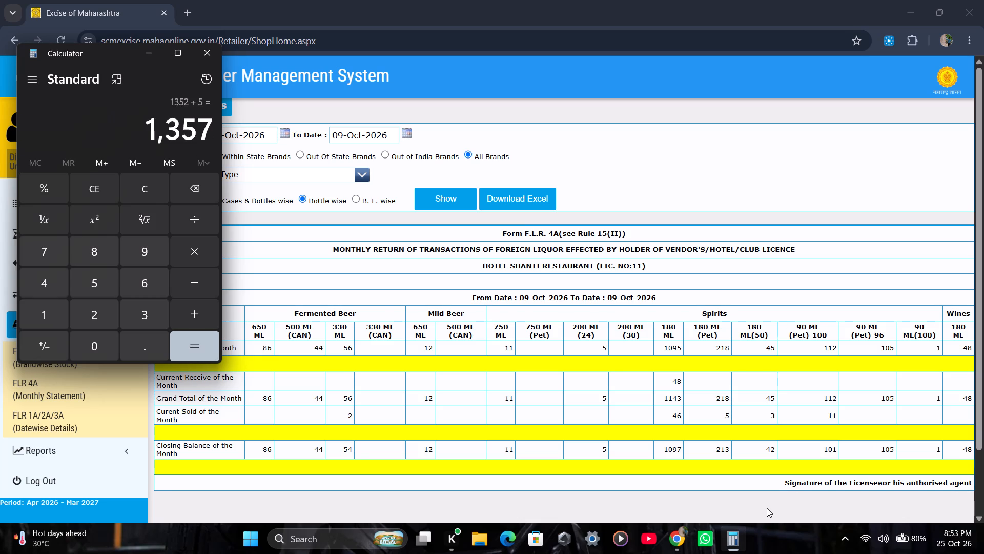
key("Escape")
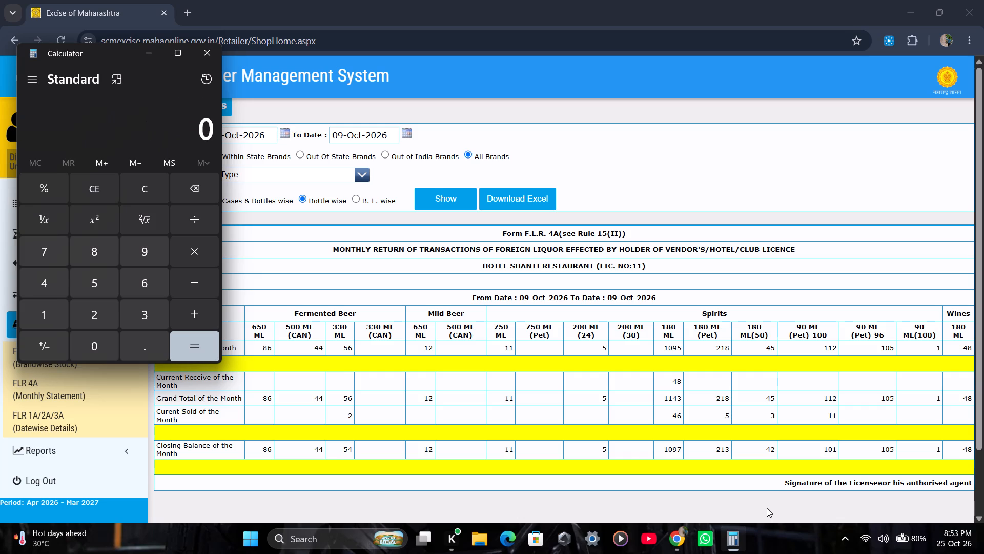
Calculate 651 + 706 for comparison, repeat the sum as 706 + 651, and clear the calculator.
key("6")
key("5")
type("1+")
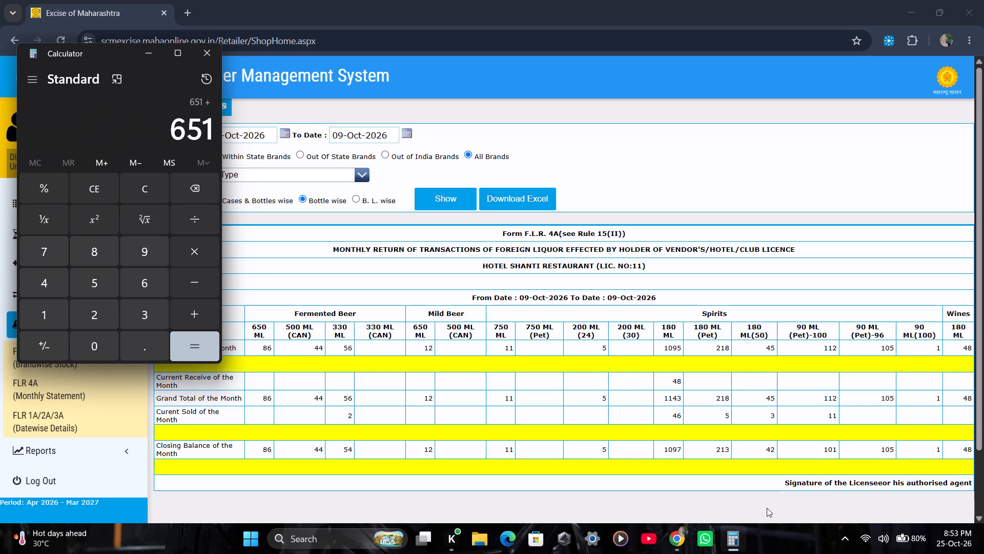
type("706")
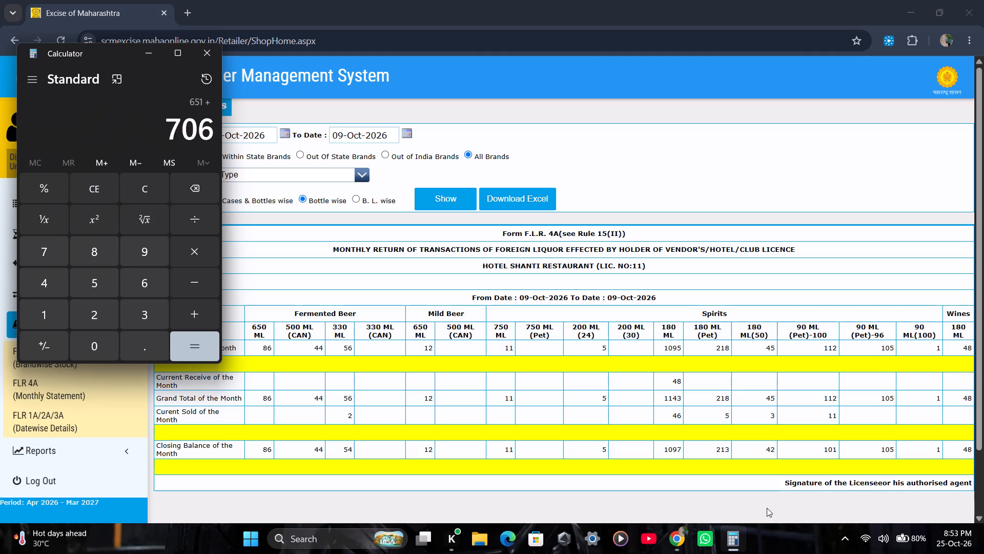
key("Return")
key("Escape")
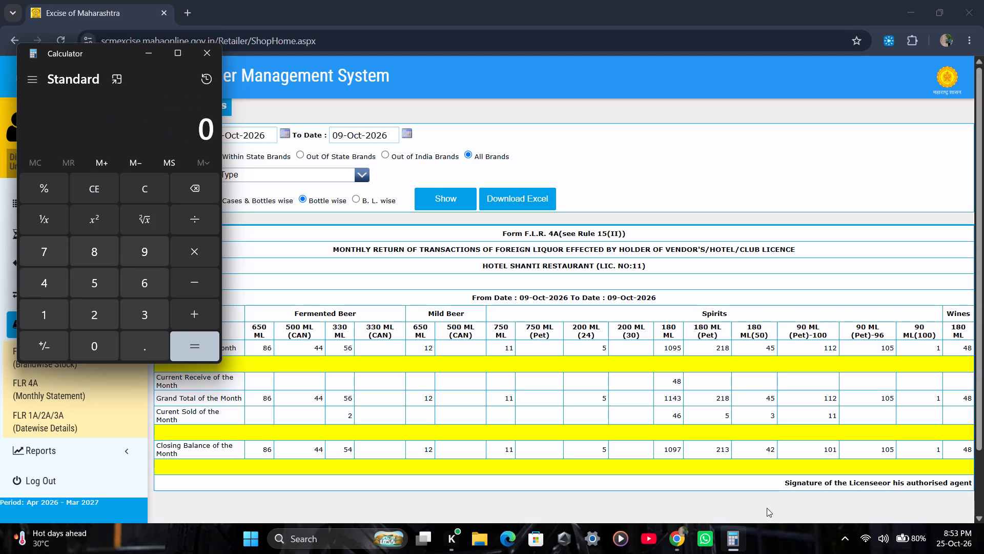
type("706")
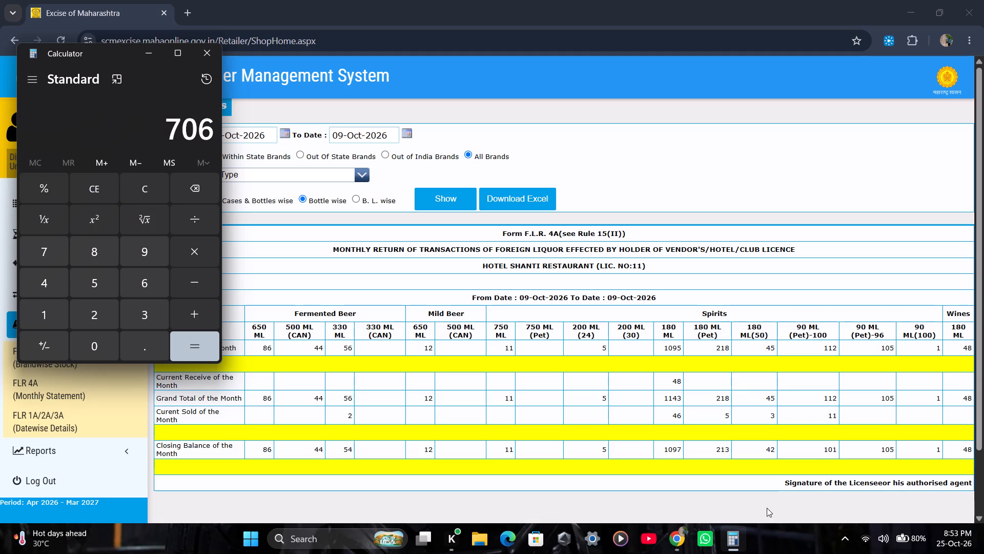
type("+651")
key("Return")
key("Escape")
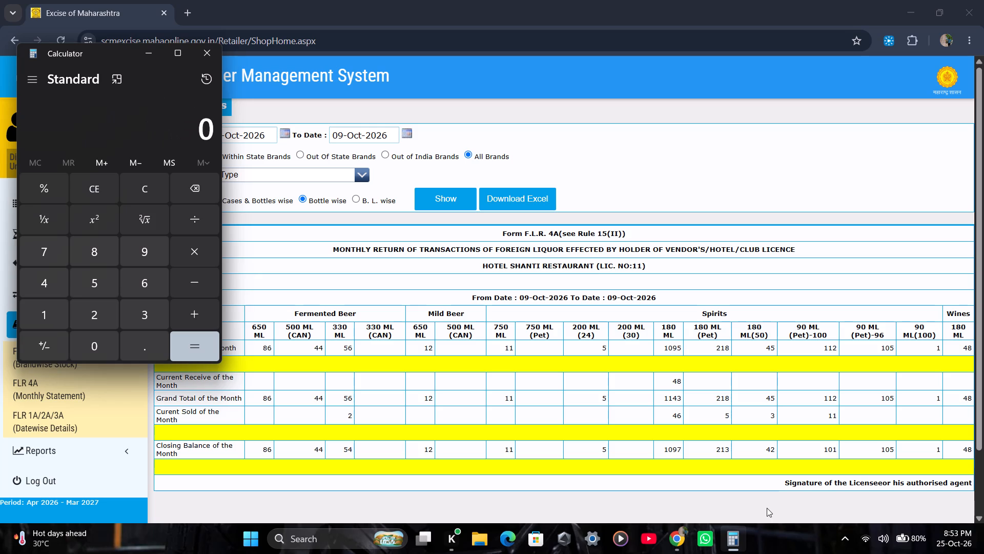
Recheck the closing balance total as 1097 + 213 + 42 + 5 and clear the calculator.
type("1097")
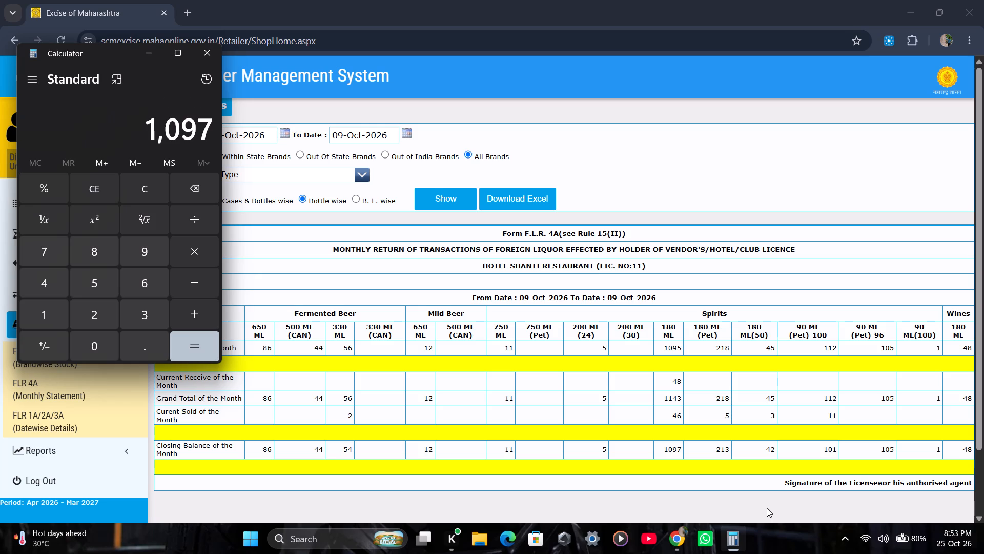
key("plus")
type("213")
type("+42+5")
key("Return")
key("Escape")
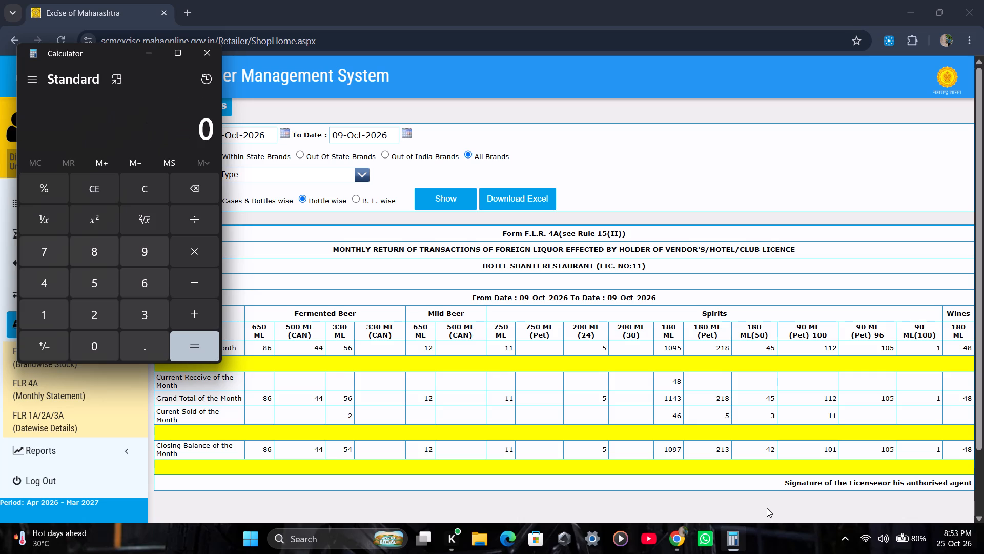
Total the 90 ML closing balances as 101 + 105 + 1 and clear the calculator.
type("101+")
type("105")
type("+1")
key("Return")
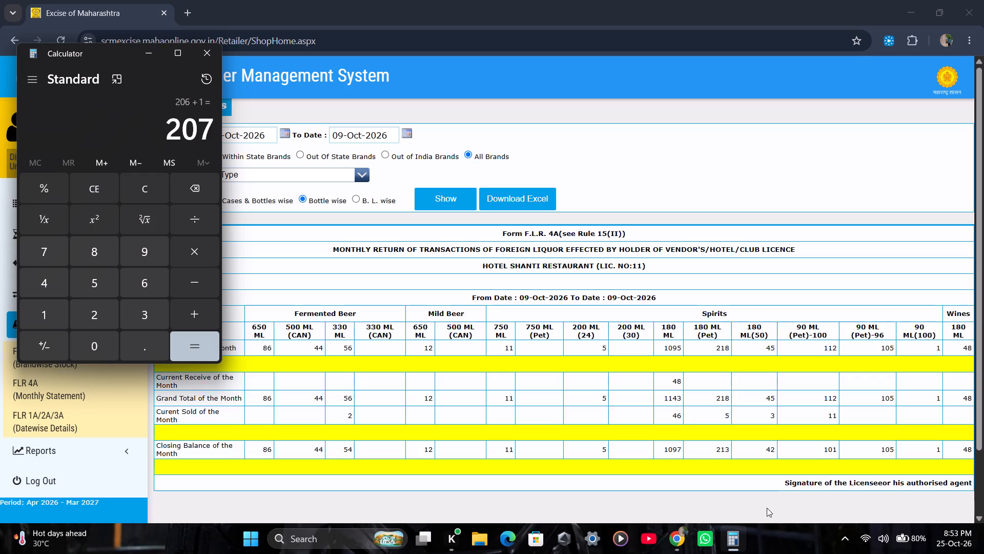
key("Escape")
Calculate 170 + 37 to compare with the 90 ML total and clear the calculator.
type("170+")
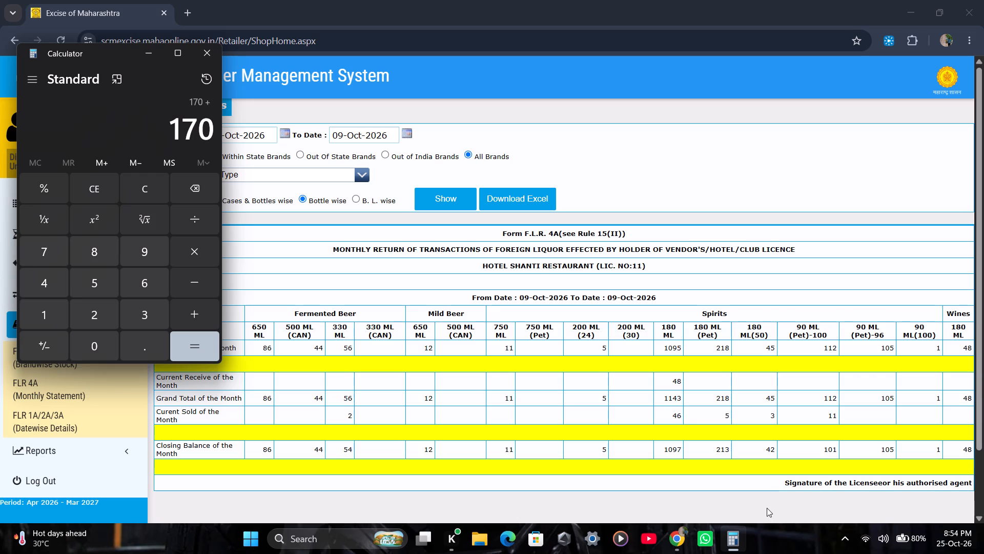
type("37")
key("Return")
key("Escape")
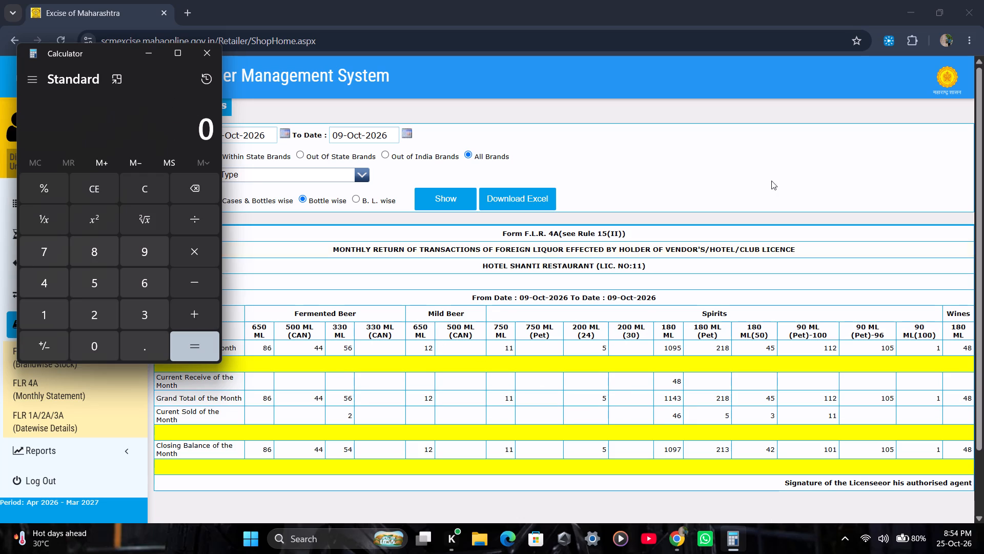
Reopen the FLR 4A monthly statement and show it bottle wise from 10-Oct-2026 to 10-Oct-2026.
left_click(748, 189)
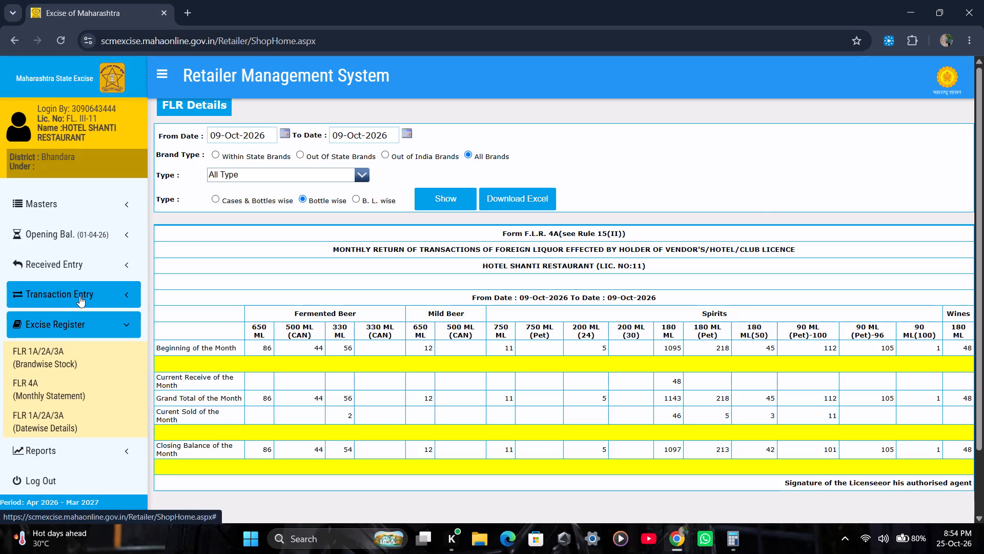
left_click(79, 296)
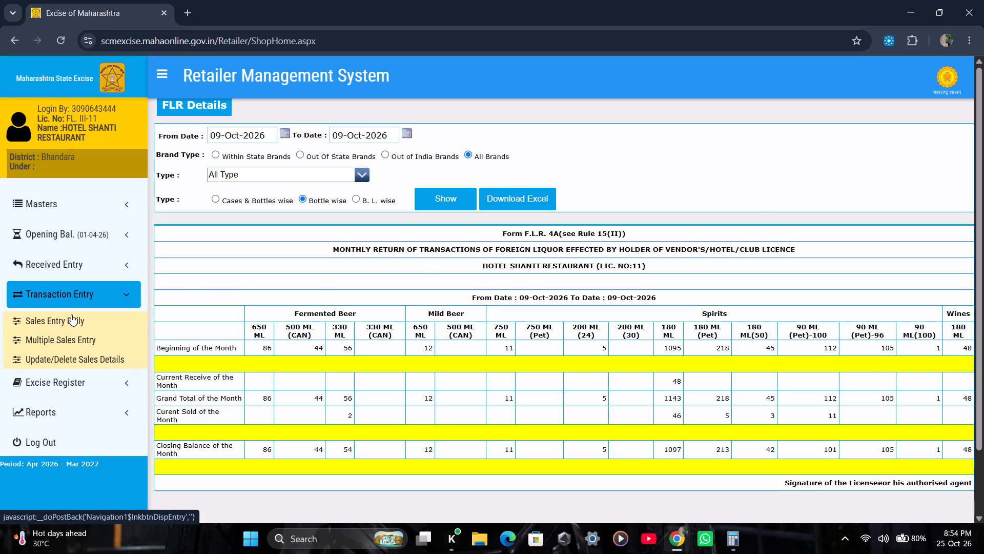
left_click(71, 321)
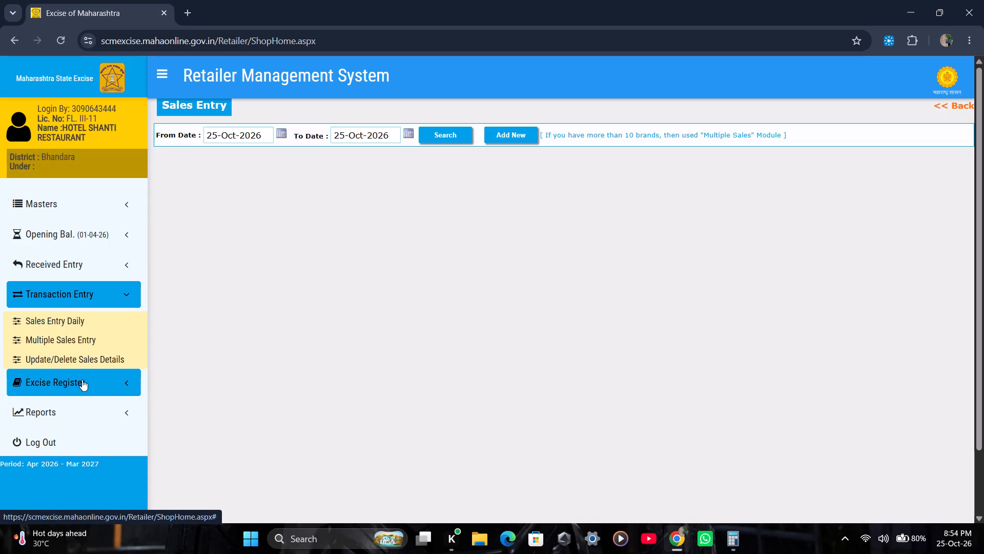
left_click(83, 380)
left_click(88, 386)
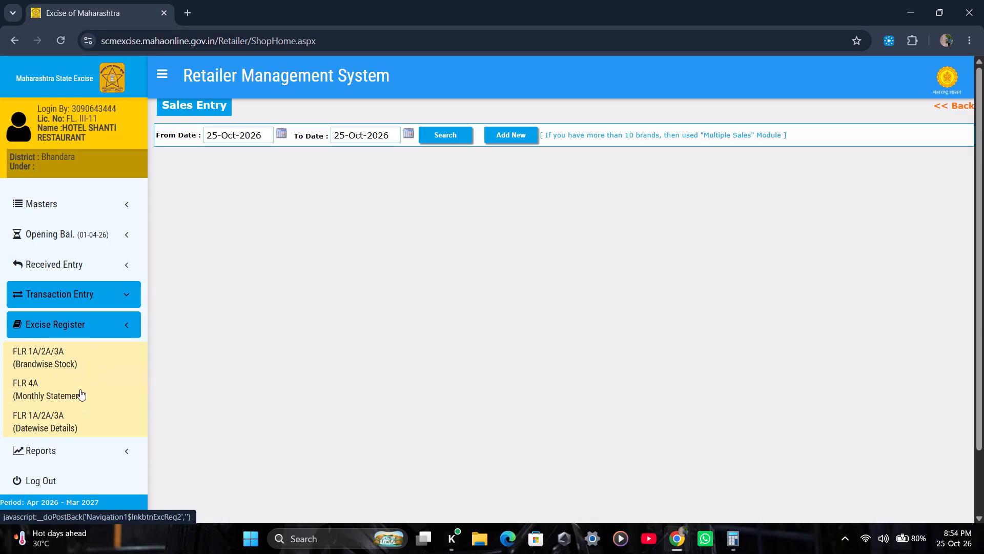
left_click(77, 387)
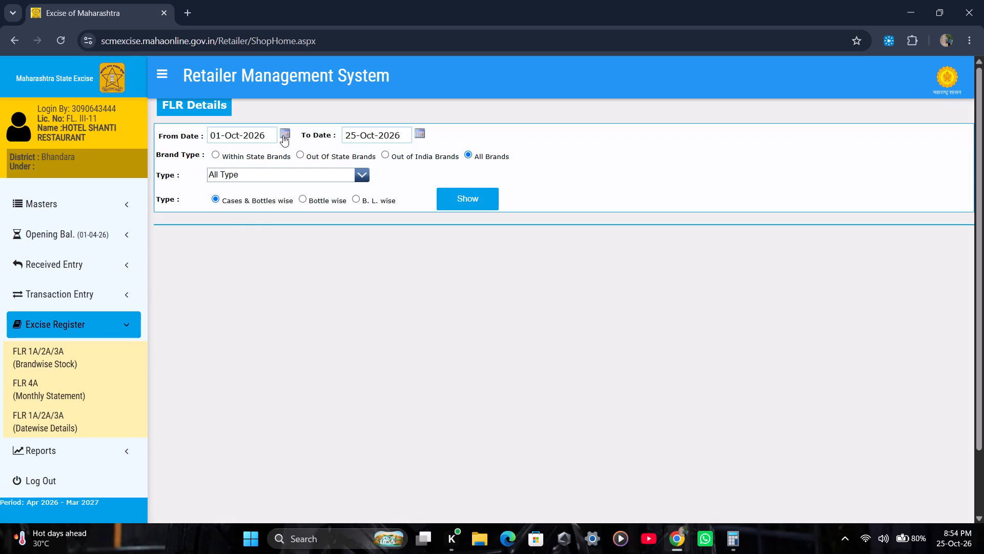
left_click(283, 134)
left_click(306, 187)
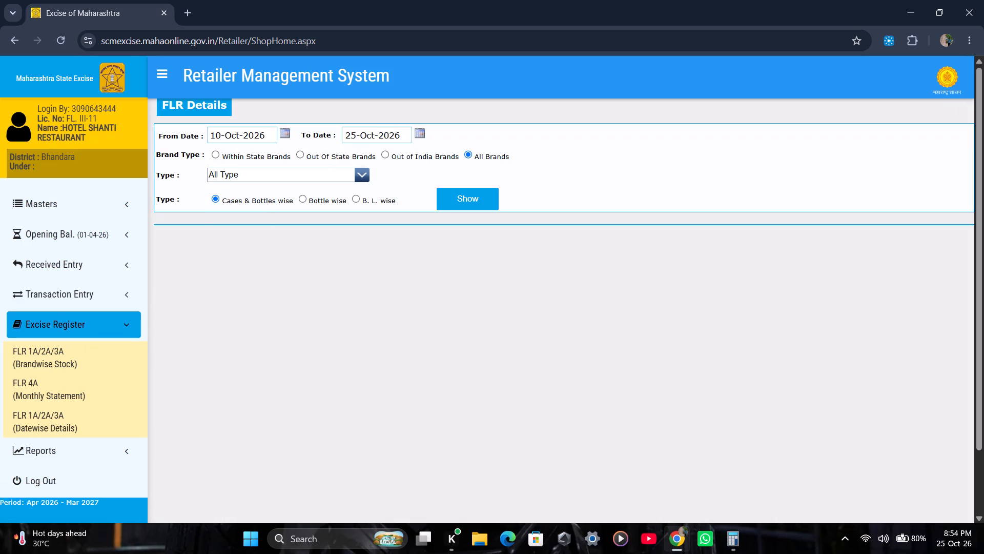
left_click(421, 136)
left_click(444, 186)
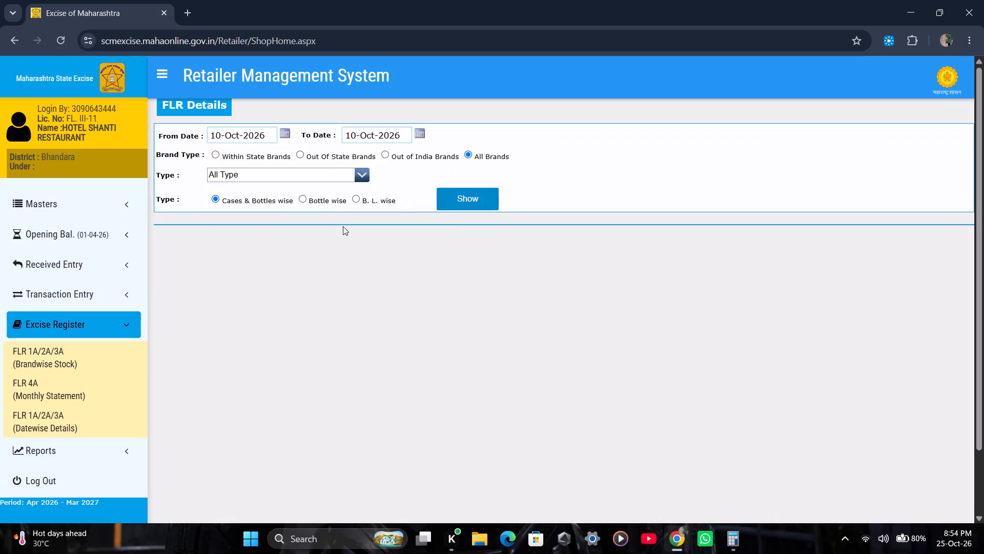
left_click(303, 200)
left_click(473, 201)
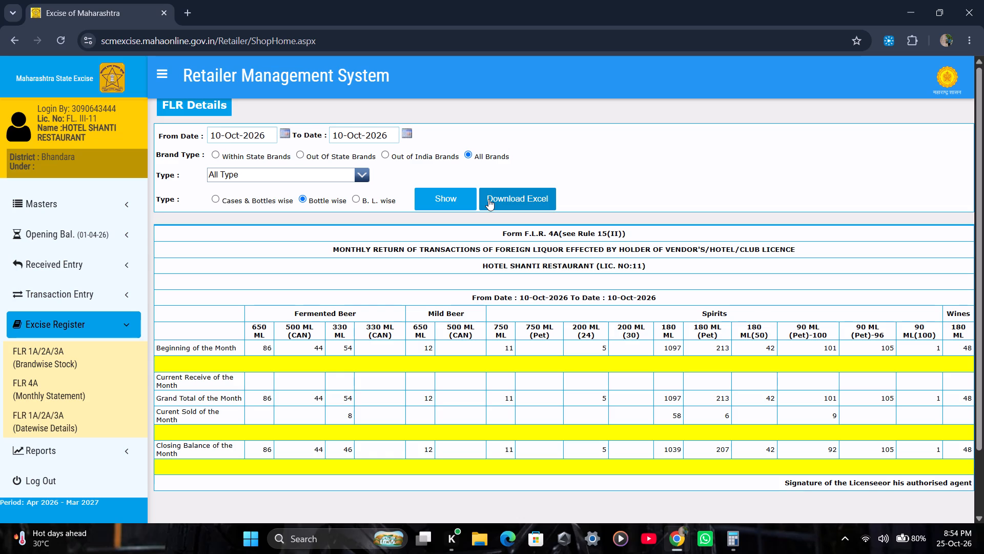
Switch to Calculator, calculate 675 + 618 for comparison, repeat the same sum, and clear the calculator.
left_click(735, 546)
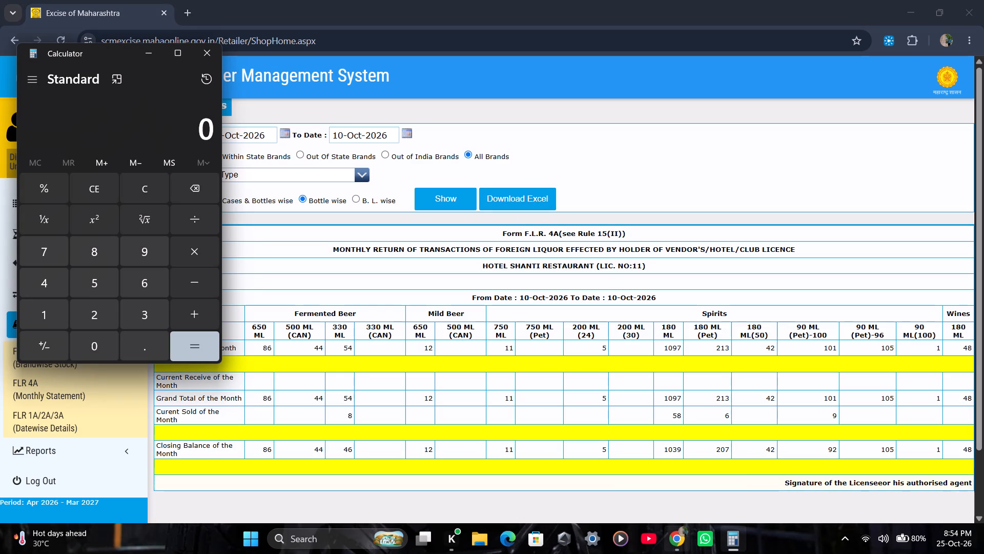
type("675")
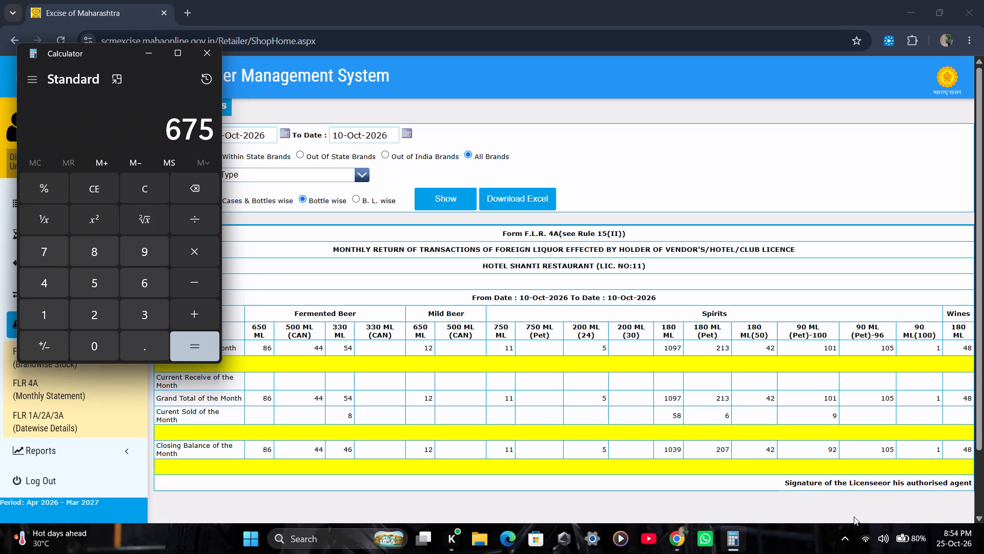
key("plus")
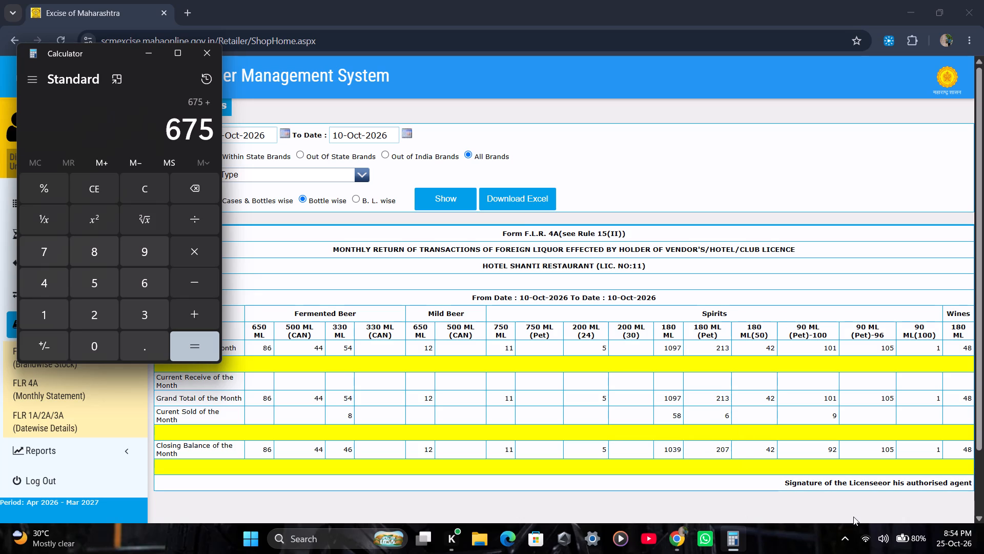
type("618")
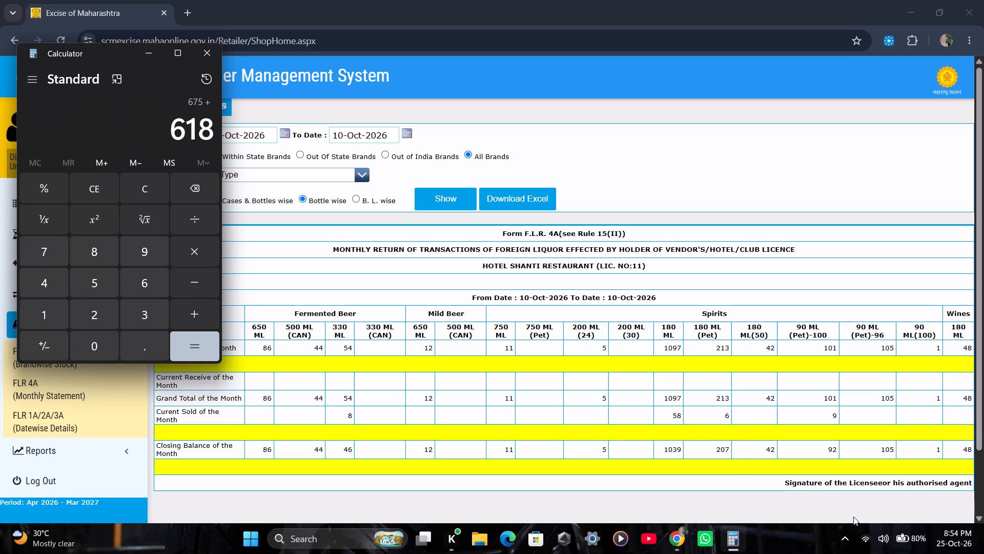
key("Return")
key("Escape")
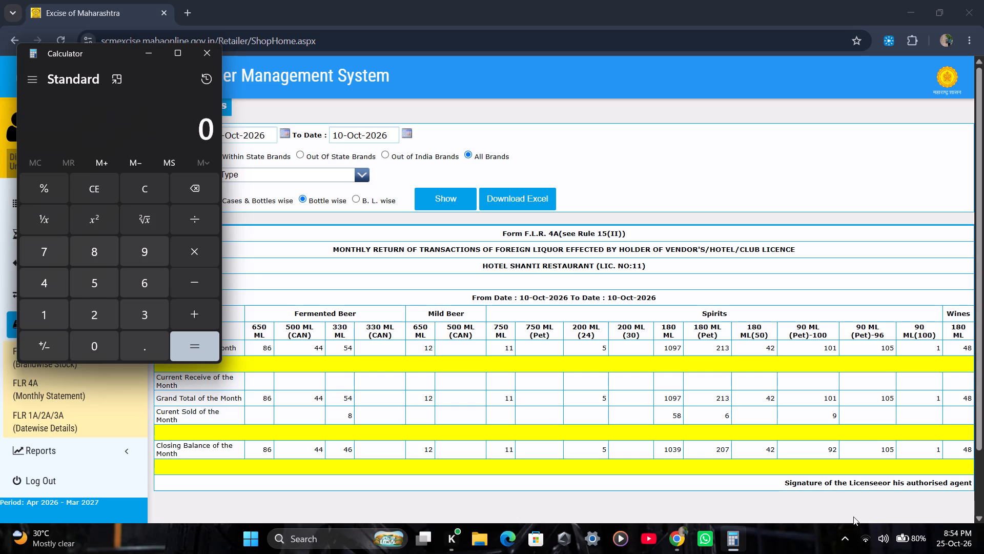
type("675+")
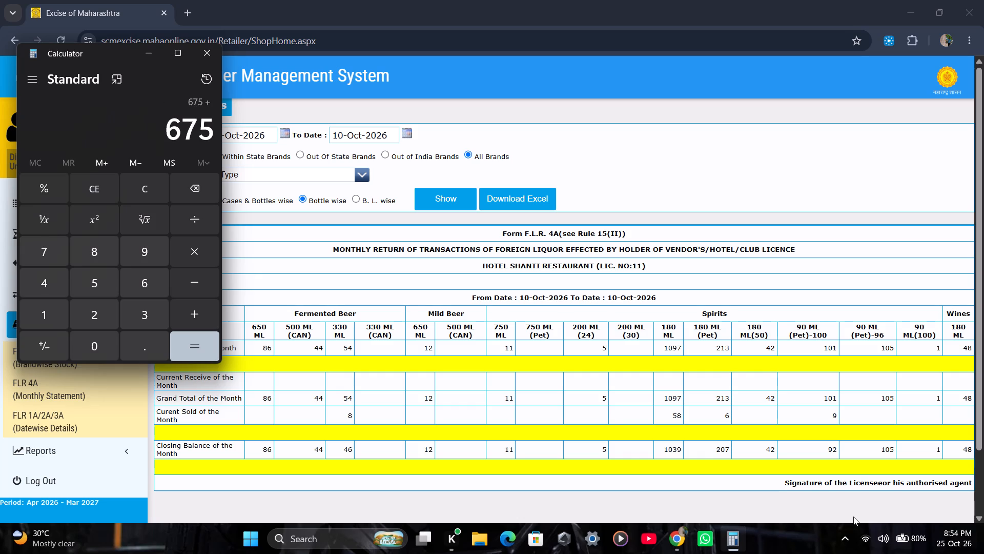
type("618")
key("Return")
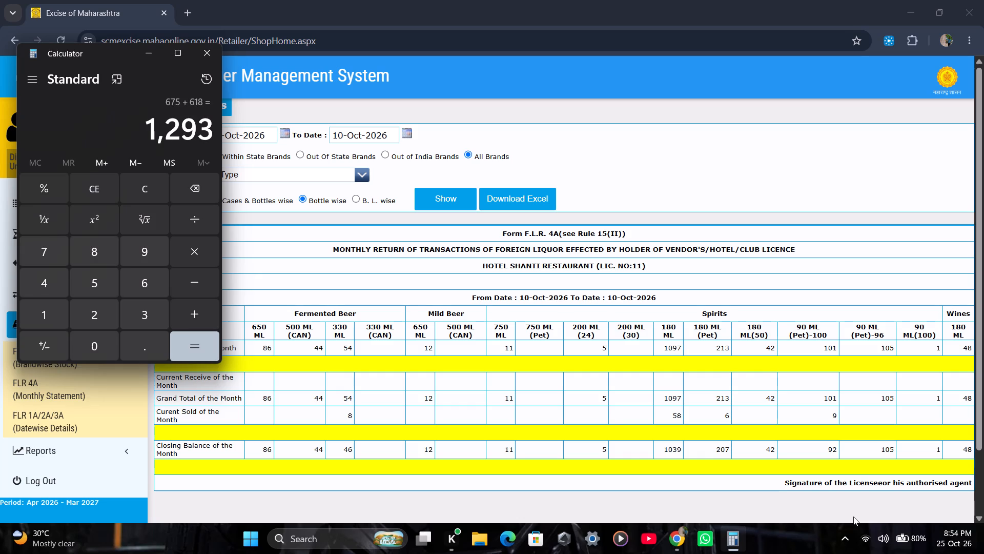
key("Escape")
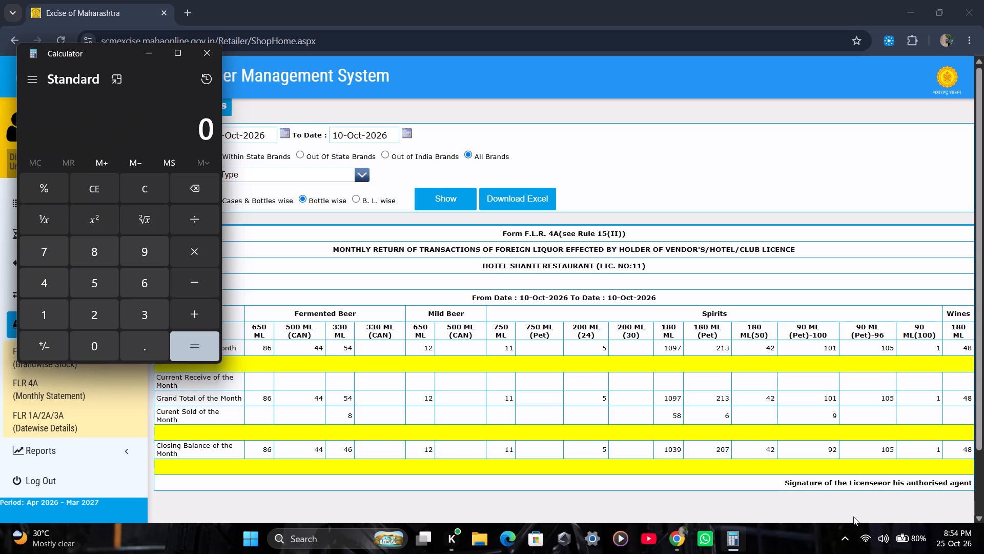
Total the 180 ML and 200 ML closing balances as 1039 + 207 + 42 + 5 and clear the calculator.
type("1039")
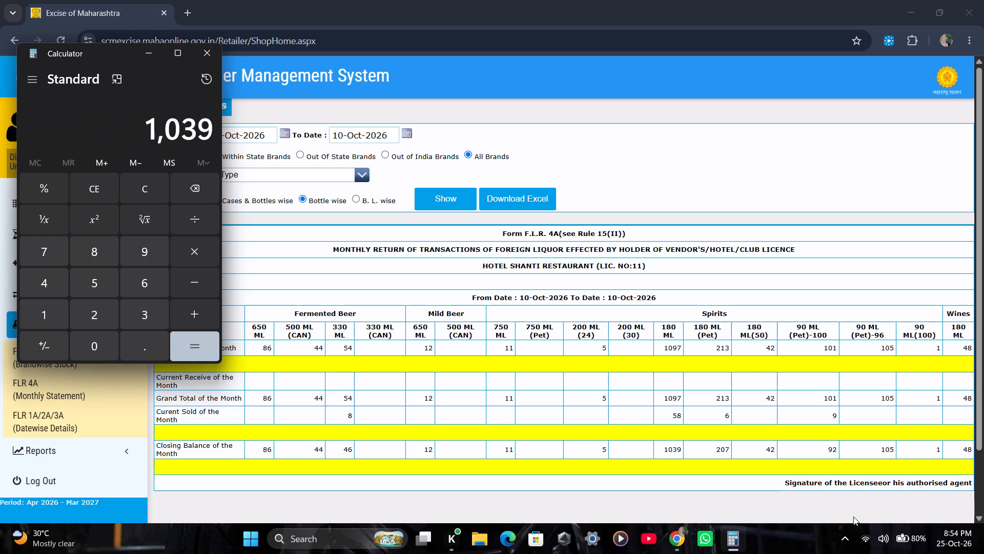
type("+207")
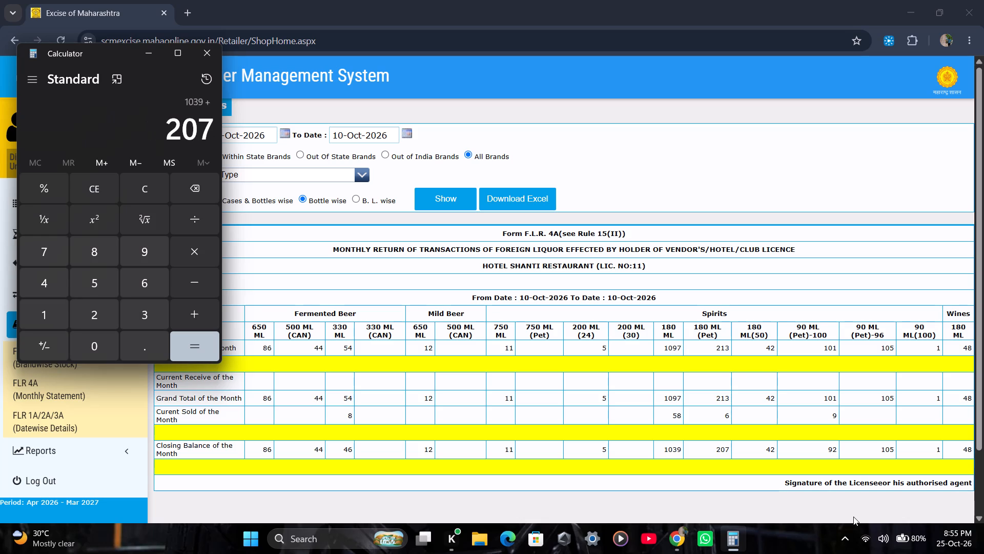
type("+42+5")
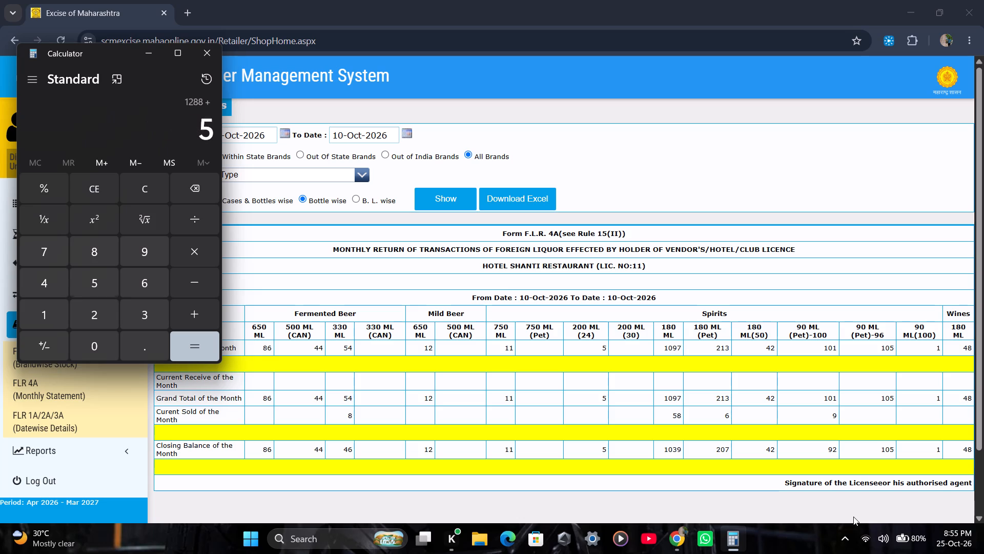
key("Return")
key("Escape")
Total the 90 ML closing balances as 92 + 105 + 1 and clear the calculator.
type("92+105")
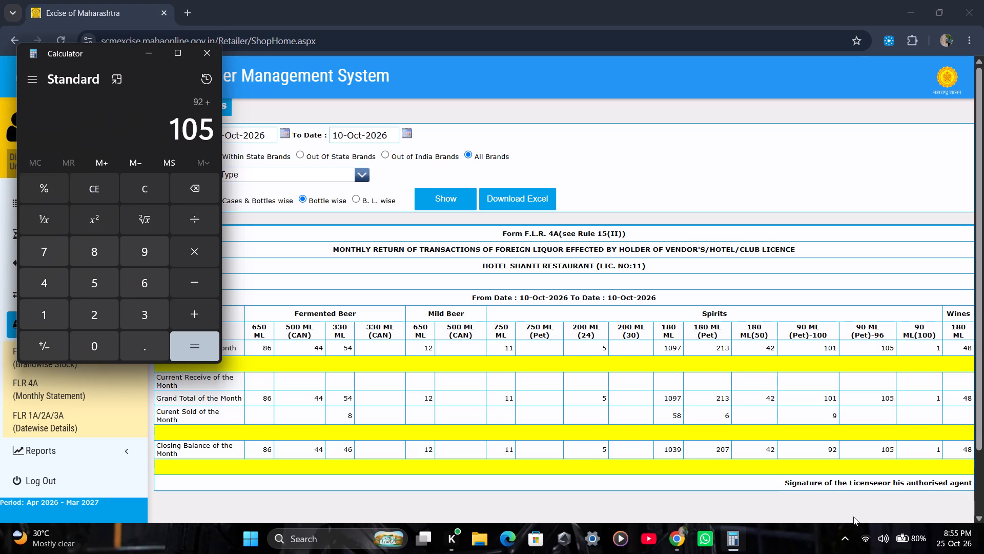
type("+1")
key("Return")
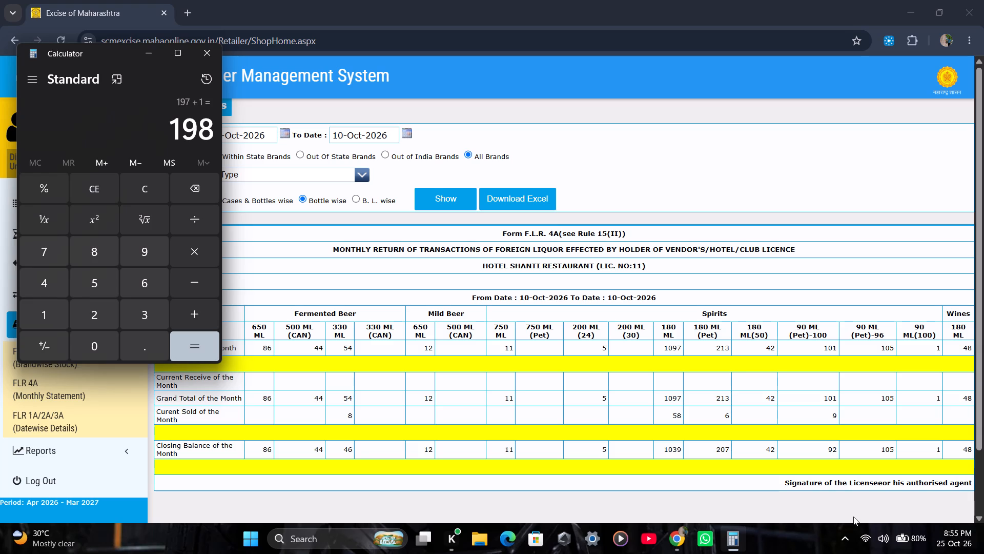
key("Escape")
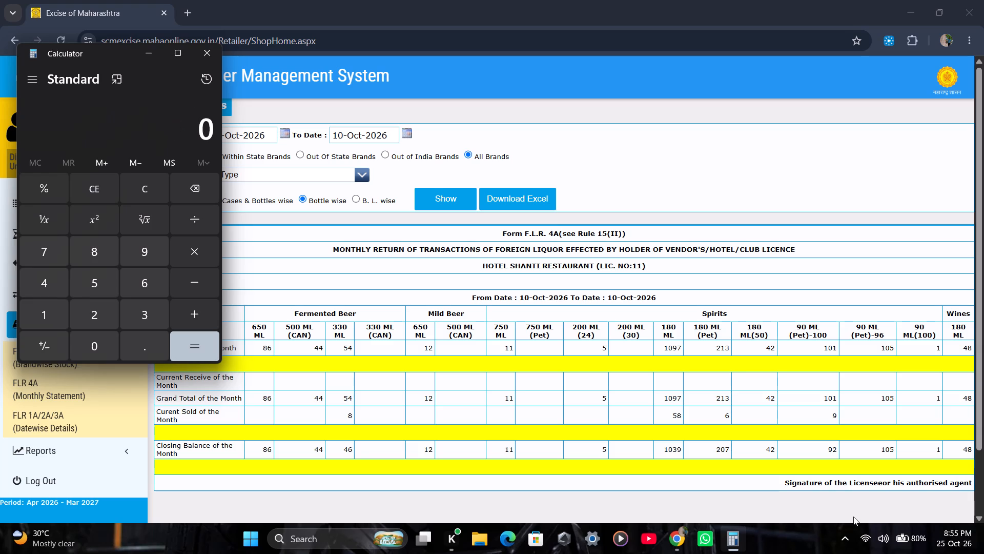
Calculate 37 + 161 to compare with the 90 ML total, clear the result and close Calculator.
type("37+")
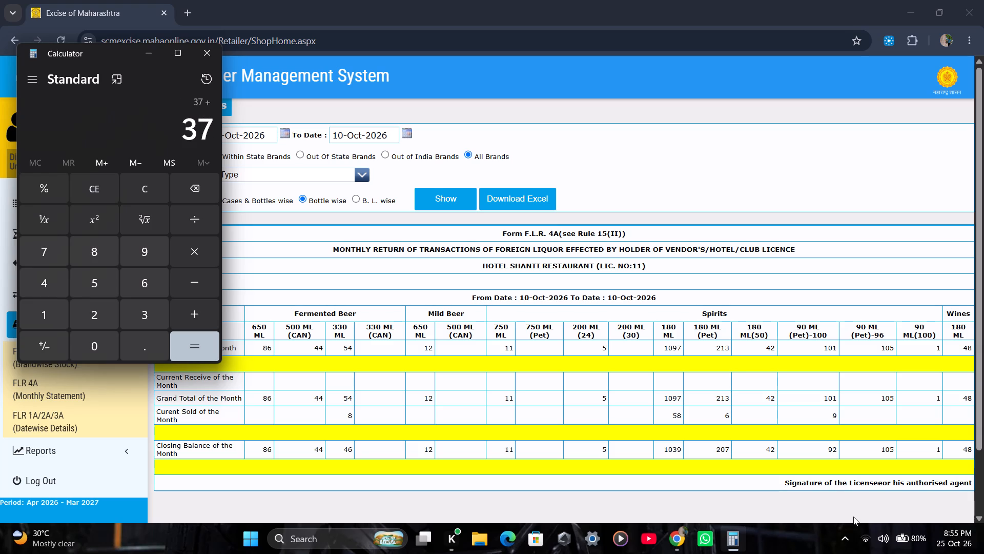
type("161")
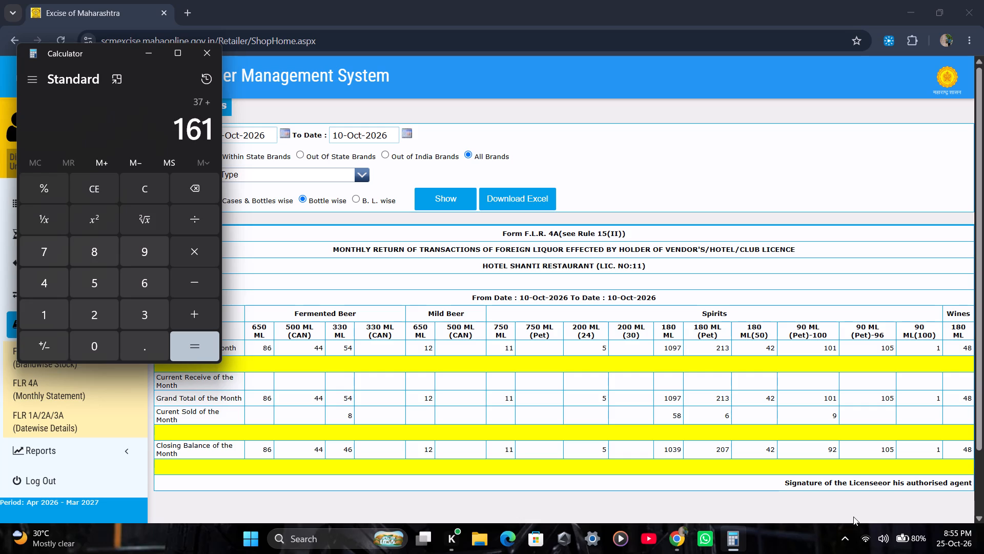
key("Return")
key("Escape")
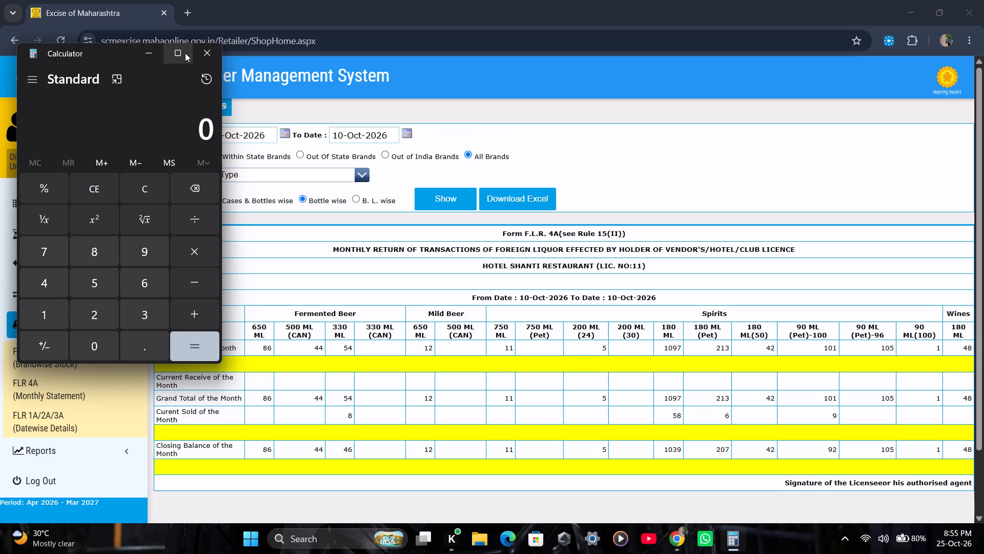
left_click(216, 61)
Reopen the FLR 4A monthly statement and show it bottle-wise for all brands, from 11-Oct-2026 to 11-Oct-2026.
left_click(684, 188)
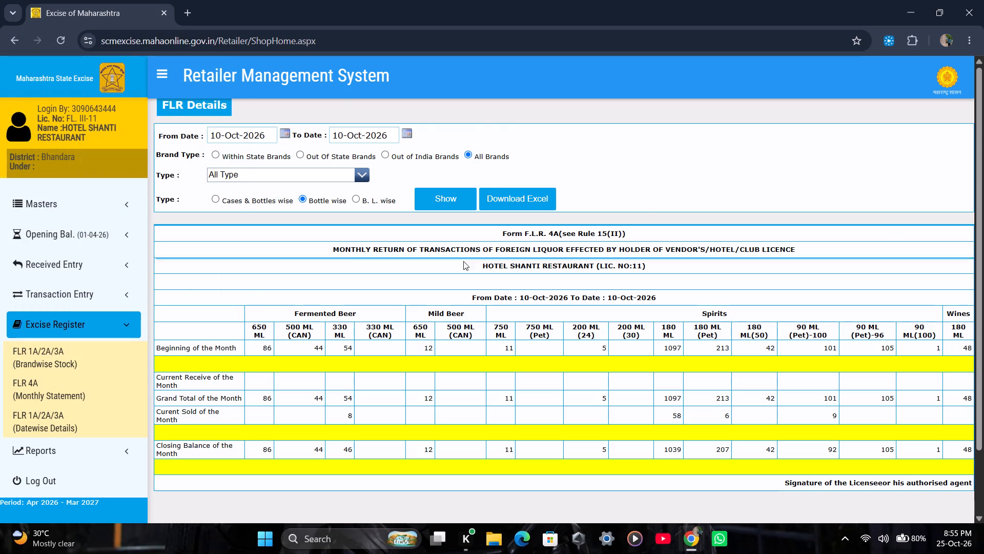
left_click(81, 300)
left_click(80, 302)
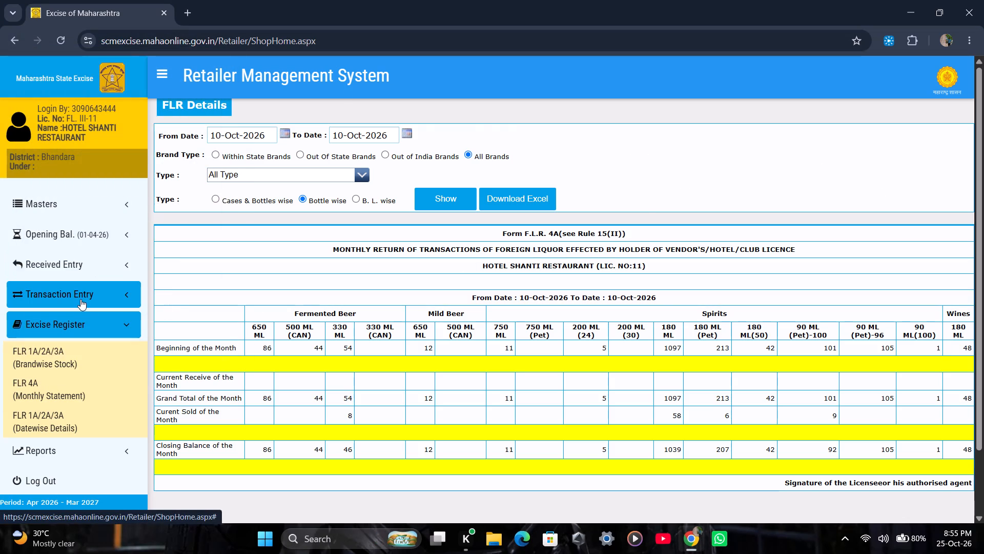
left_click(80, 299)
left_click(104, 318)
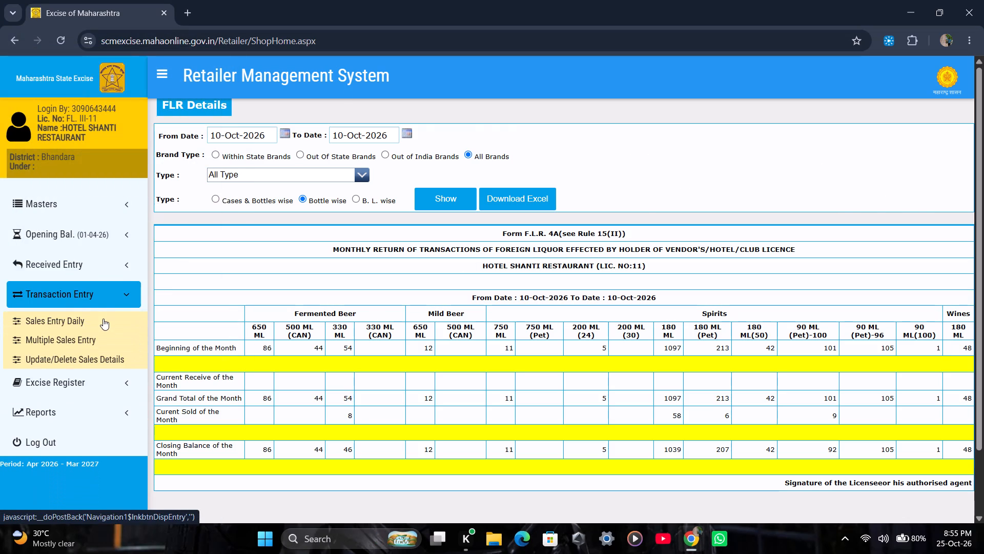
left_click(85, 377)
left_click(89, 387)
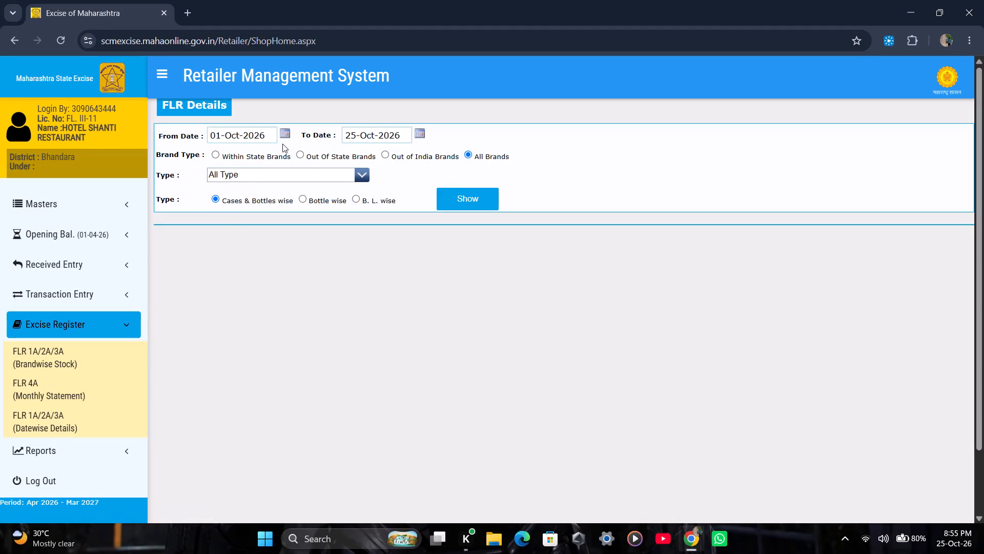
left_click(292, 130)
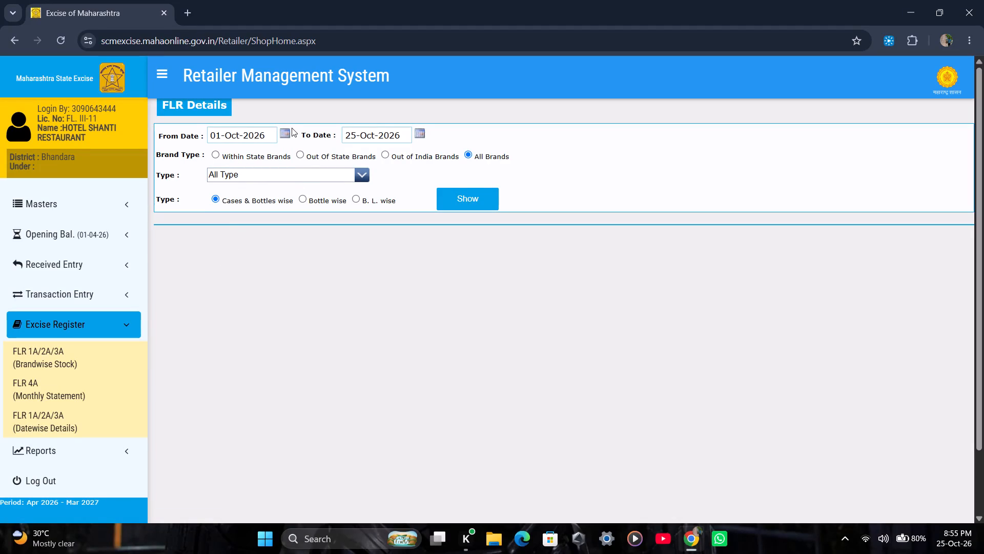
left_click(288, 134)
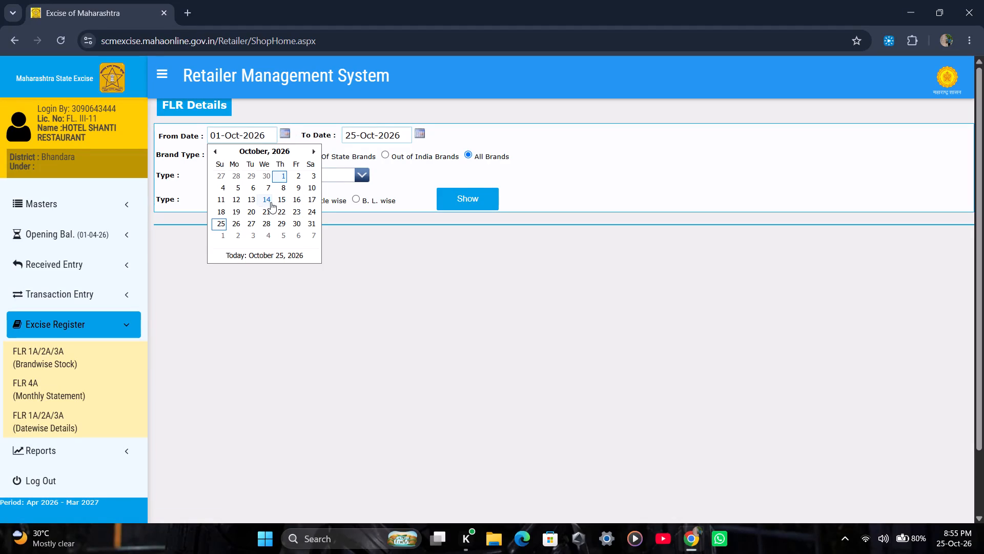
left_click(224, 202)
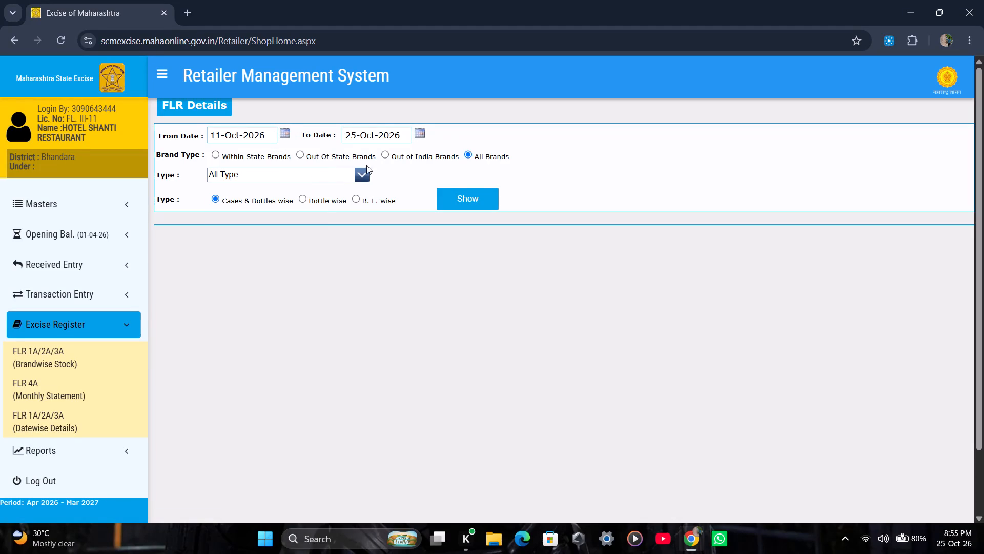
left_click(419, 137)
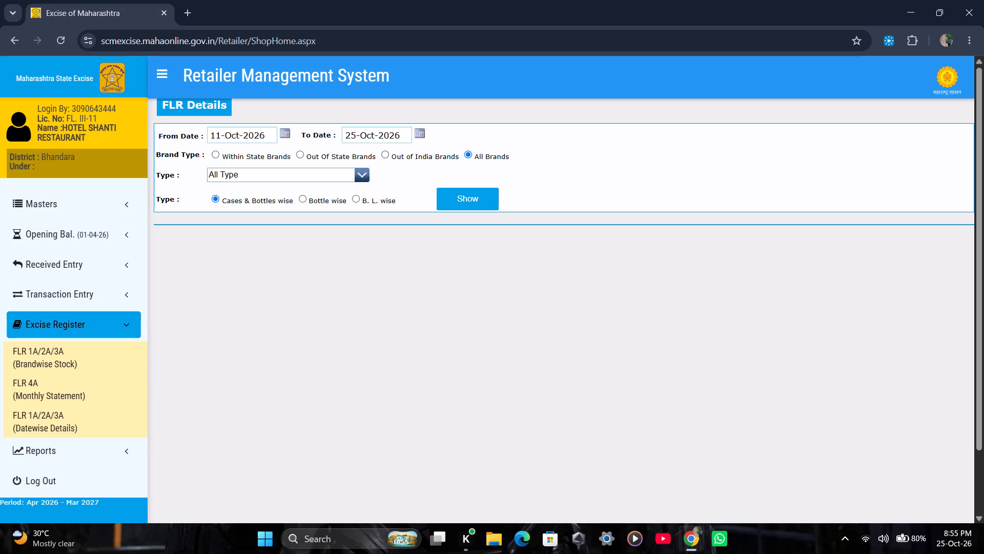
left_click(415, 135)
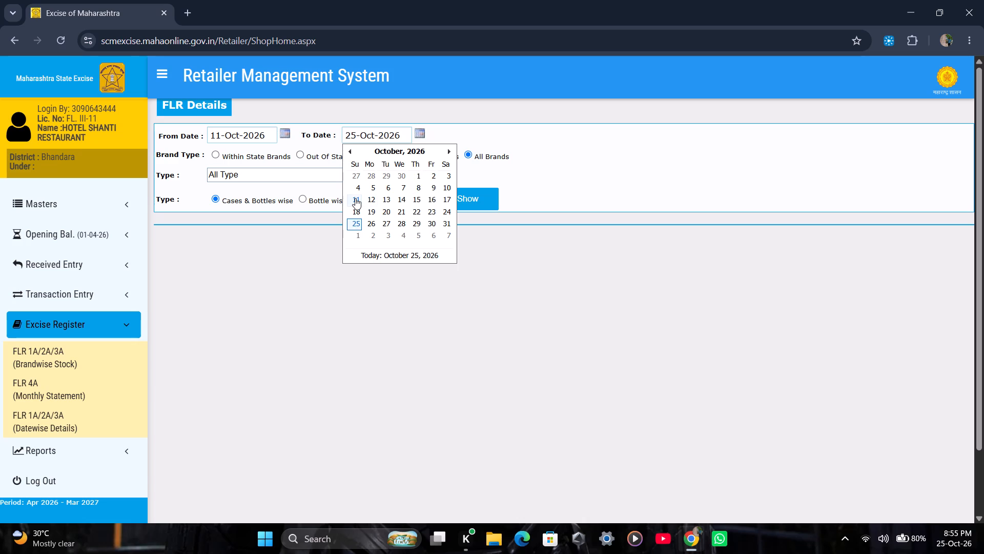
left_click(355, 198)
left_click(302, 203)
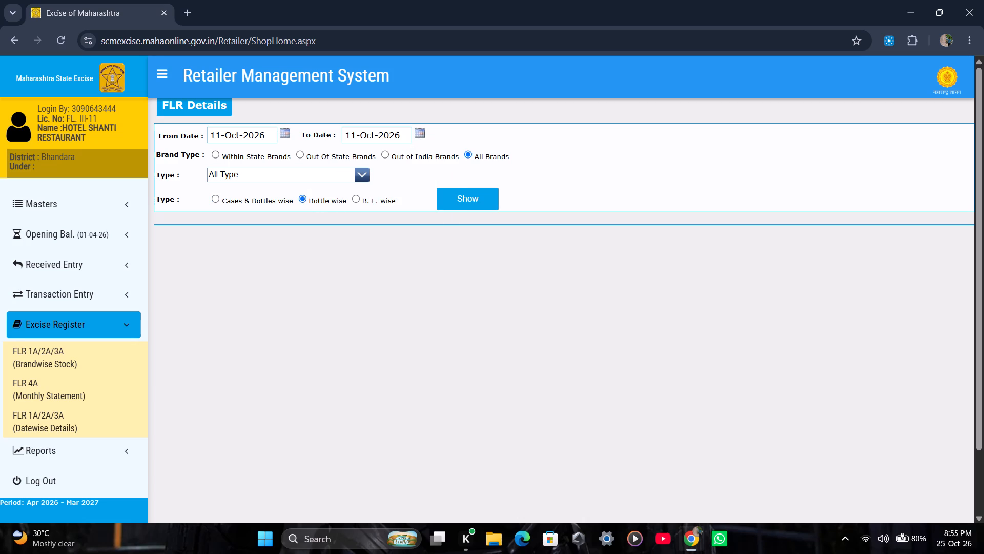
left_click(441, 191)
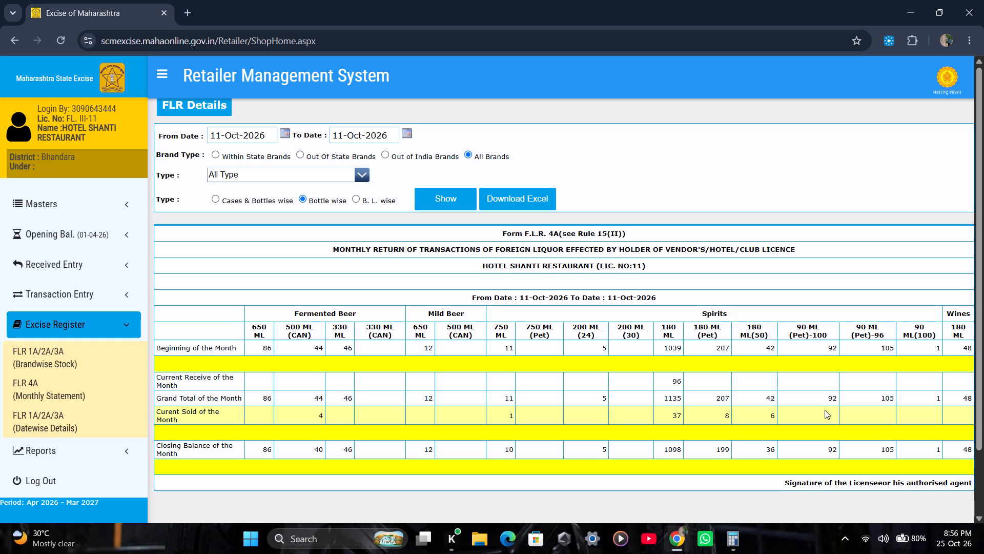
Switch to Calculator, calculate 651 + 687 for comparison with the 180 ML and 200 ML closing stock, and clear the result.
left_click(737, 542)
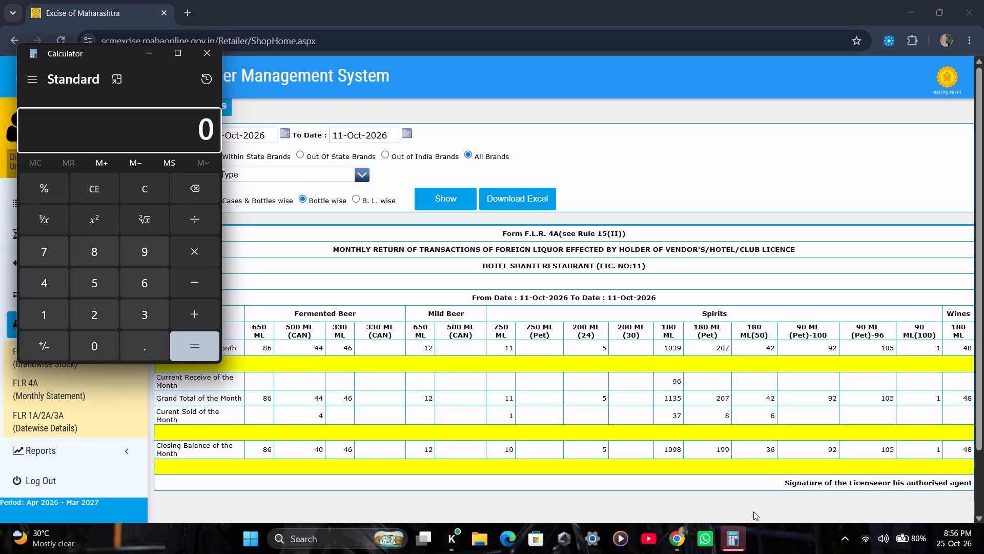
type("651")
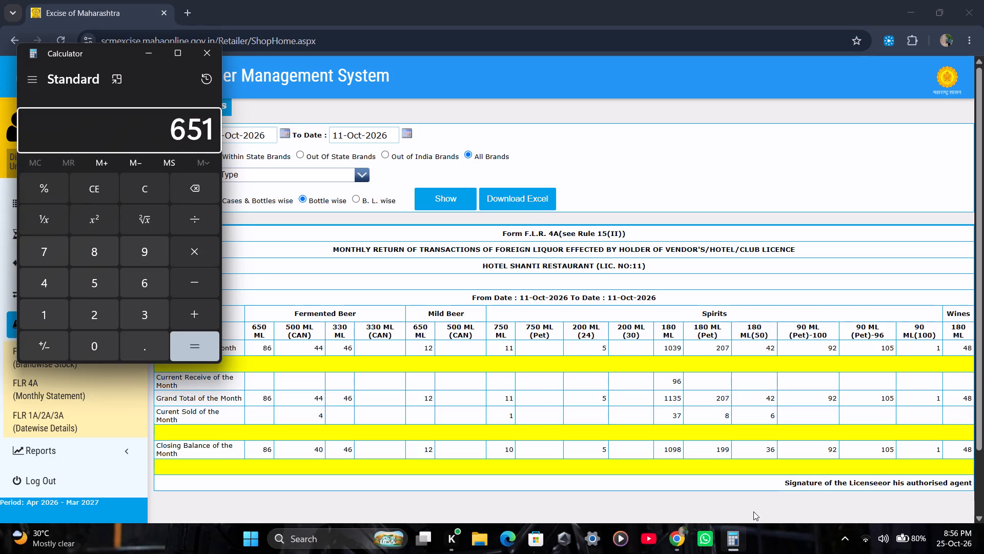
key("plus")
type("687")
key("Return")
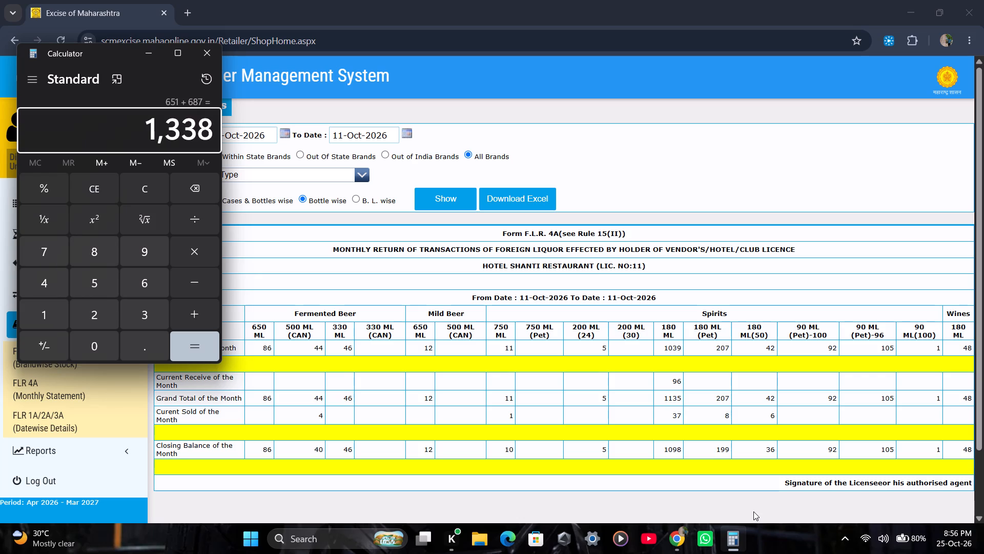
key("Escape")
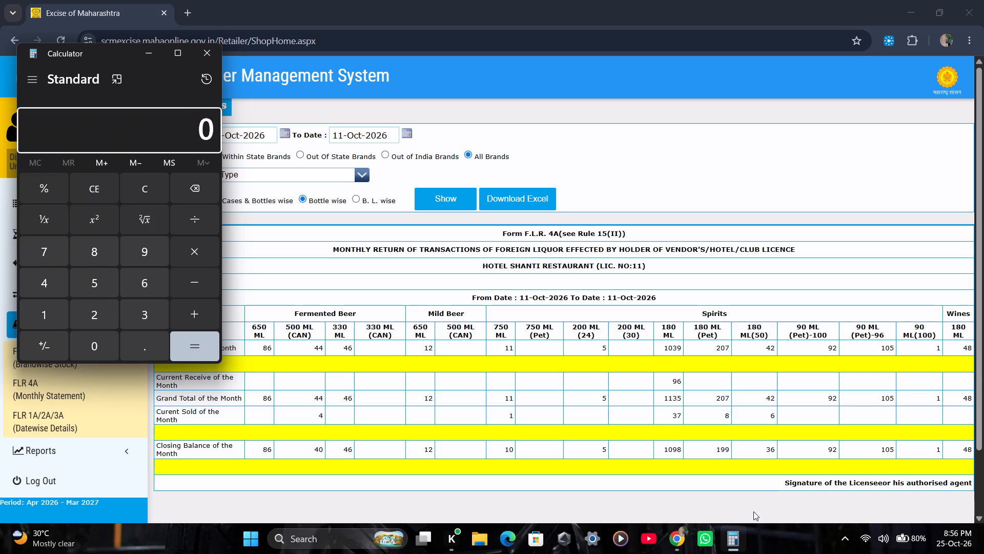
Total the 180 ML and 200 ML closing balances as 1098 + 199 + 36 + 5 and clear the calculator.
type("1098+199+36+5")
key("Return")
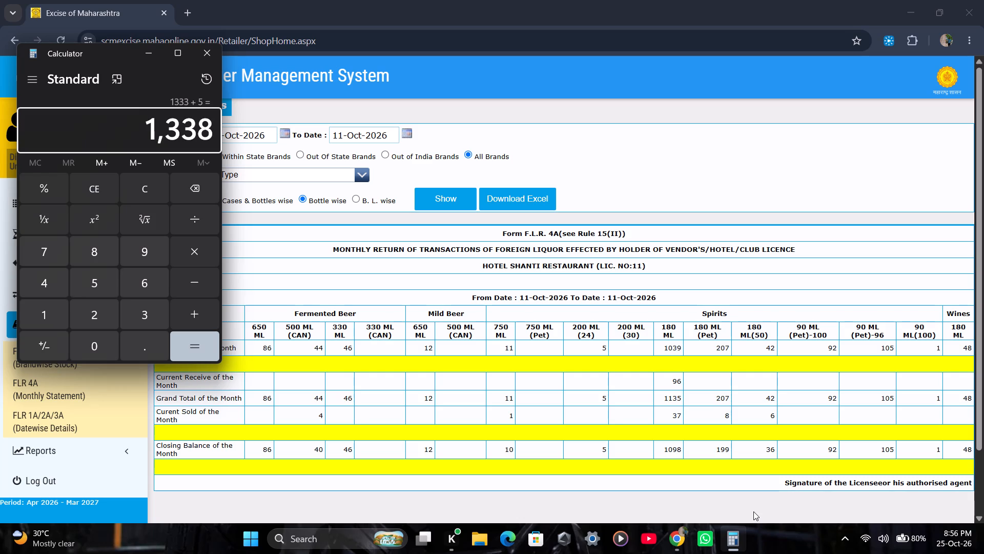
key("Escape")
Total the 90 ML closing balances as 92 + 105 + 1 and clear the calculator.
type("92+105+1")
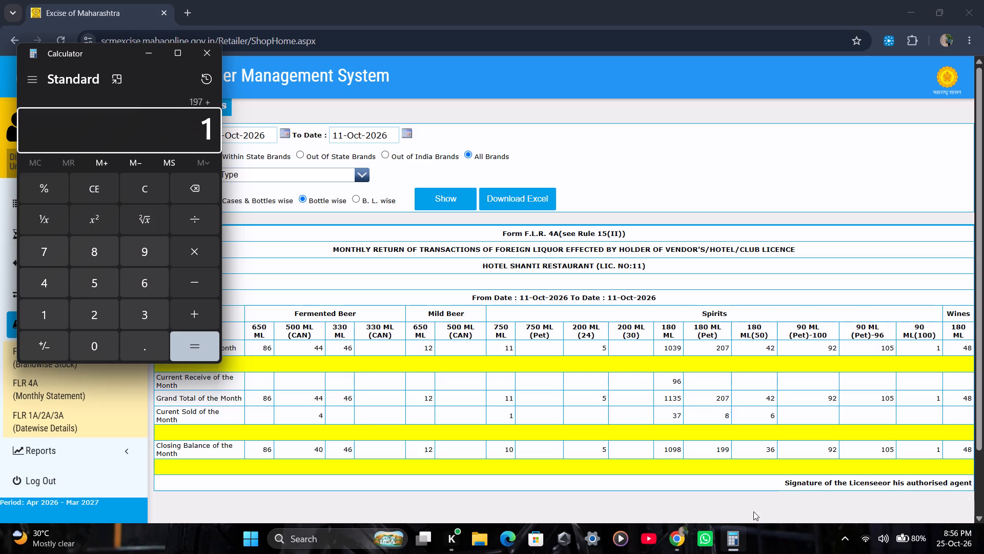
key("Return")
key("Escape")
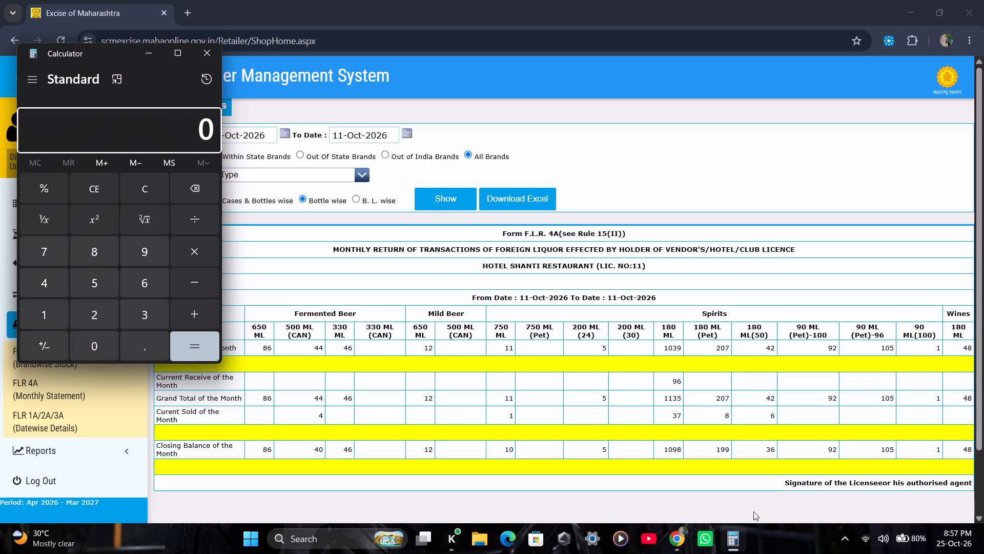
Calculate 37 + 161 to compare with the 90 ML total, clear the result and close Calculator.
type("37+161")
key("Return")
key("Escape")
left_click(201, 52)
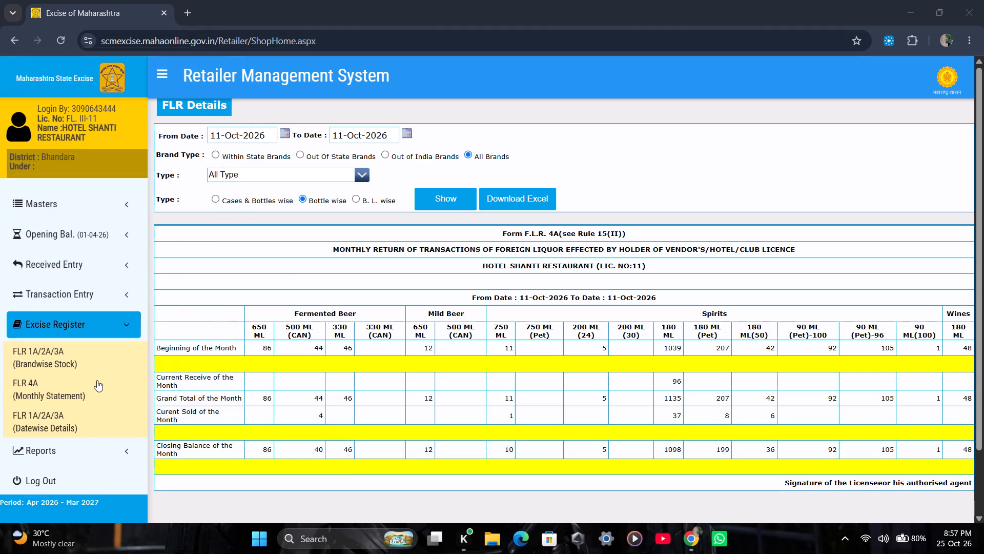
Reopen the FLR 4A monthly statement and show it bottle-wise for all brands, from 12-Oct-2026 to 12-Oct-2026.
left_click(99, 295)
left_click(94, 291)
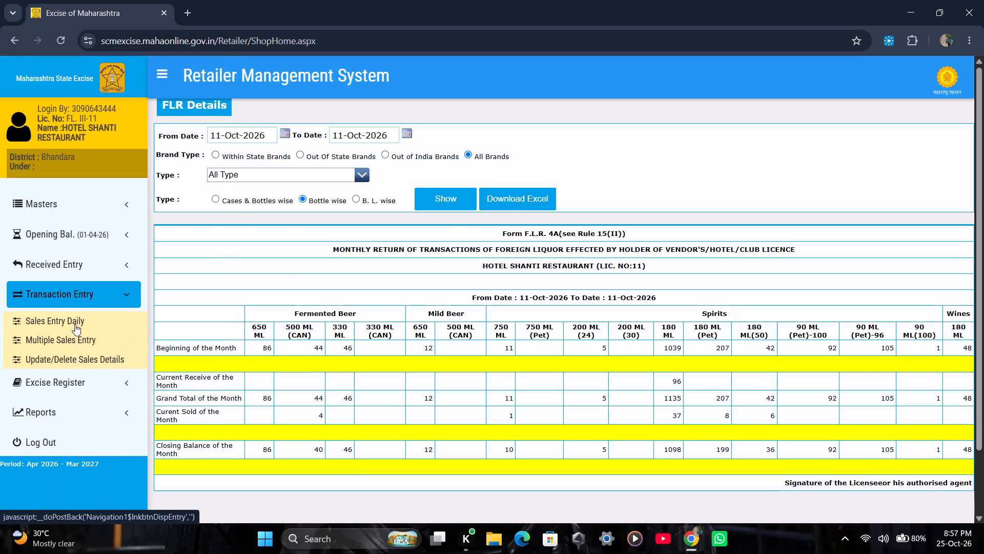
left_click(75, 325)
left_click(68, 391)
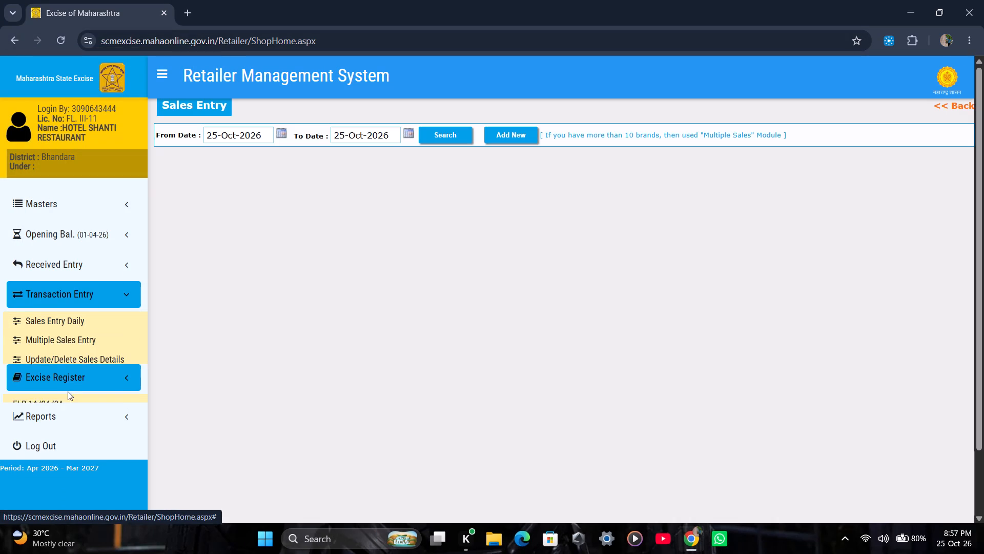
left_click(52, 387)
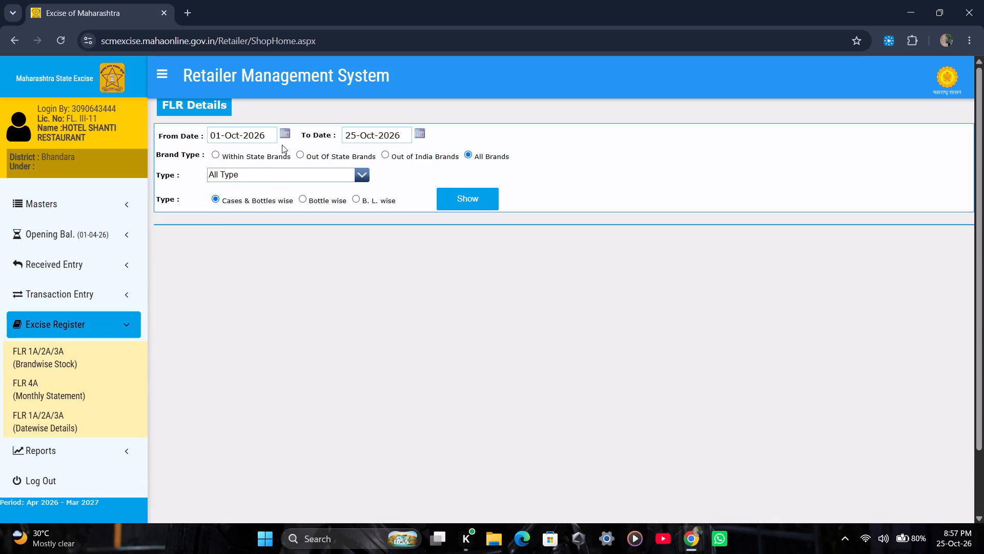
left_click(284, 137)
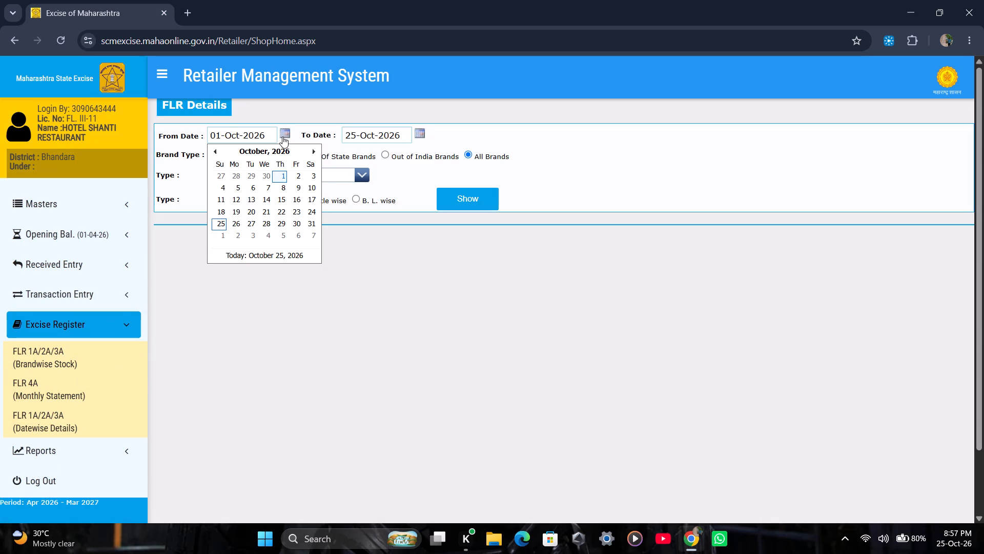
left_click(236, 197)
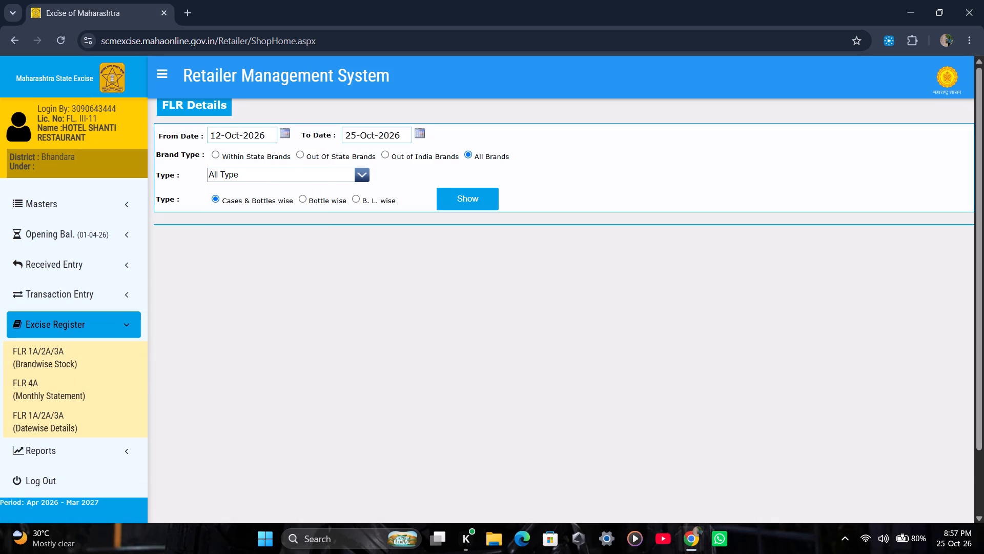
left_click(425, 132)
left_click(374, 200)
left_click(309, 203)
left_click(450, 201)
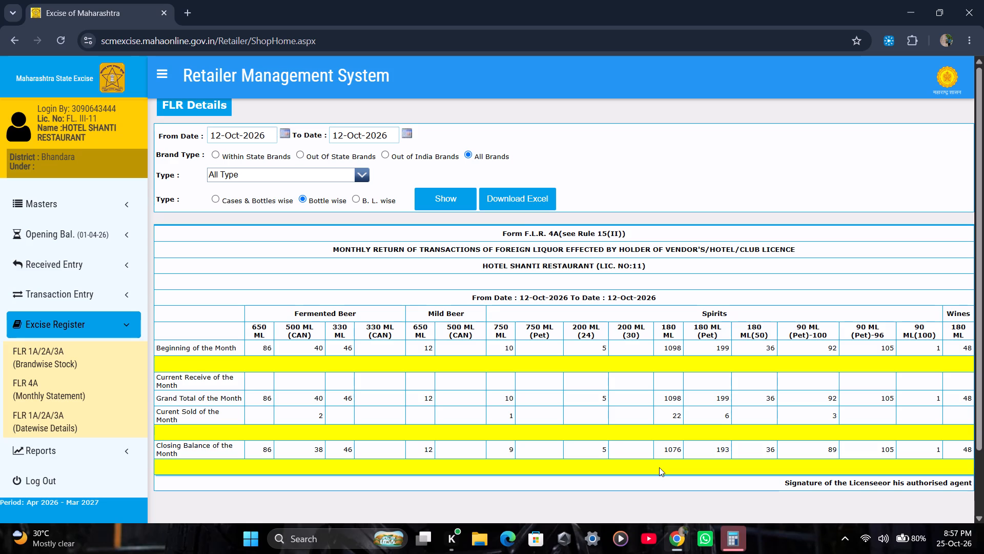
Switch to Calculator, calculate 633 + 677 for comparison with the 180 ML and 200 ML closing stock, and clear the result.
left_click(725, 542)
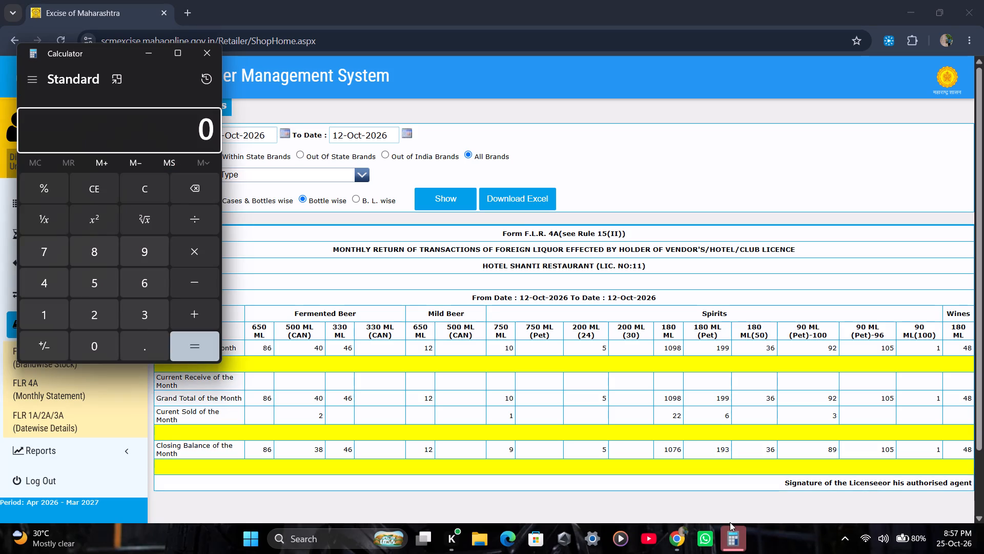
type("633+")
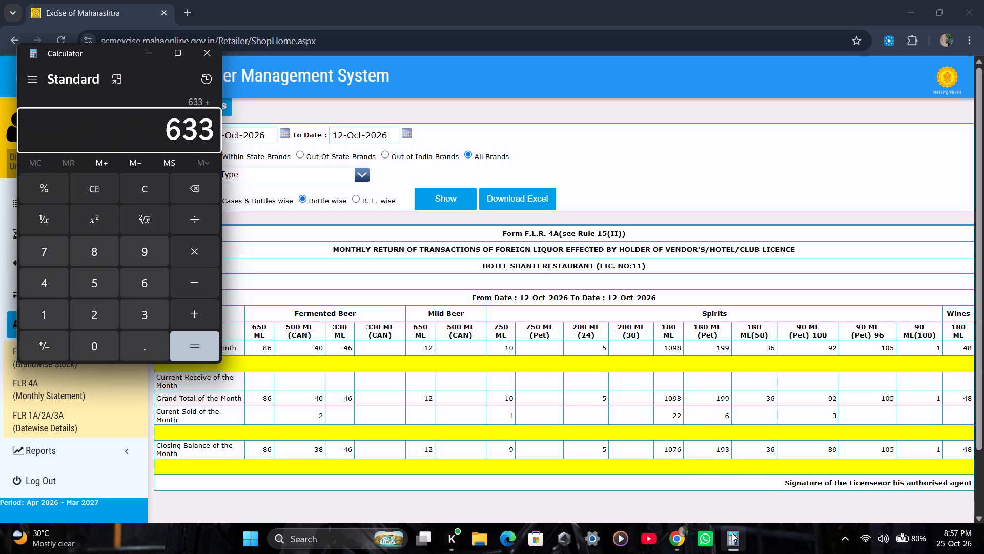
key("6")
type("77")
key("Return")
key("Escape")
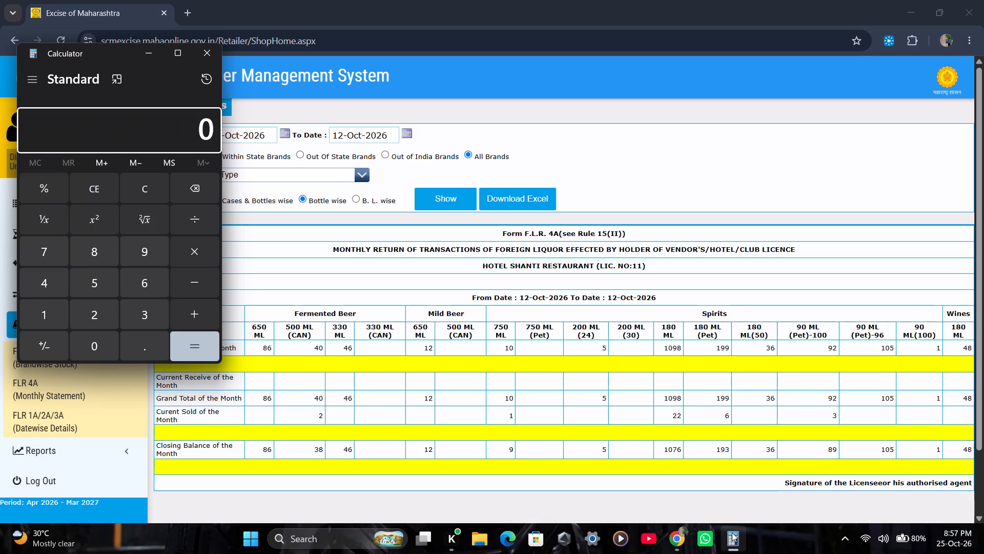
Total the 180 ML and 200 ML closing balances as 1076 + 193 + 36 + 5 and clear the calculator.
type("1076+")
type("193+36")
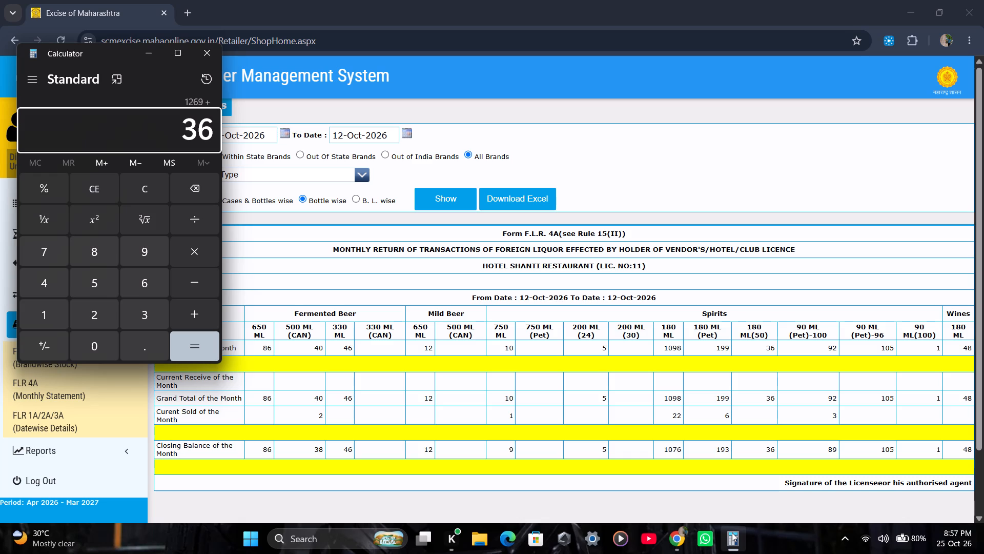
type("+5")
key("Return")
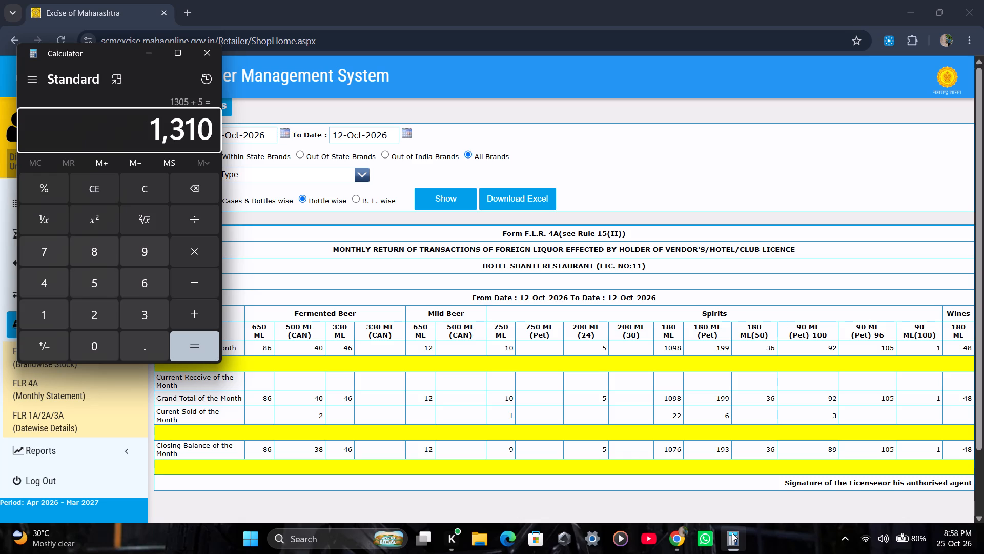
key("Escape")
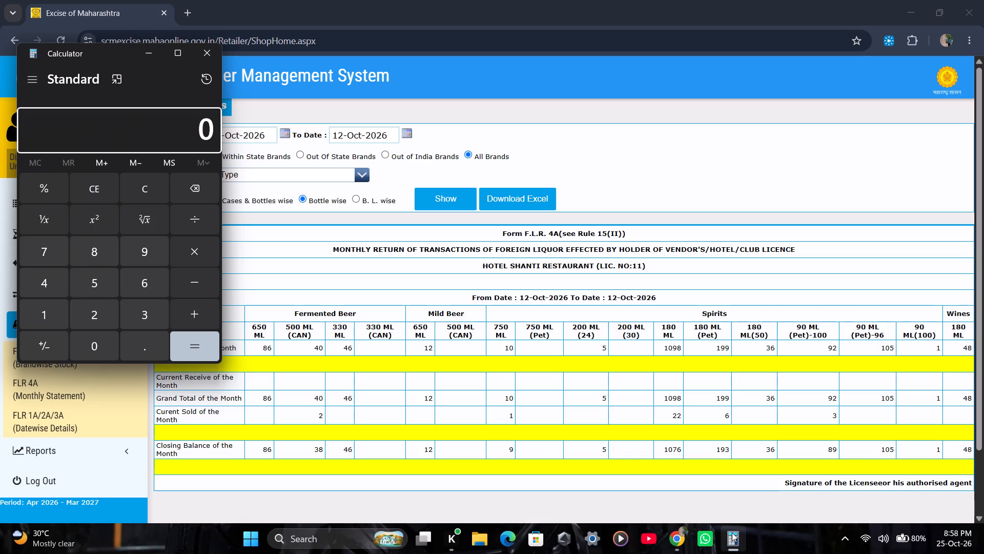
key("Escape")
Calculate 37 + 156 for comparison with the 90 ML closing stock of 12-Oct-2026 and clear the result.
type("37+")
type("156")
key("Return")
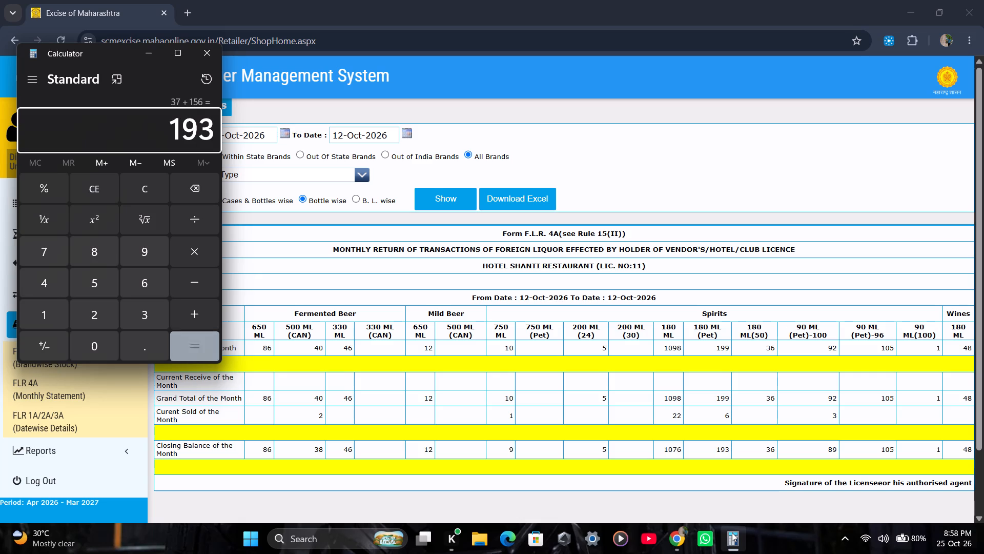
key("Escape")
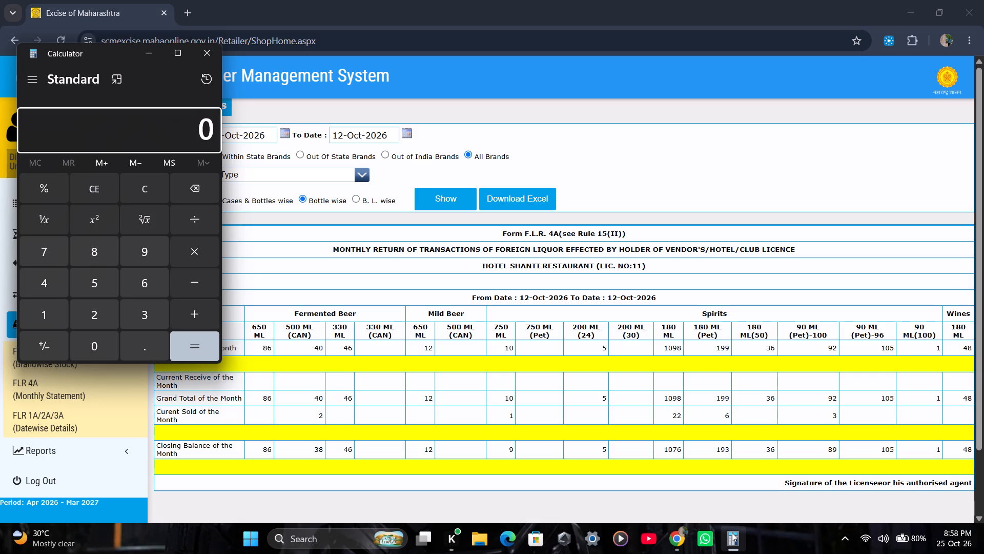
Total the 90 ML closing balances as 89 + 105 + 1, repeat the sum to double-check it, and clear the calculator.
type("89+105")
type("+1")
key("Return")
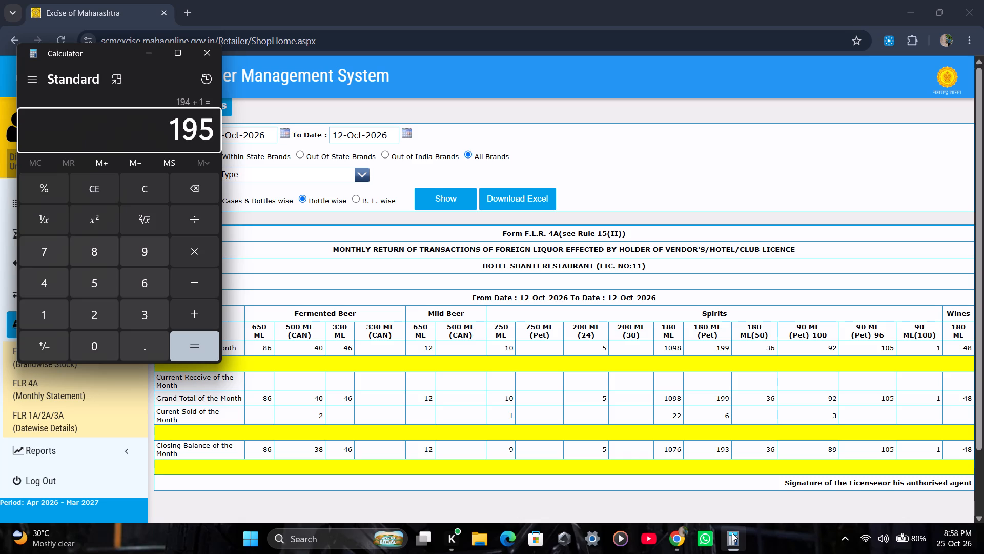
key("Escape")
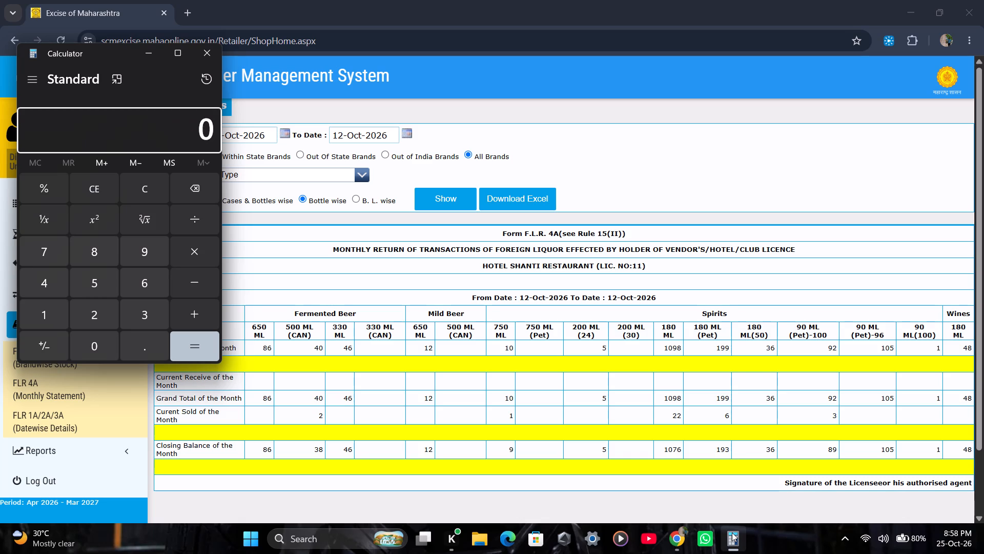
type("89+105+")
key("1")
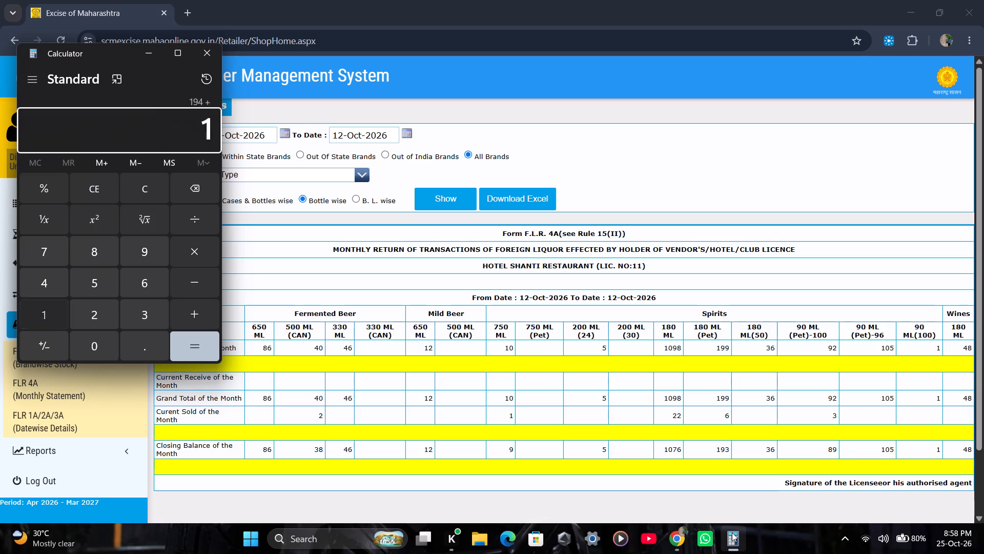
key("Return")
key("Escape")
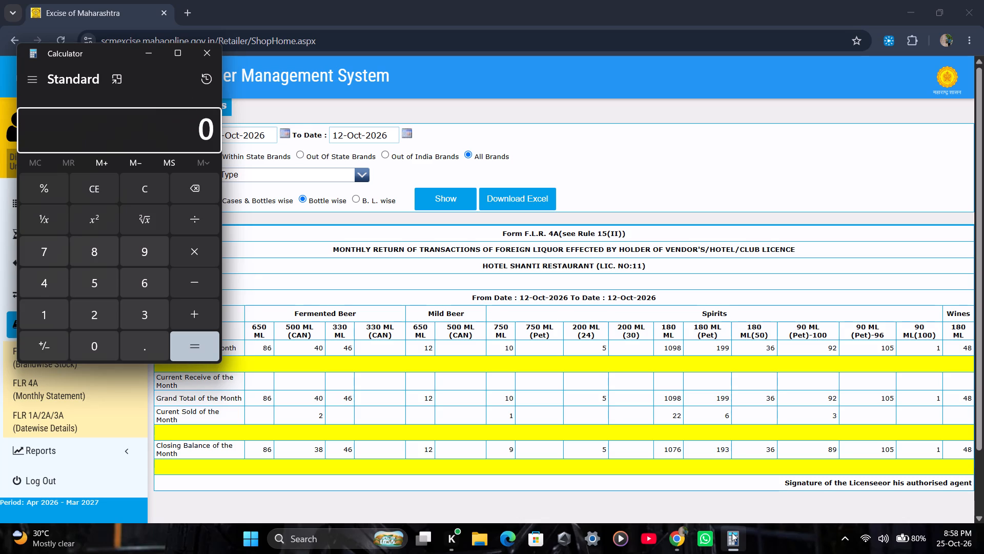
Recalculate the 90 ML comparison figure as 37 + 158 and clear the result.
type("37+")
type("158")
key("Return")
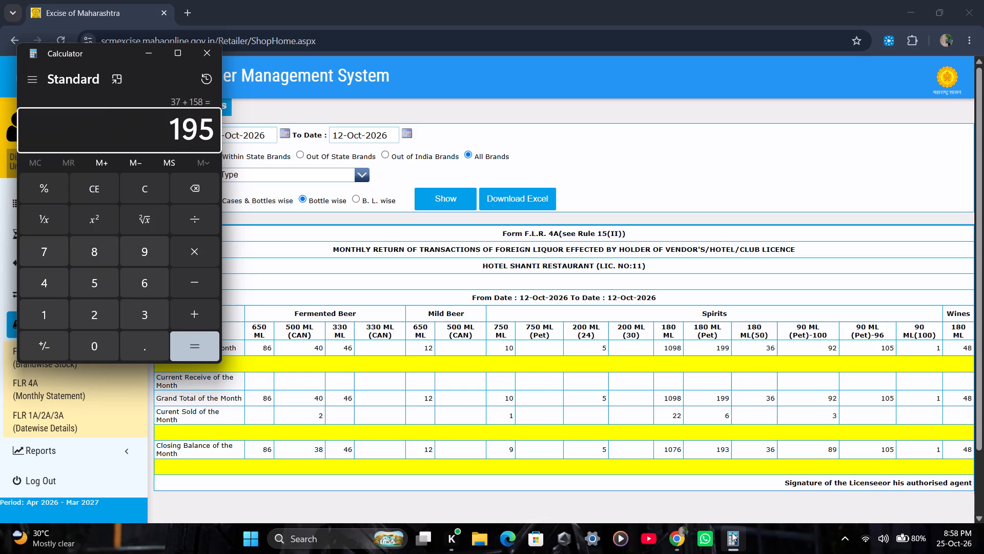
key("Escape")
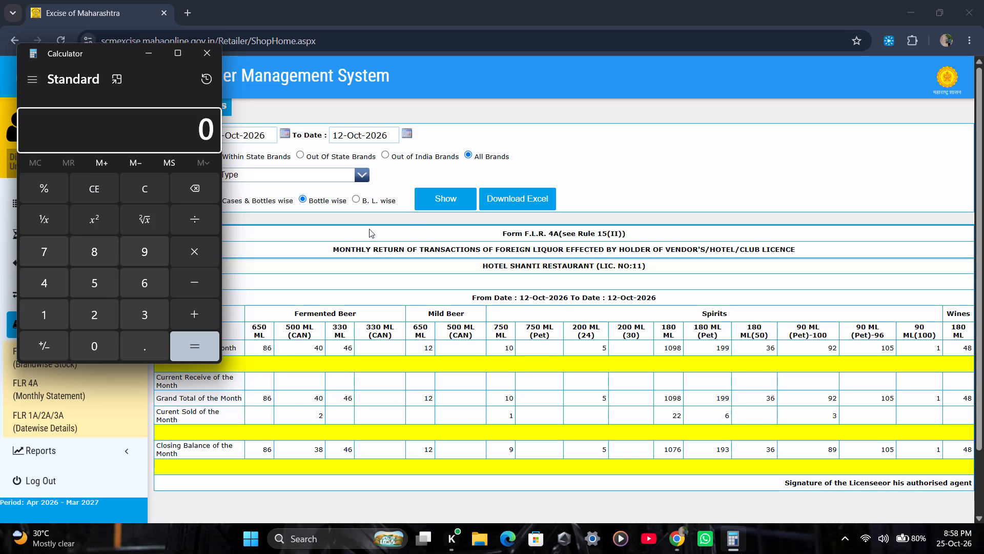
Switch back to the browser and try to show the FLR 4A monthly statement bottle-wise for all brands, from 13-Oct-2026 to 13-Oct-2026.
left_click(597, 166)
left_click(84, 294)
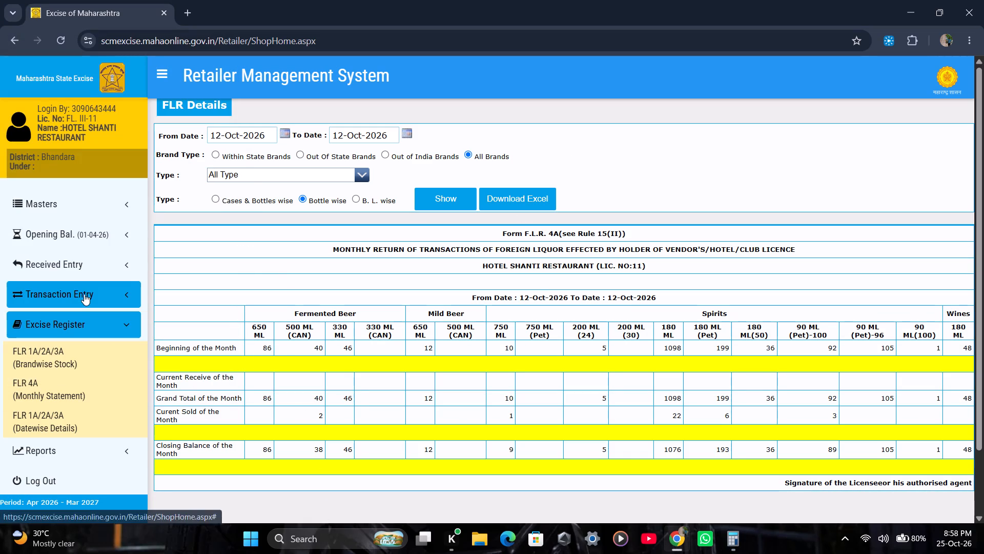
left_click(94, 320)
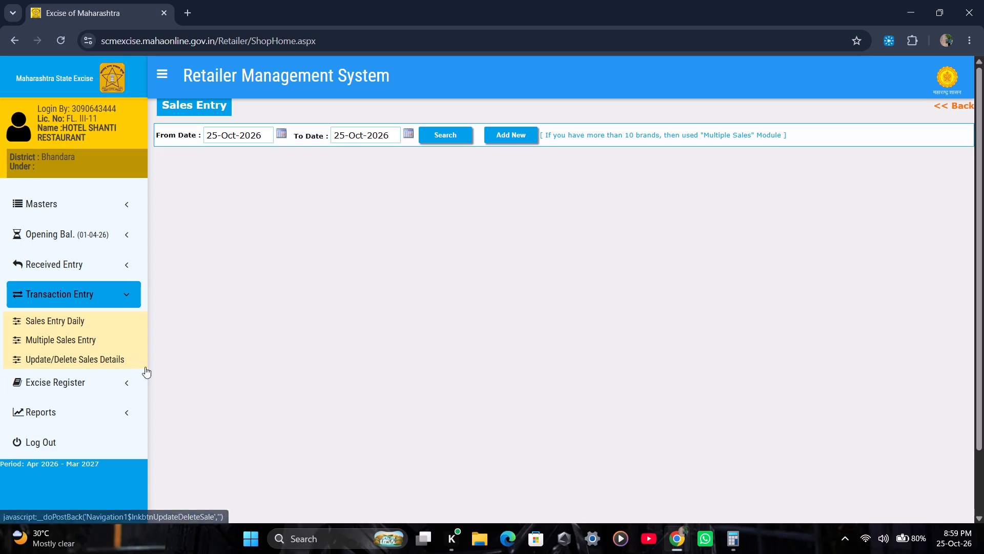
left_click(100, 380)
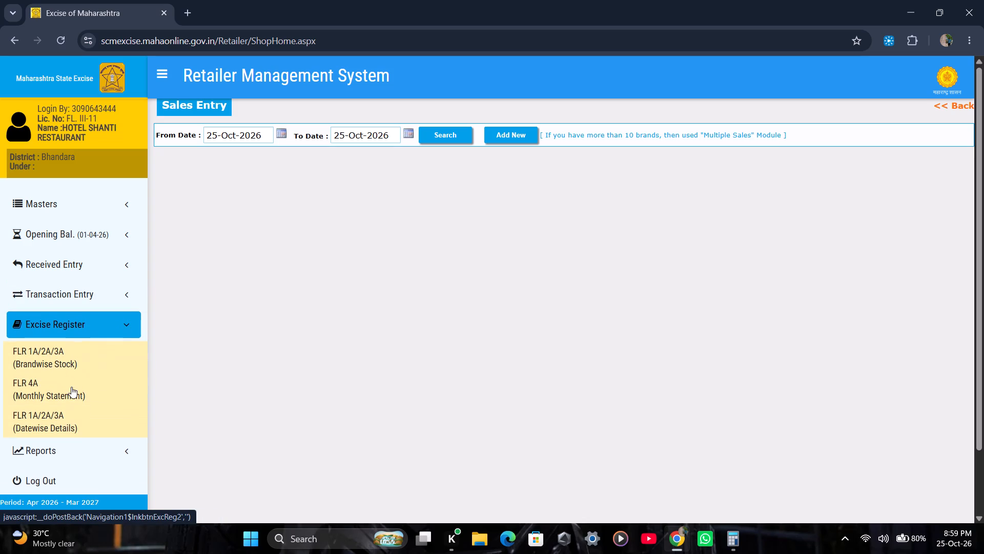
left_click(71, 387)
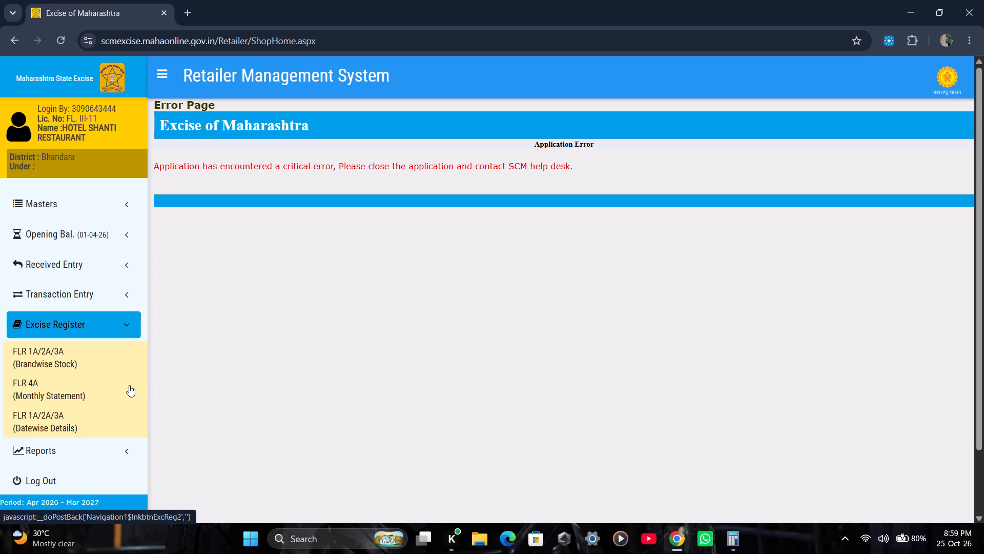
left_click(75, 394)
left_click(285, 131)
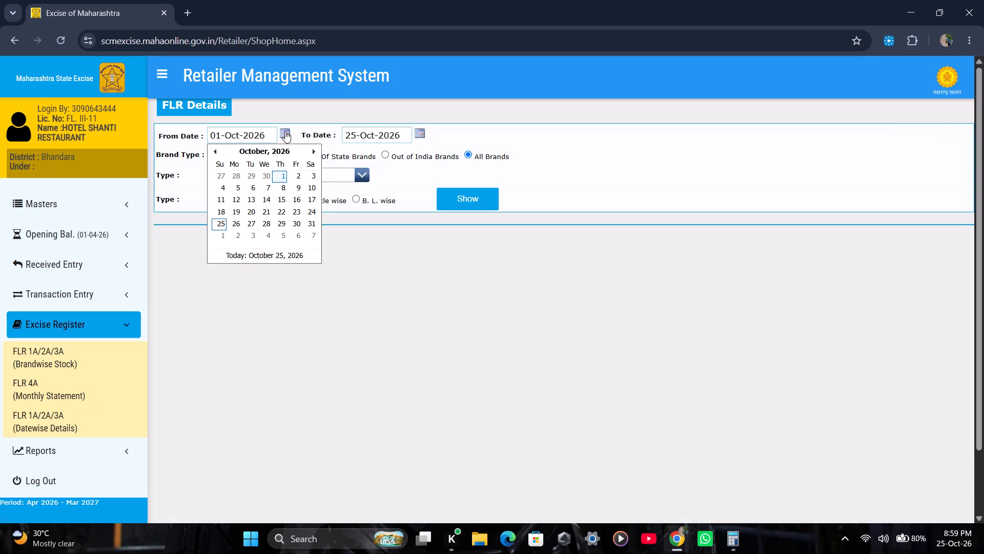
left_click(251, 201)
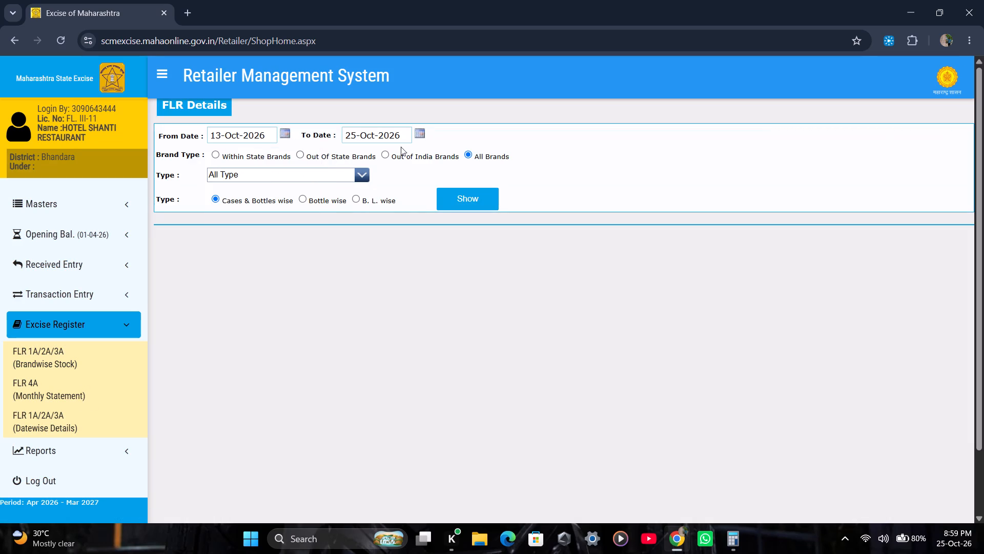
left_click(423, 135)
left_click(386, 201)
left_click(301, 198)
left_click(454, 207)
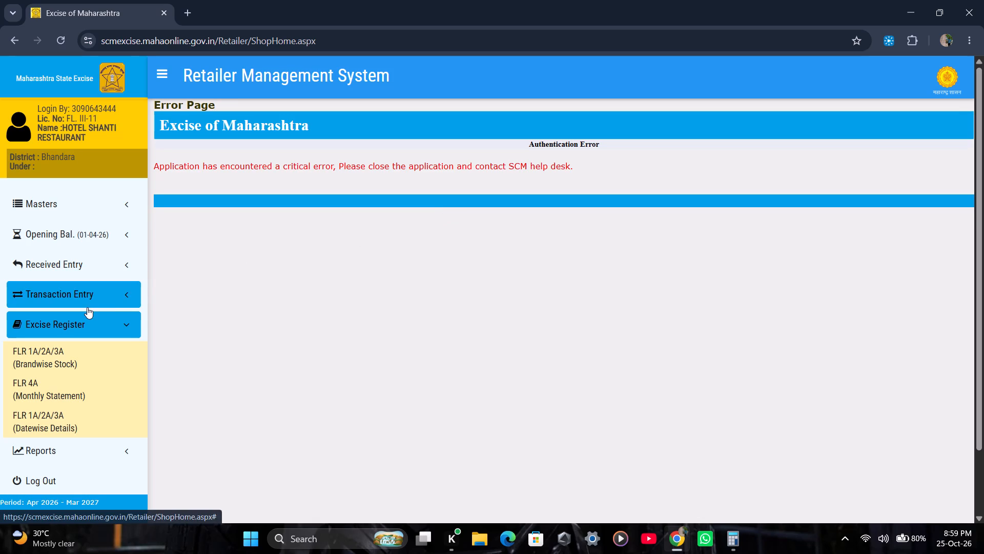
Reopen the FLR 4A monthly statement and set its From Date to 13-Oct-2026.
left_click(77, 386)
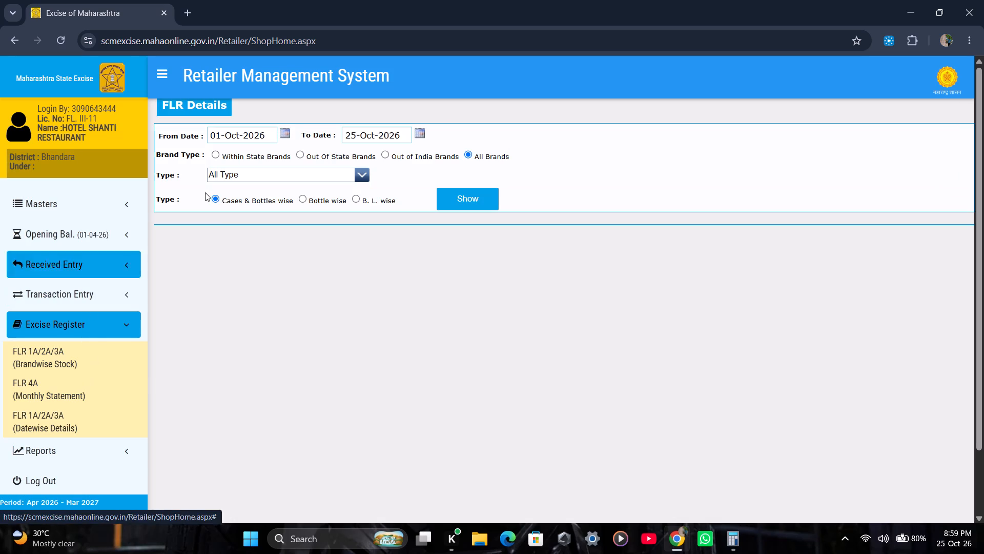
left_click(85, 378)
left_click(288, 138)
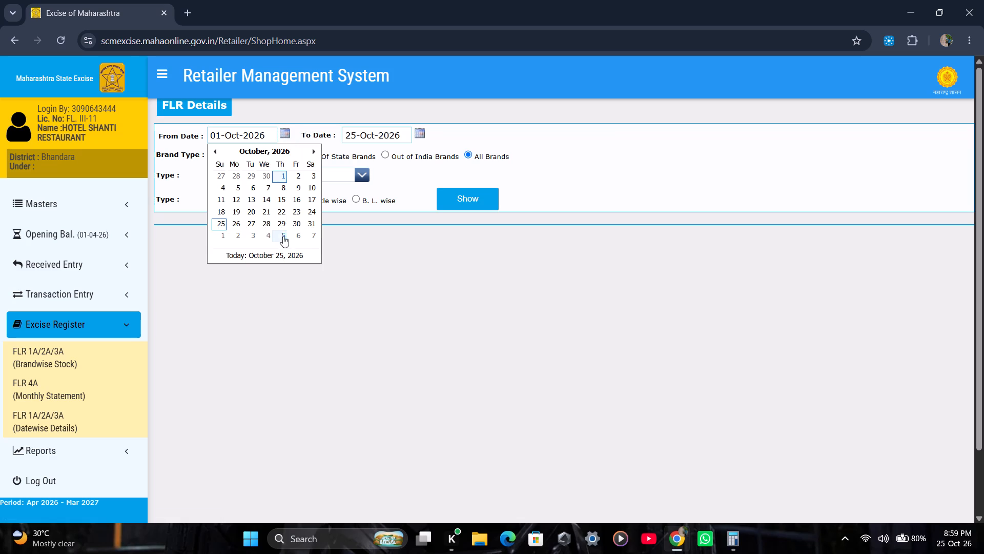
left_click(250, 201)
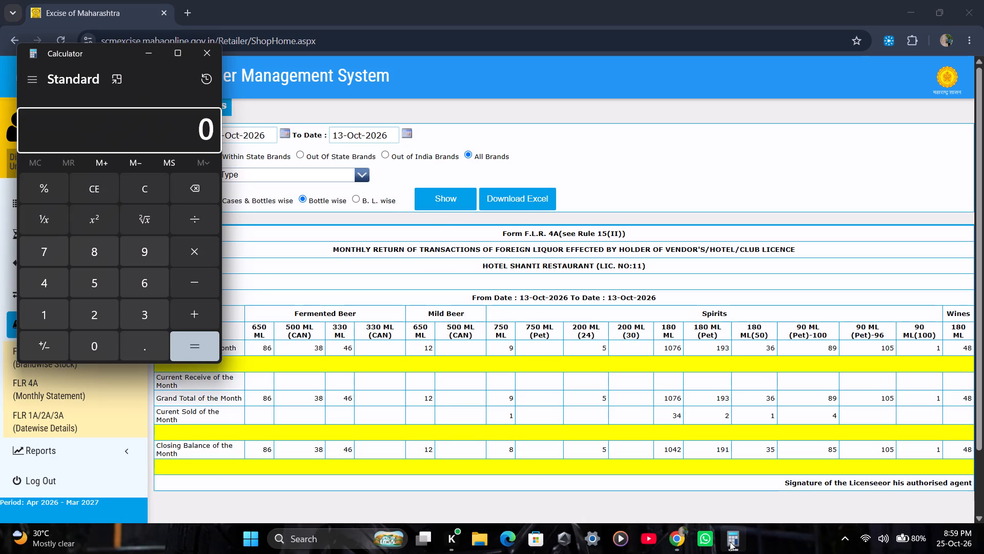
In Calculator, total the 180 ML and 200 ML closing balances of 13-Oct-2026 as 1042 + 191 + 35 + 5 and clear the result.
left_click_drag(170, 84, 175, 98)
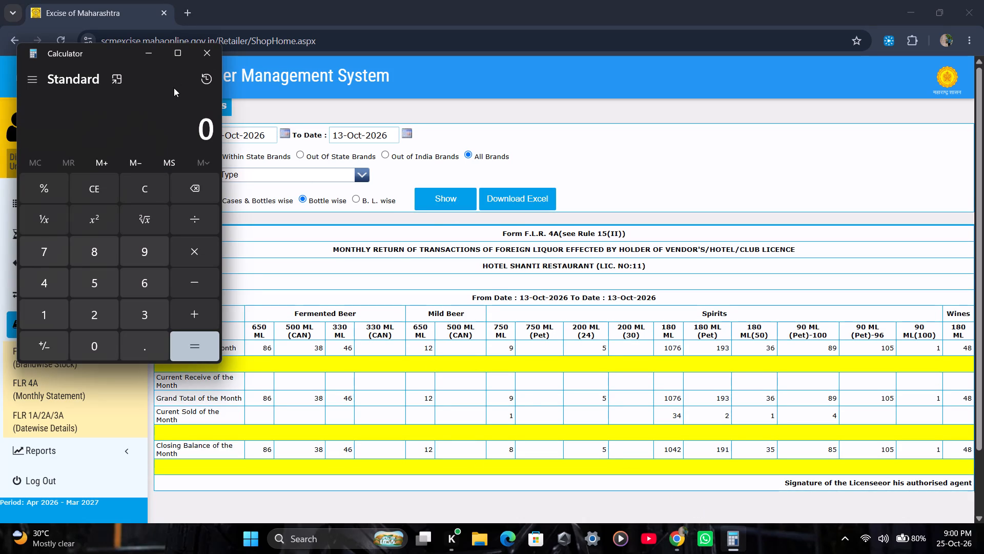
left_click(174, 88)
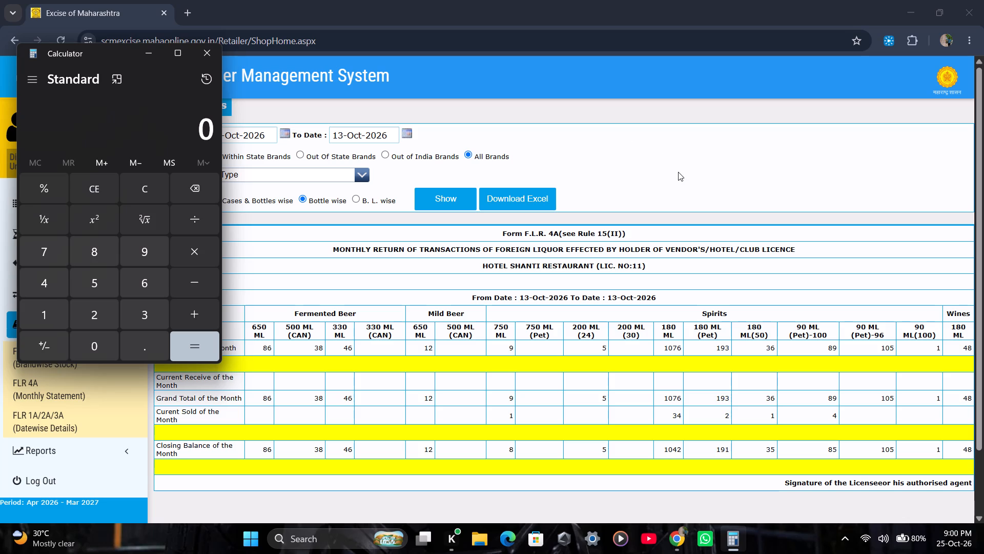
key("1")
key("BackSpace")
type("1042")
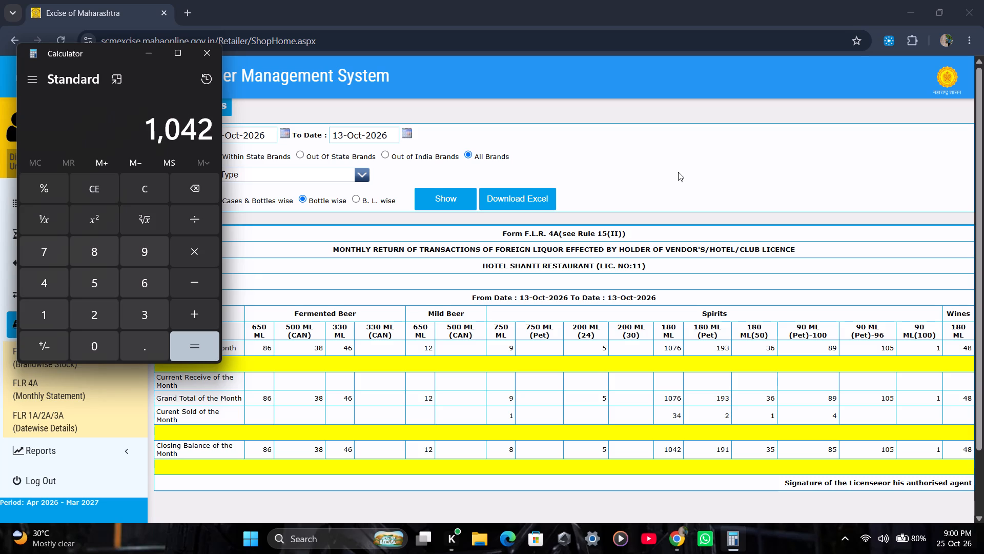
type("+191")
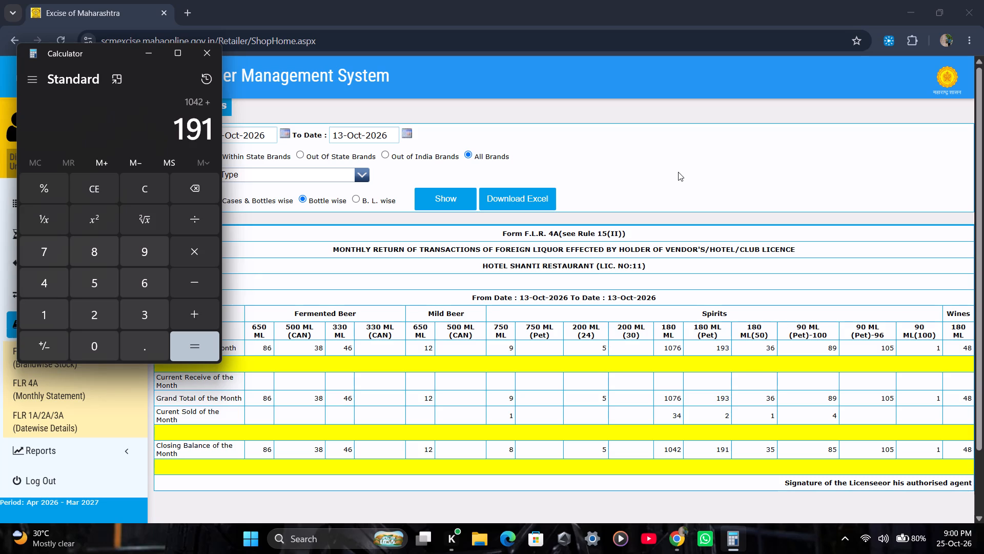
type("+35")
key("plus")
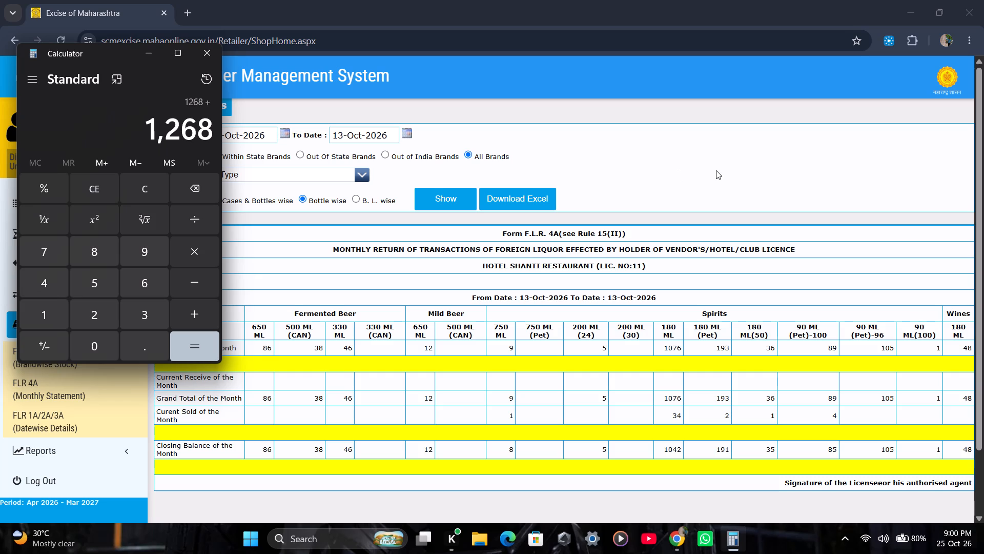
key("5")
key("Return")
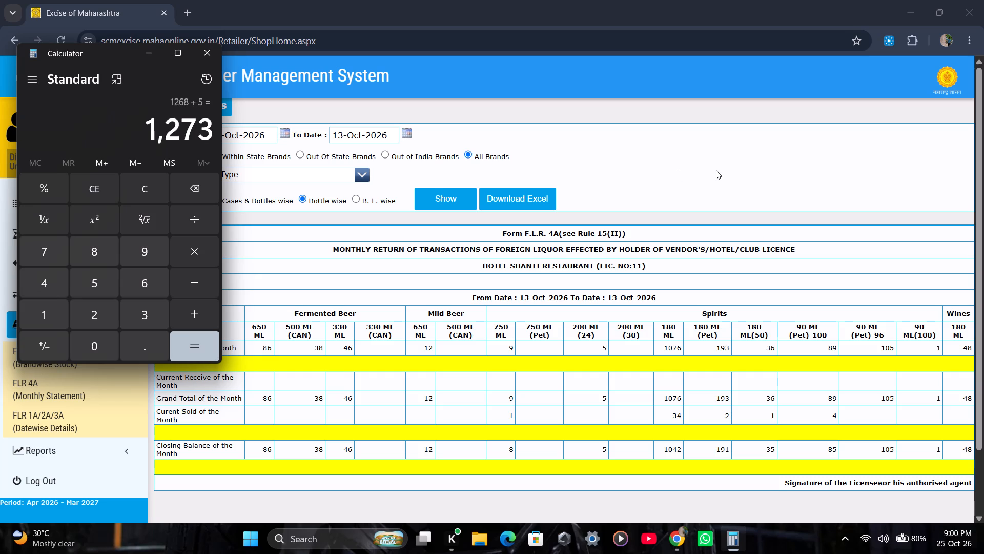
key("Escape")
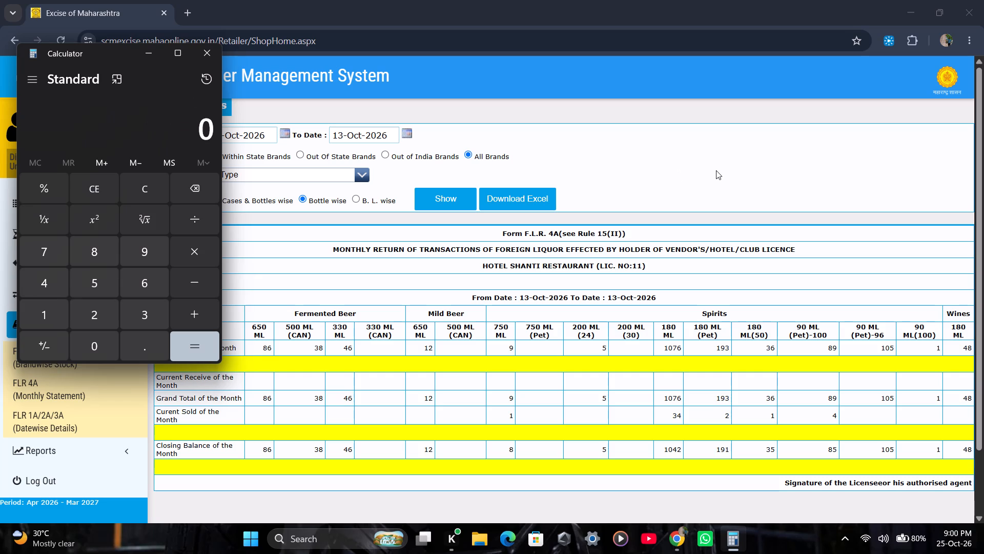
Calculate 613 + 660 for comparison with the 180 ML and 200 ML closing stock and clear the result.
type("613+")
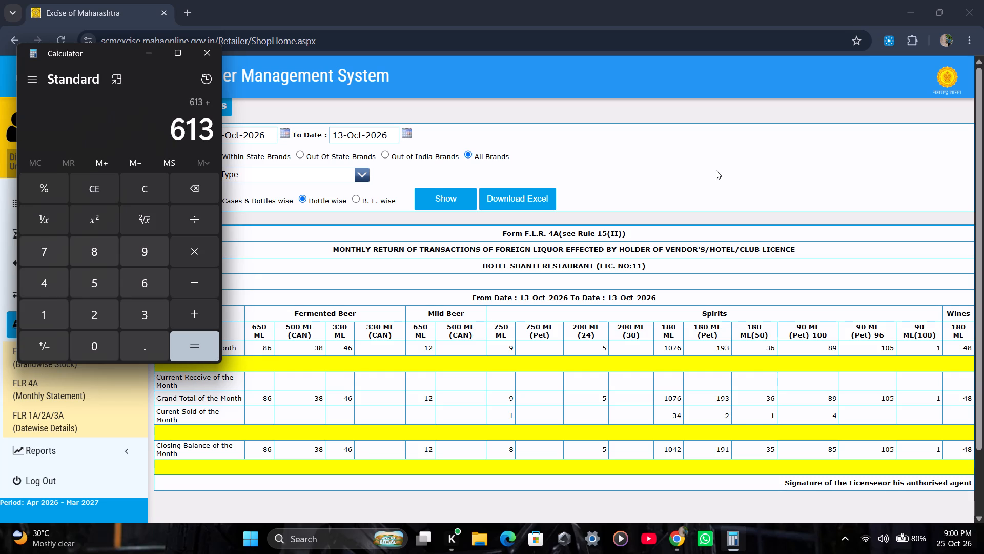
type("660")
key("Return")
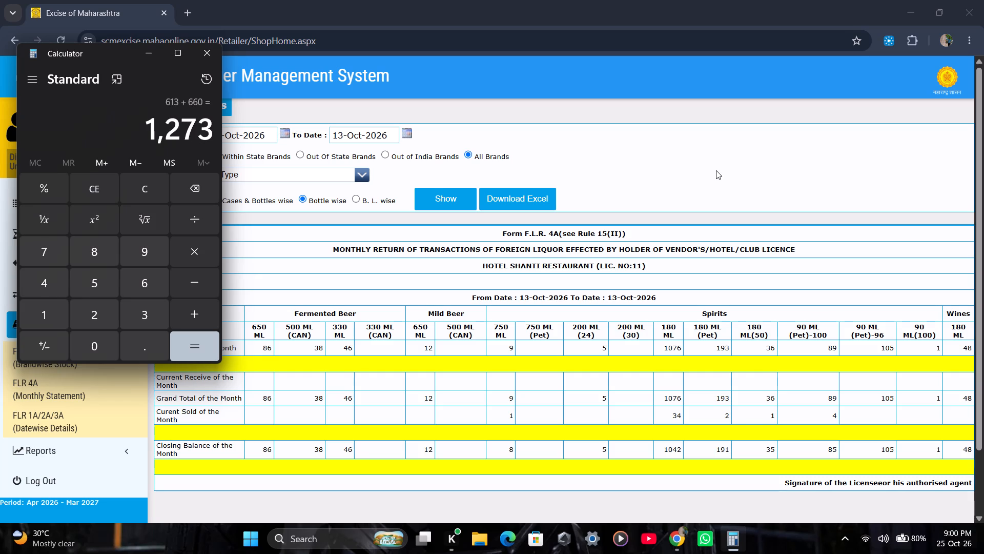
key("Escape")
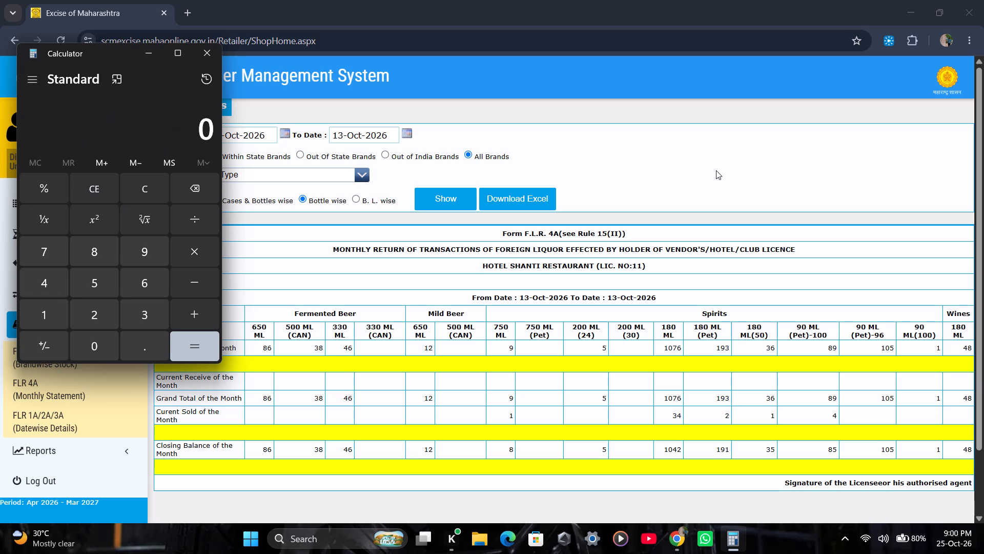
Calculate 37 + 154 three times for comparison with the 90 ML closing stock, clearing the calculator after each sum.
type("37+")
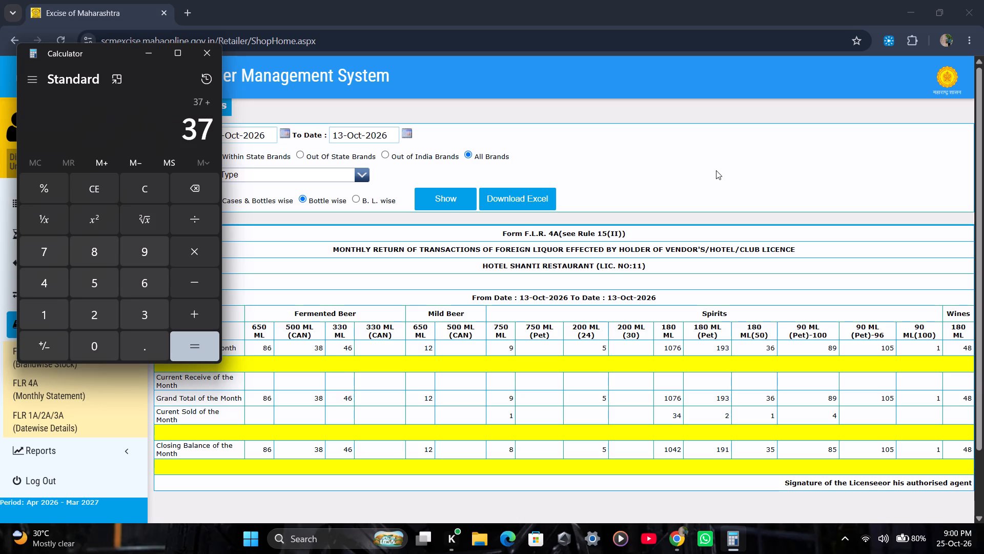
type("154")
key("Return")
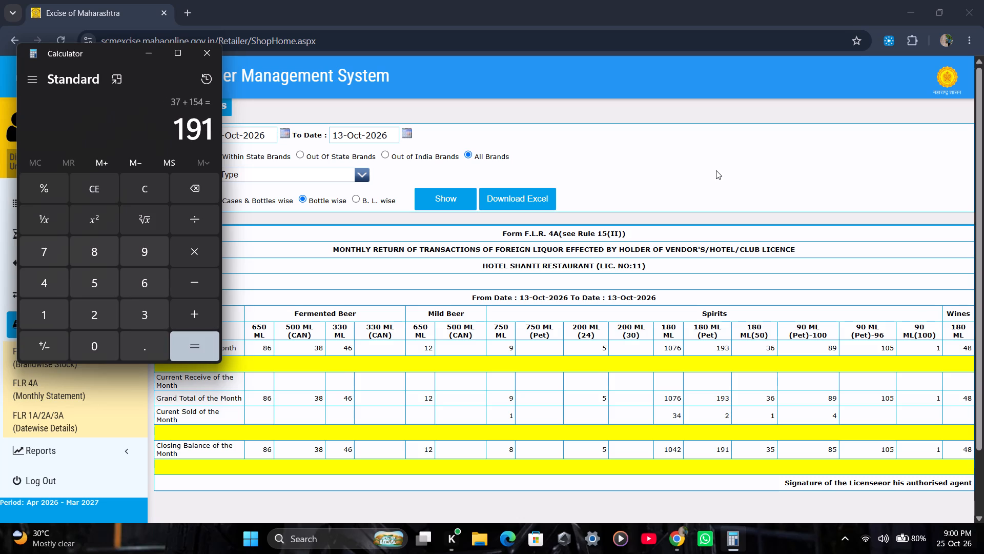
key("Escape")
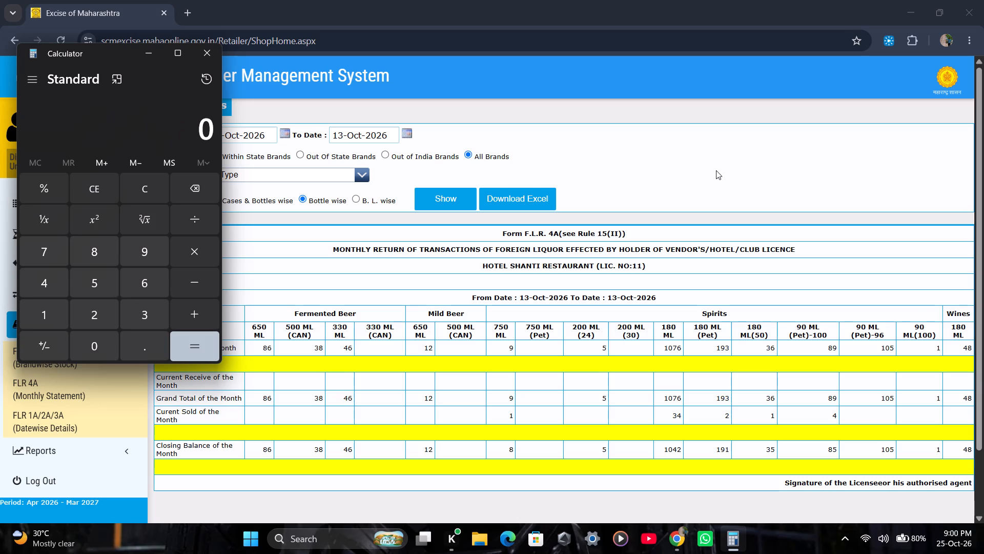
type("37+")
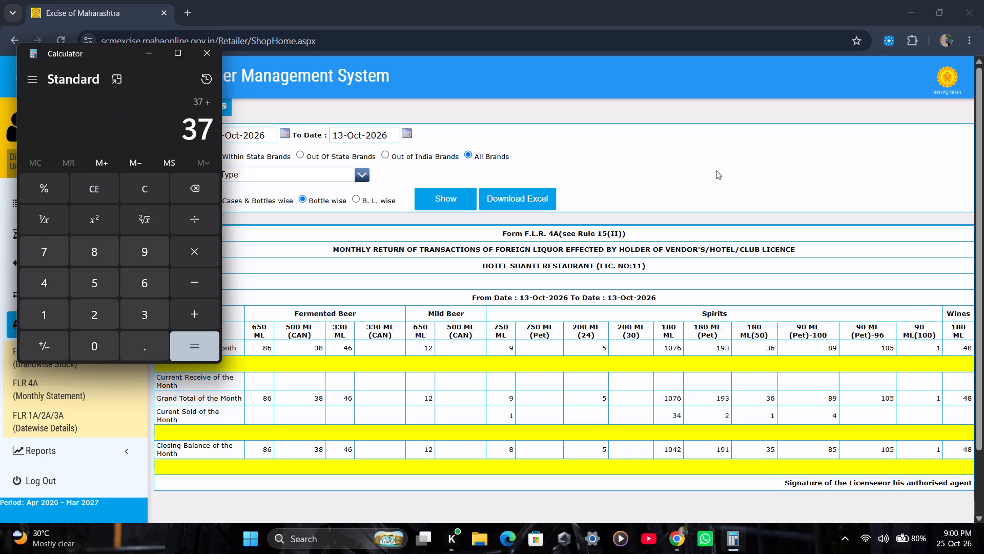
type("154")
key("Return")
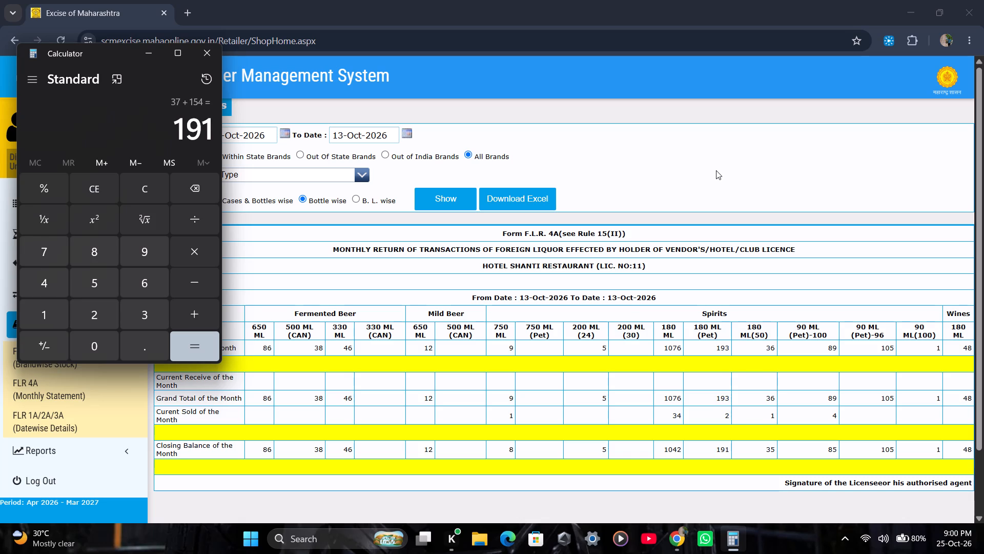
key("Escape")
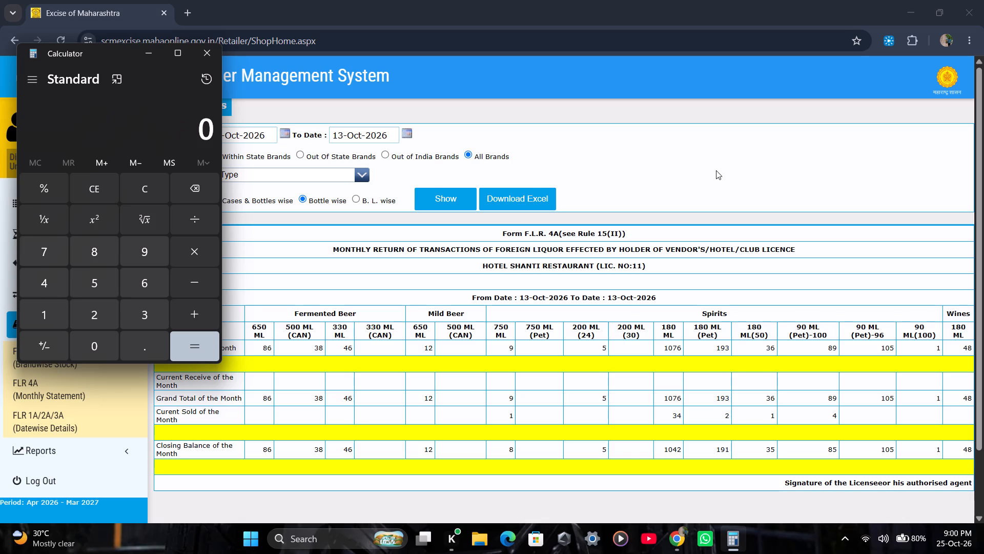
type("37+")
type("154")
key("Return")
key("Escape")
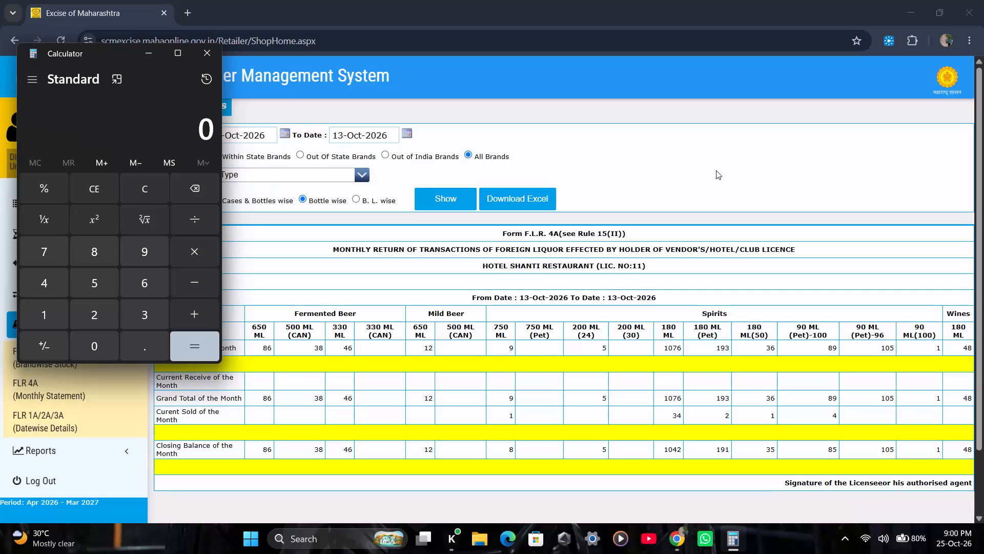
Total the 90 ML closing balances of 13-Oct-2026 as 85 + 105 + 1 and clear the calculator.
type("85+")
type("105+1")
key("Return")
key("Escape")
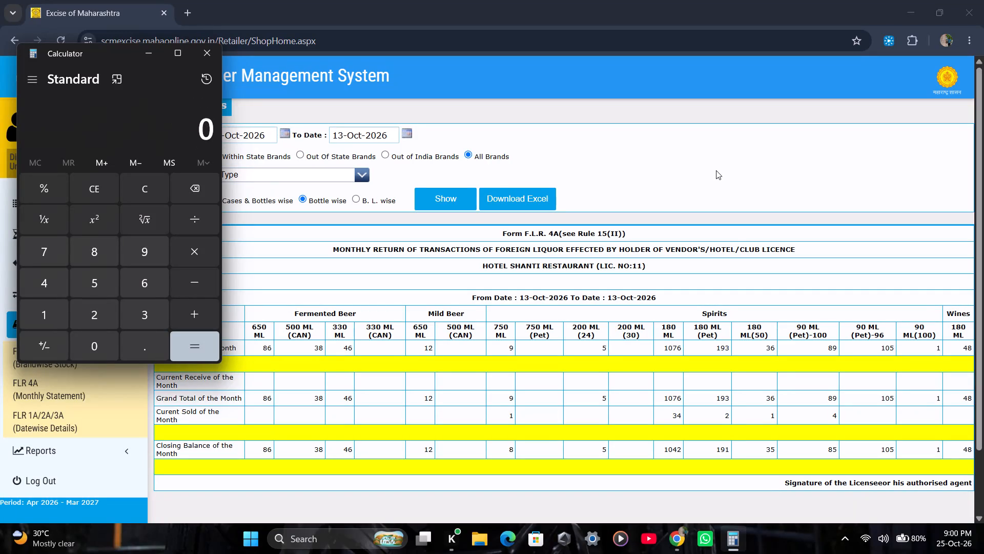
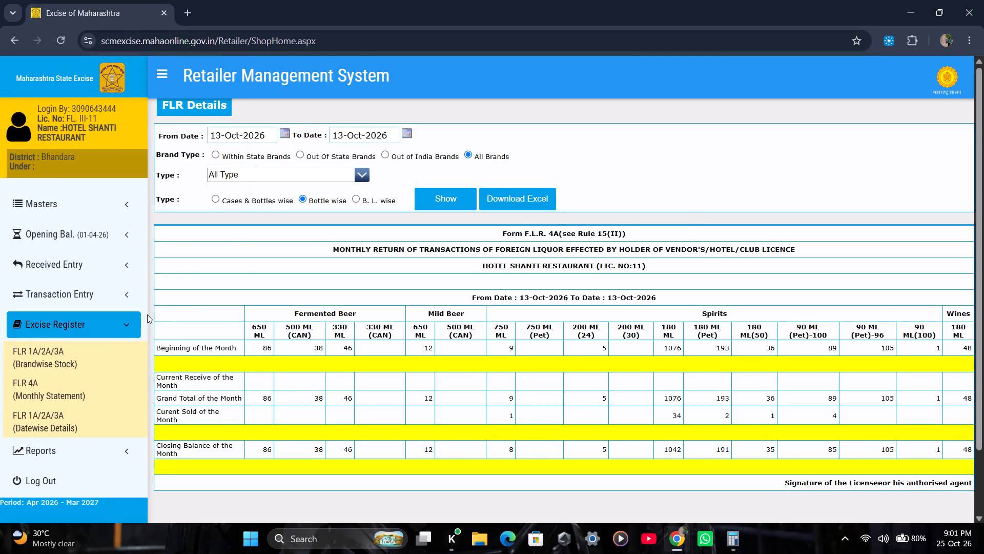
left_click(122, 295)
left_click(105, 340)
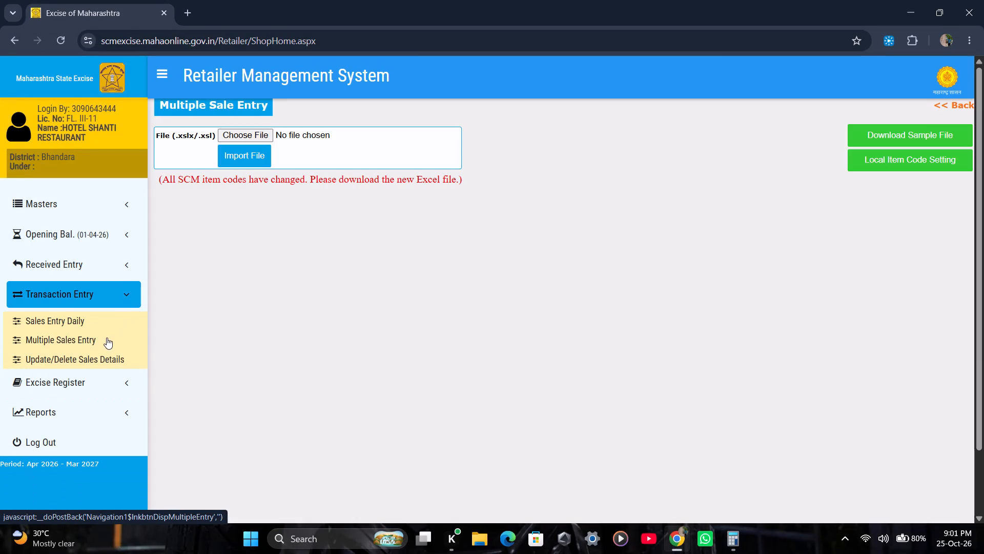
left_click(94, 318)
Reopen the FLR 4A monthly statement form of the Excise Register.
left_click(87, 391)
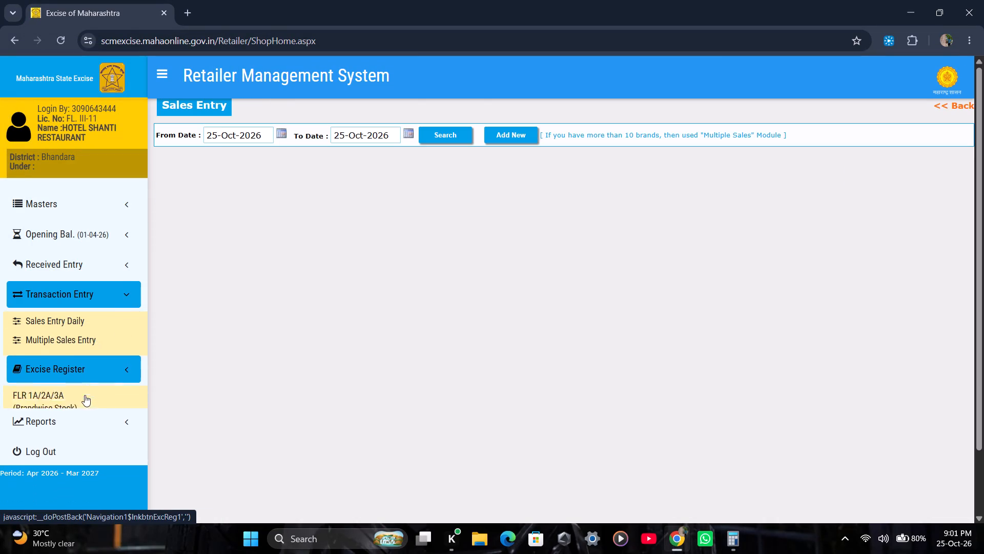
left_click(66, 391)
Switch to YouTube, browse the home feed and play the "Varman song | Jailer 2" mix.
left_click(648, 538)
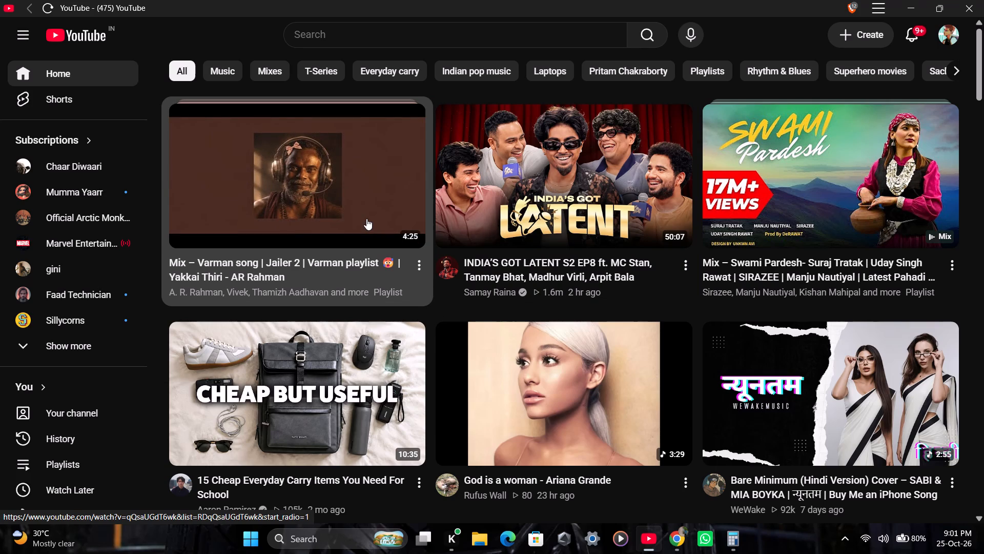
scroll(469, 253, "down", 1)
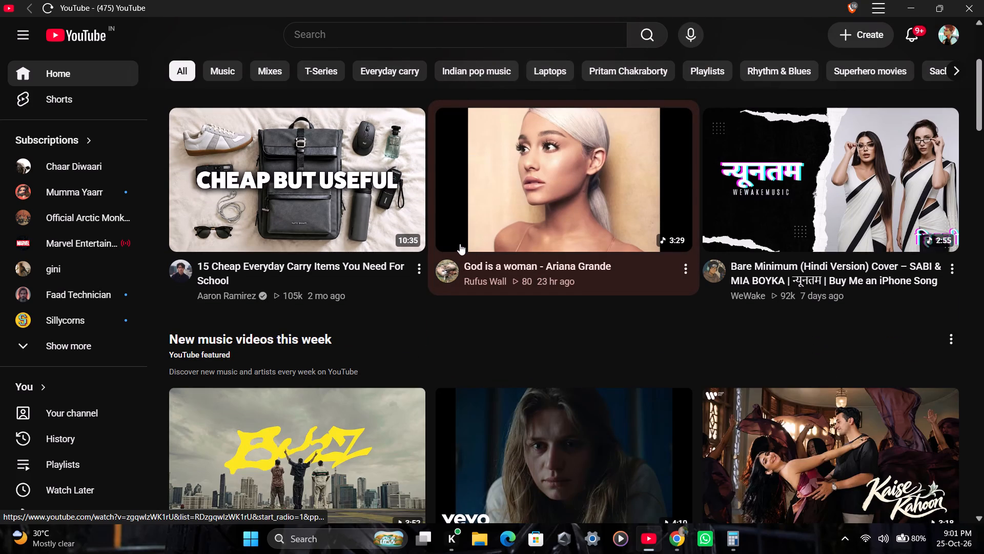
scroll(458, 244, "down", 3)
scroll(448, 242, "up", 1)
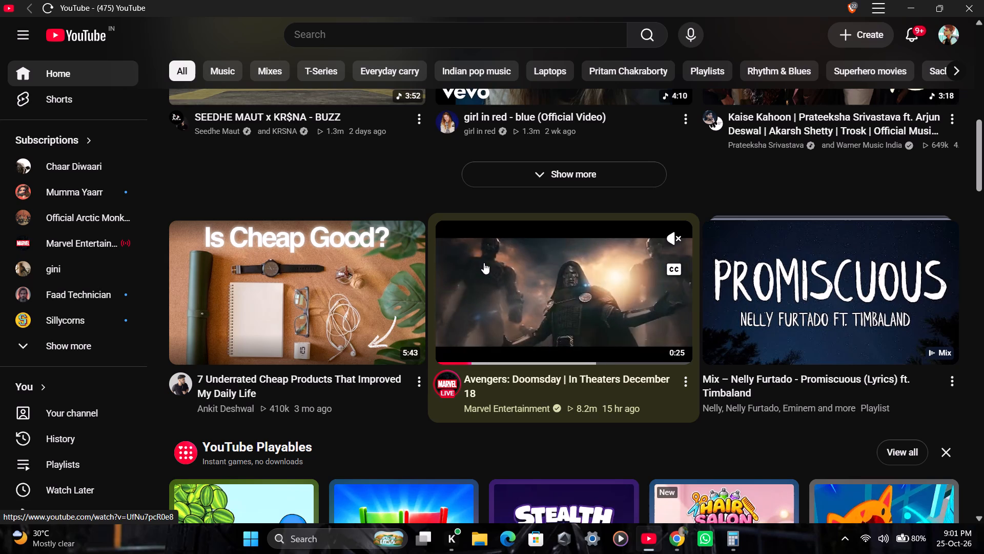
scroll(484, 263, "up", 1)
scroll(481, 260, "down", 1)
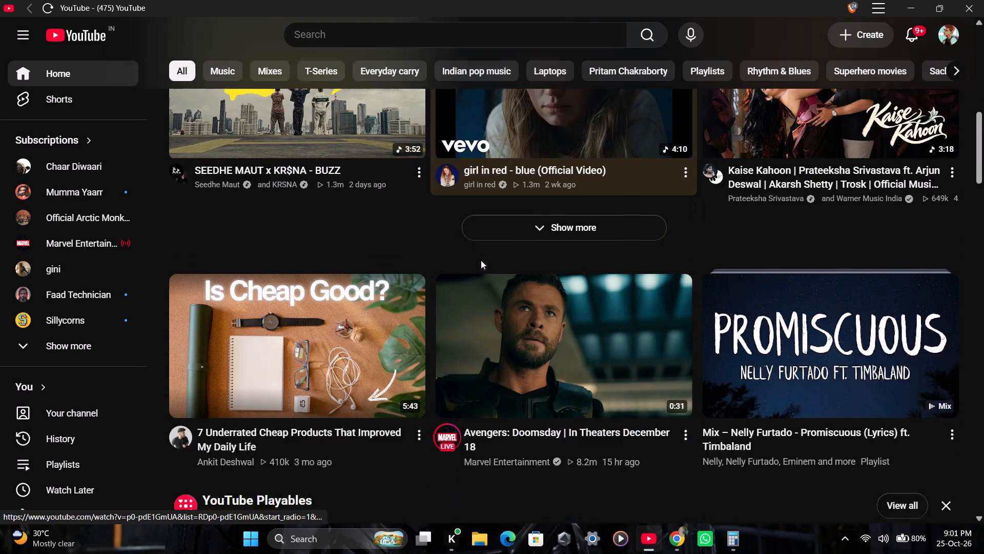
scroll(481, 260, "up", 2)
scroll(481, 260, "down", 2)
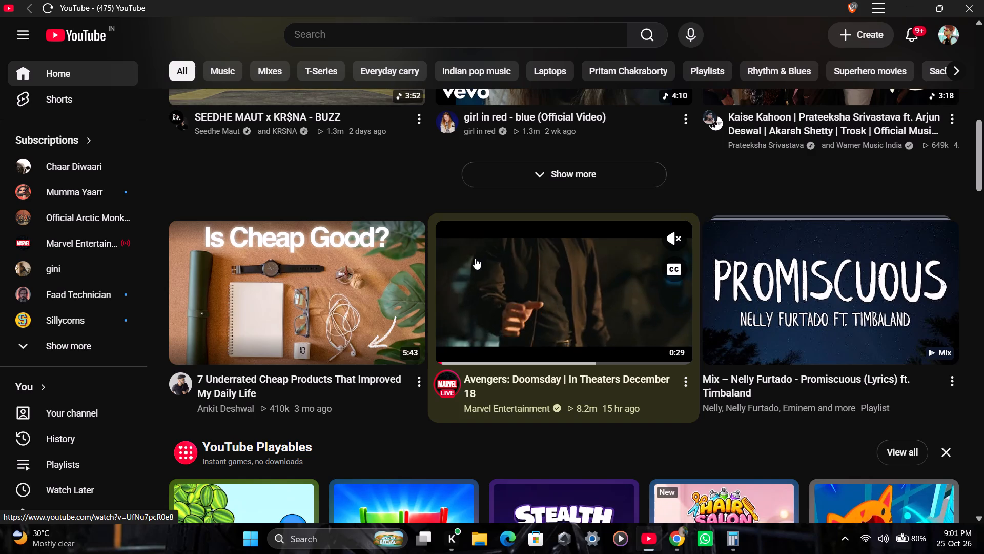
scroll(475, 258, "up", 4)
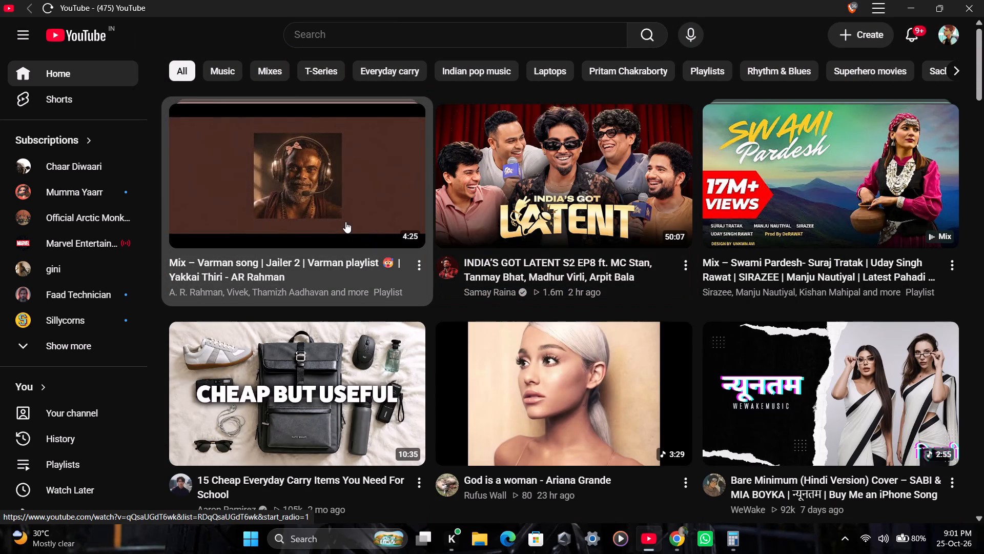
left_click(341, 214)
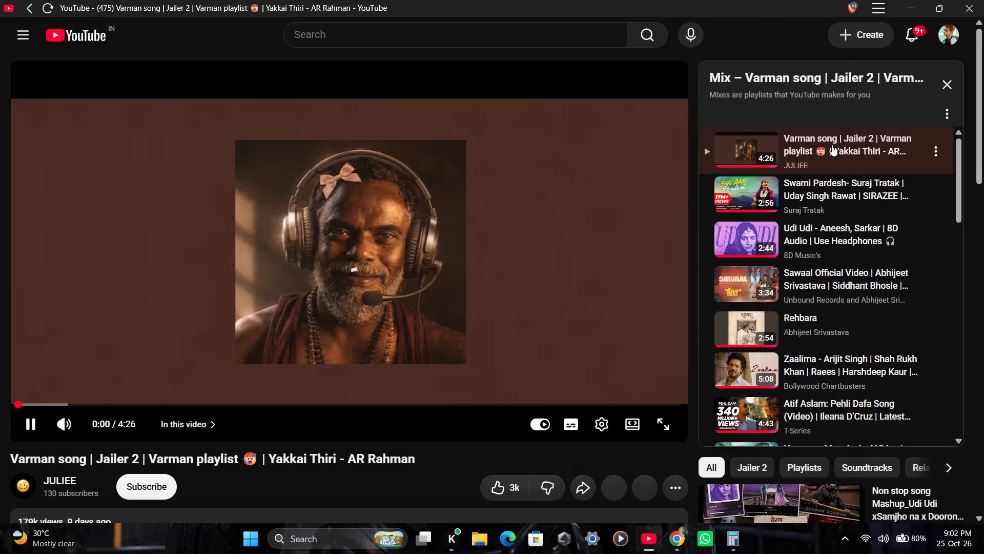
Collapse the mix playlist and set the Varman song to loop.
left_click(943, 82)
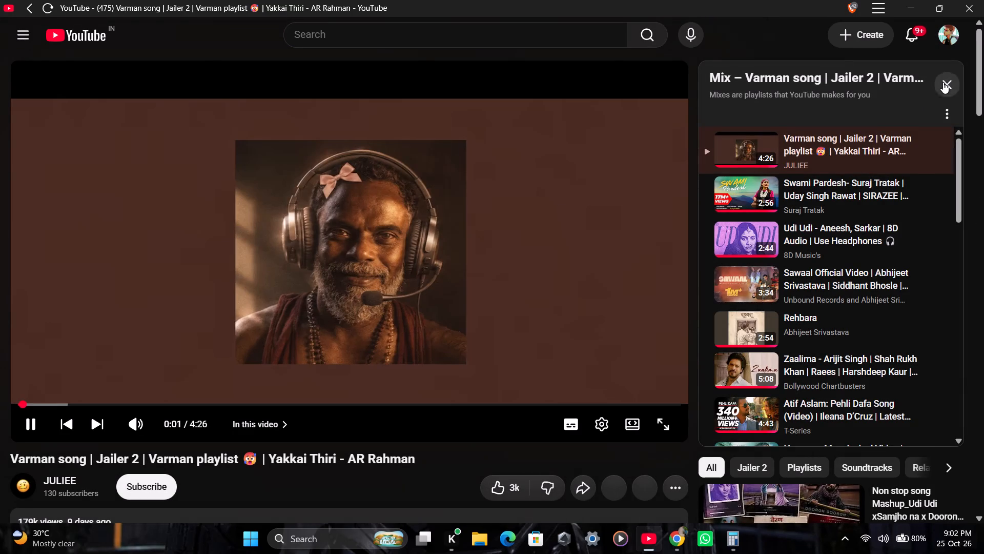
right_click(475, 148)
left_click(509, 176)
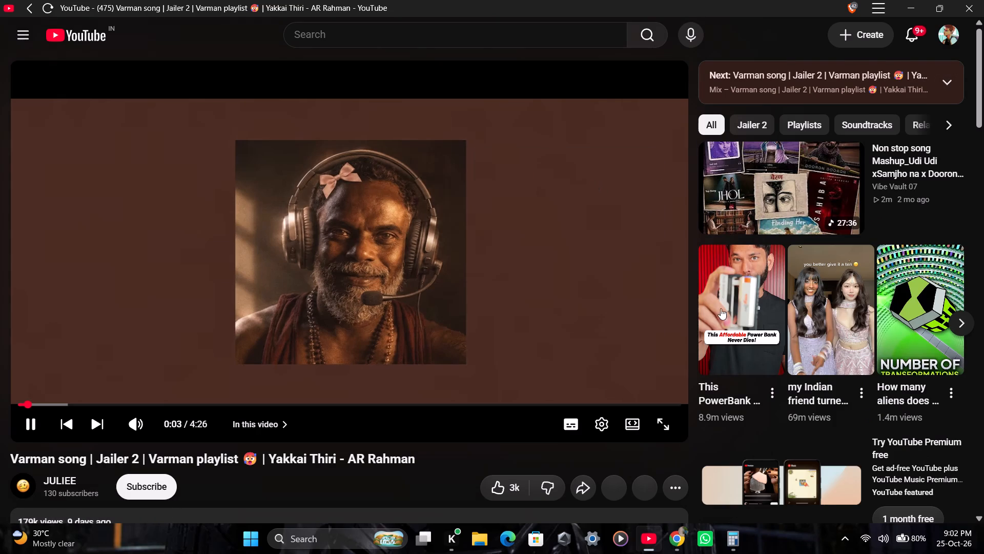
Raise the system volume to 100 and the video player's volume to its maximum.
left_click_drag(879, 538, 874, 538)
left_click(874, 538)
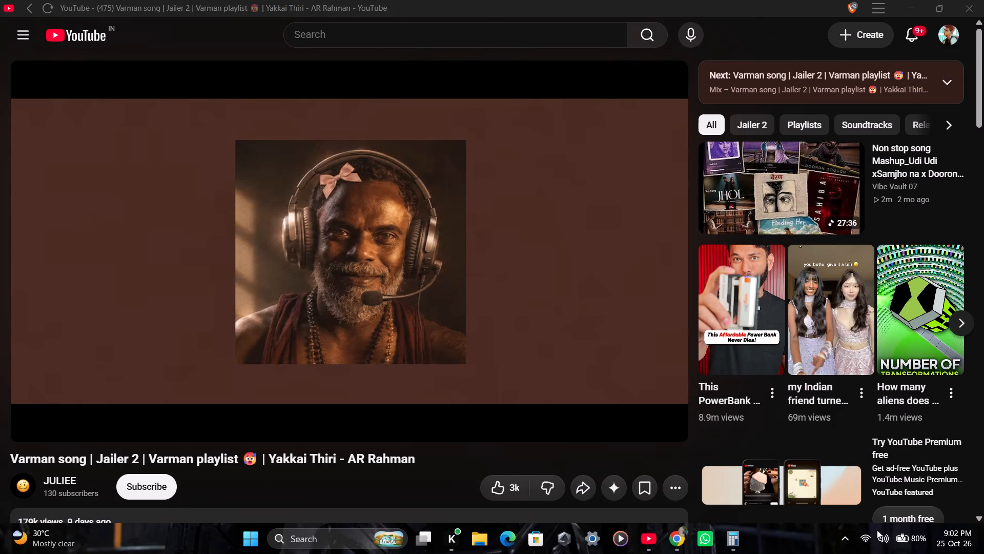
left_click(884, 538)
left_click_drag(920, 462, 959, 460)
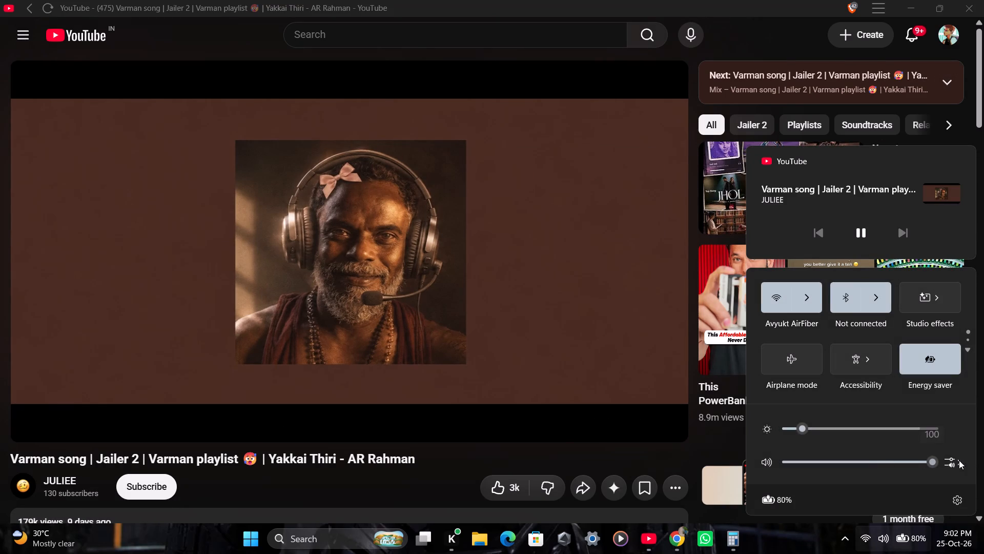
left_click_drag(959, 460, 973, 457)
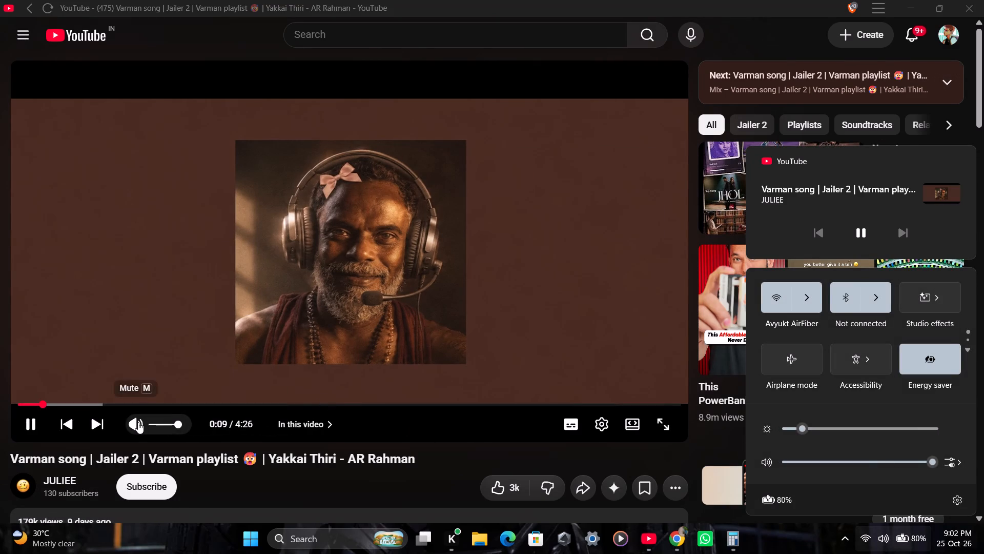
left_click_drag(177, 423, 232, 421)
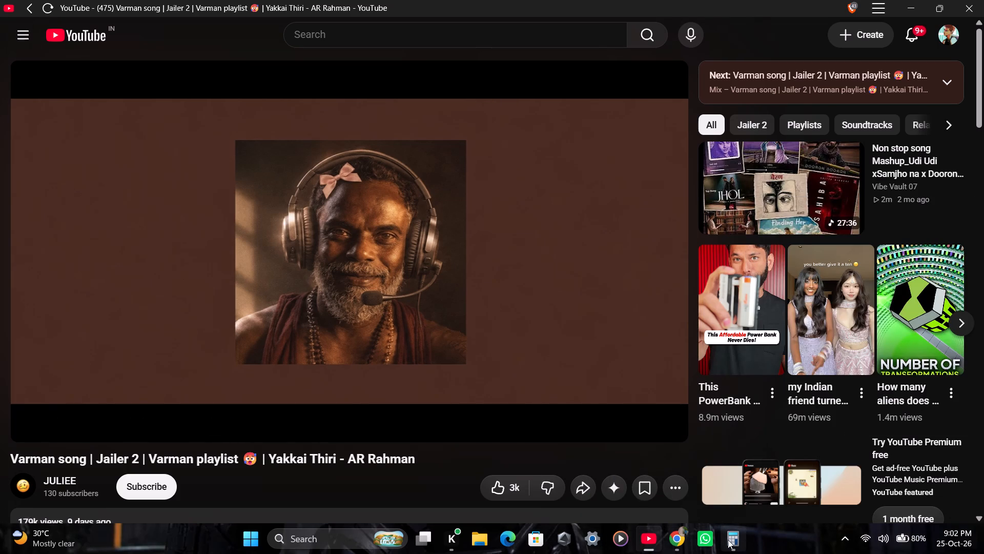
Switch back to the excise portal in Chrome and show the bottle-wise FLR 4A statement from 14-Oct-2026 to 14-Oct-2026.
left_click(682, 545)
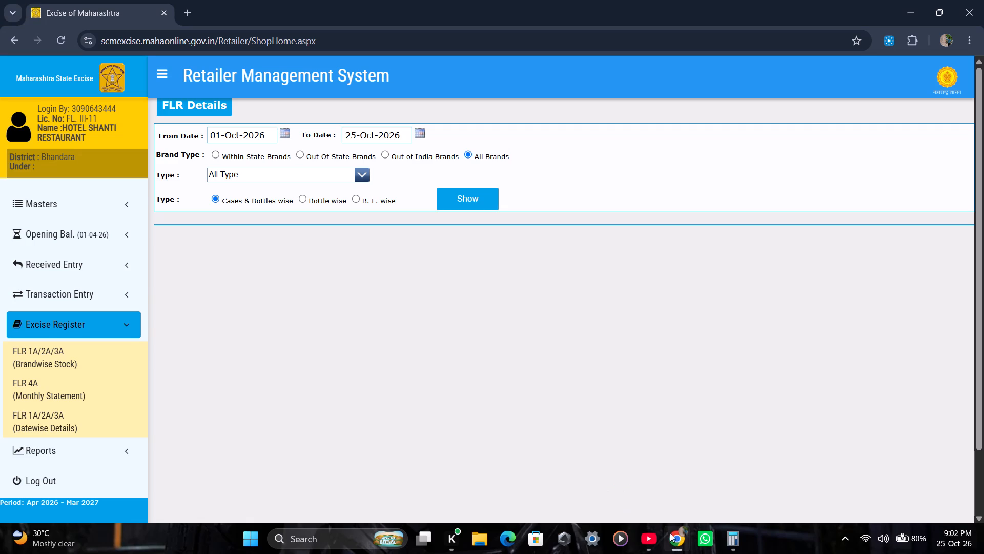
left_click(290, 131)
left_click(288, 132)
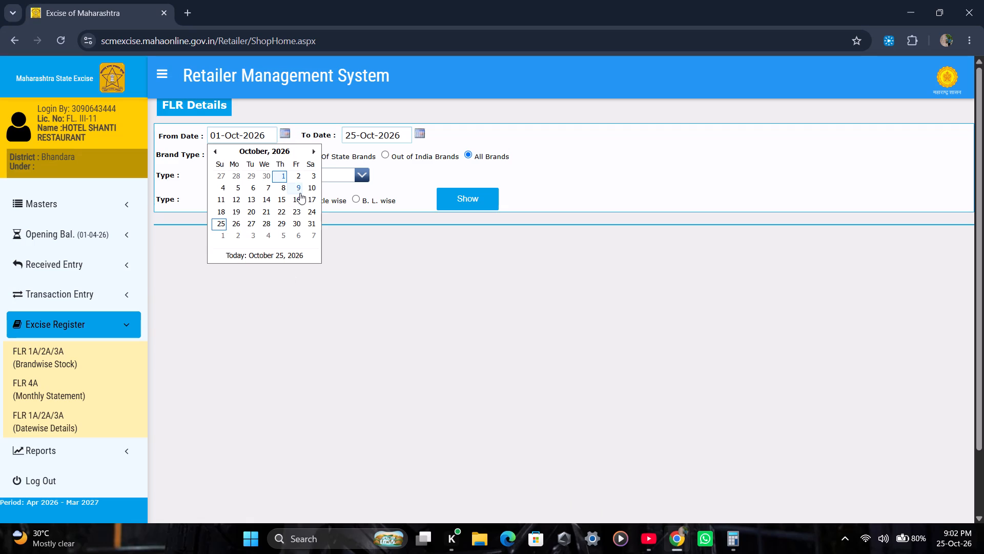
left_click(268, 202)
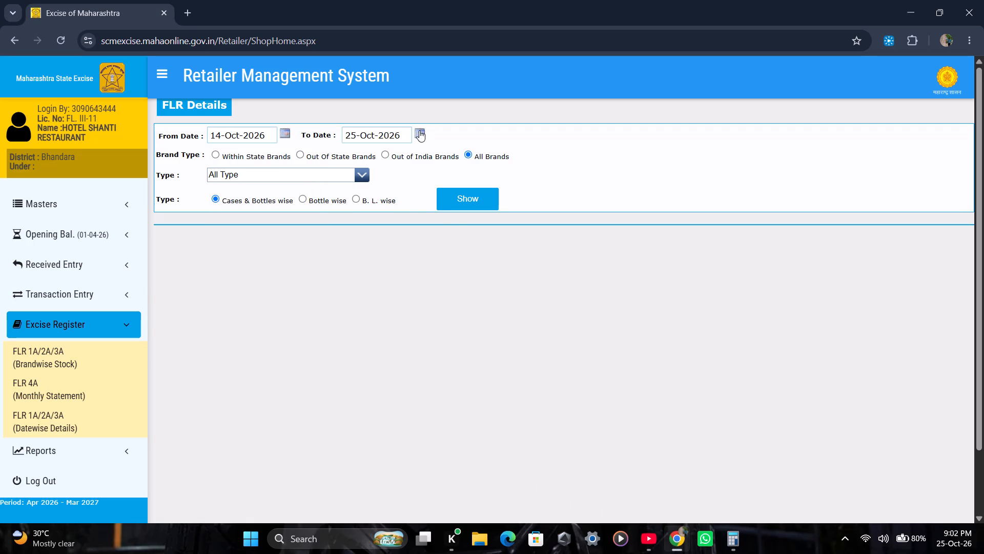
left_click(419, 130)
left_click(400, 201)
left_click(307, 208)
left_click(320, 201)
left_click(444, 199)
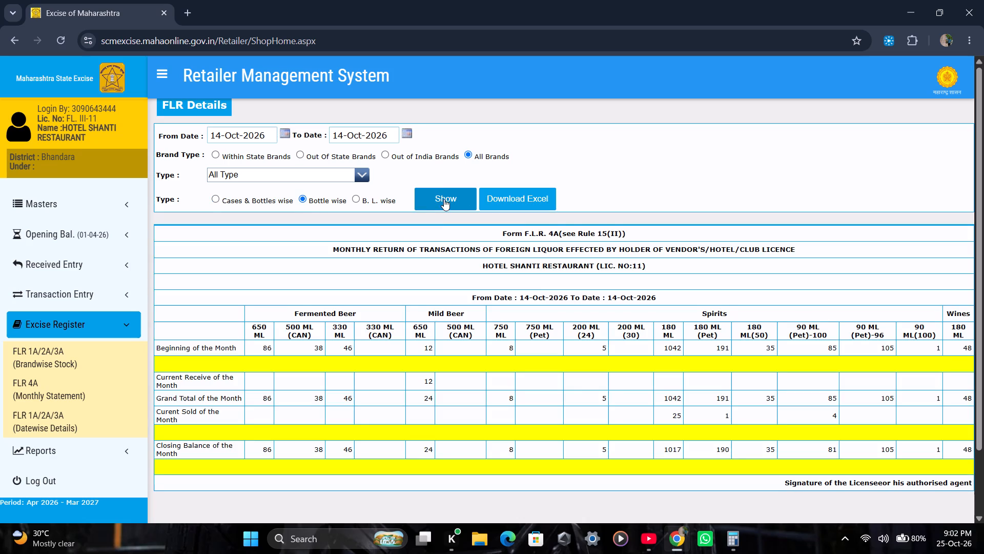
In Calculator, calculate 600 + 647 for comparison with the 180 ML and 200 ML closing stock and clear the result.
left_click(732, 541)
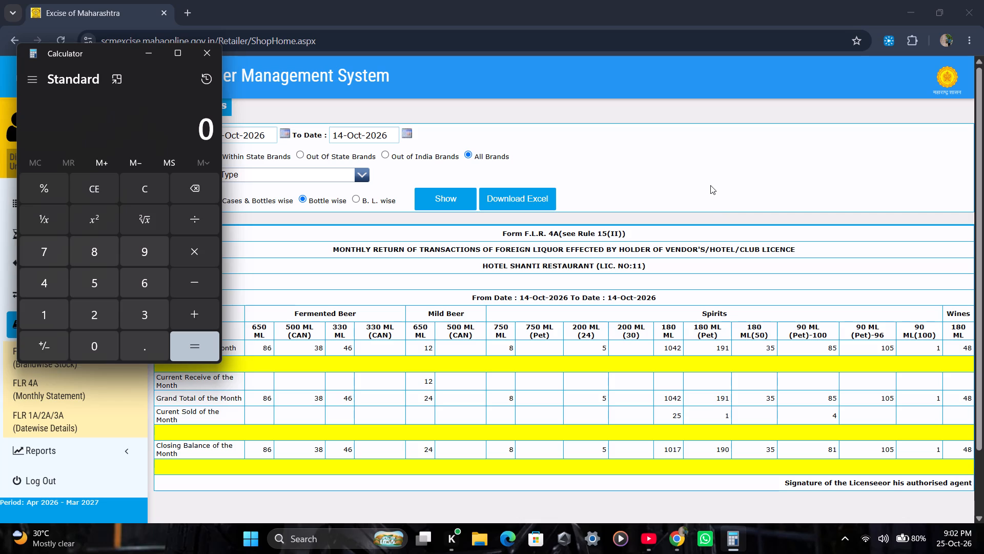
type("600")
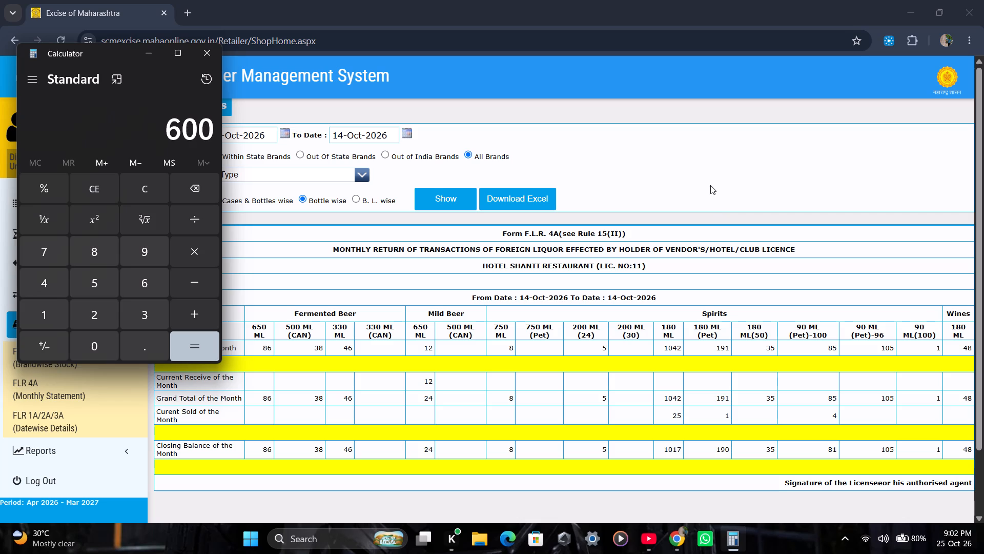
key("plus")
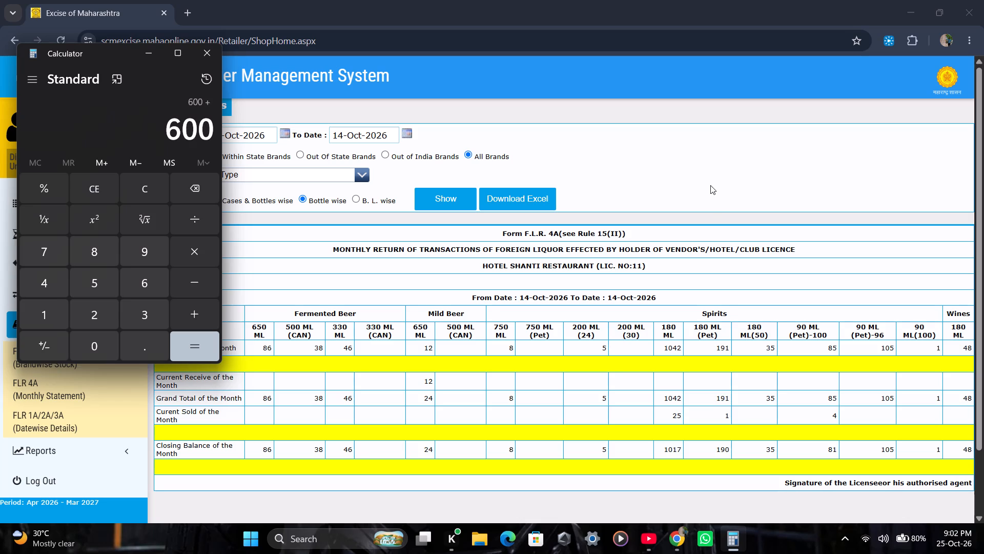
key("6")
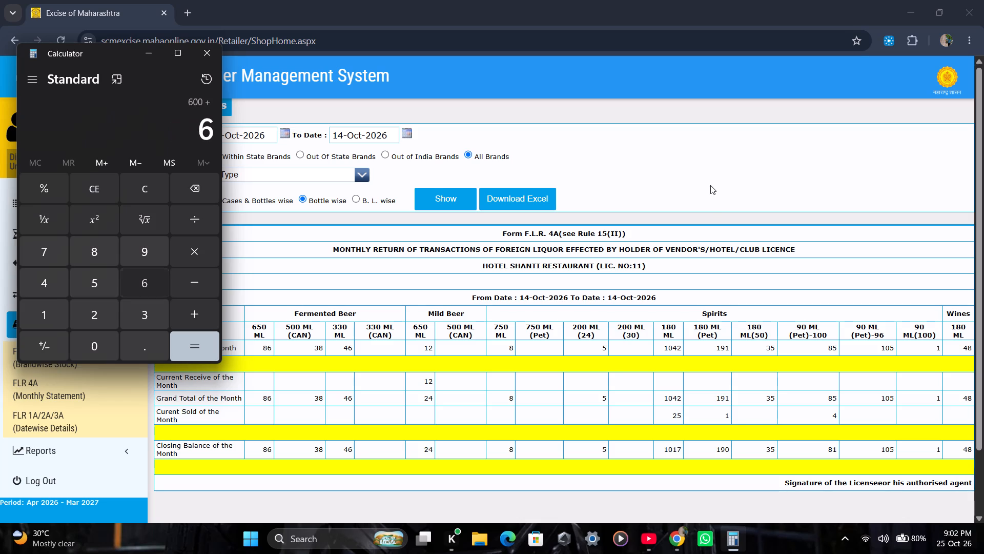
type("47")
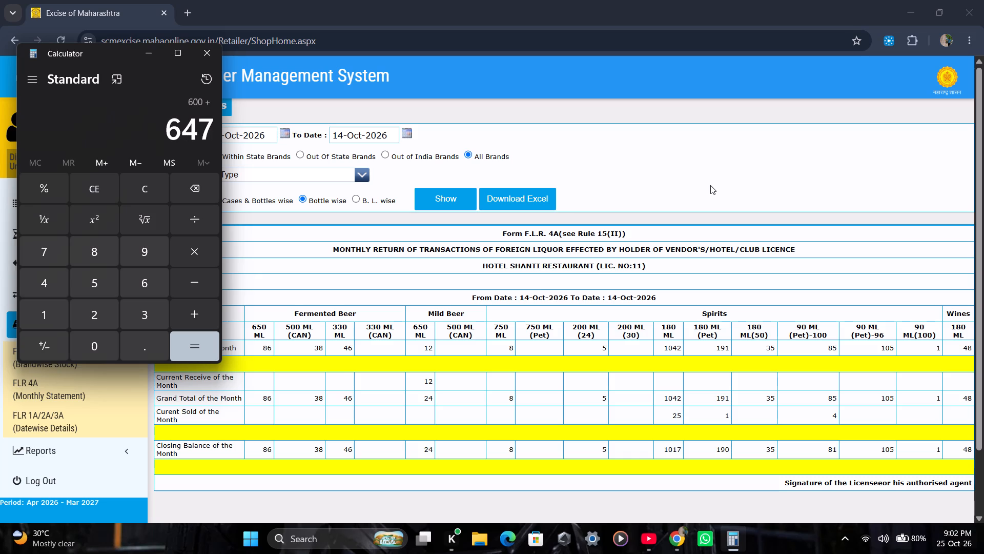
key("Return")
key("Escape")
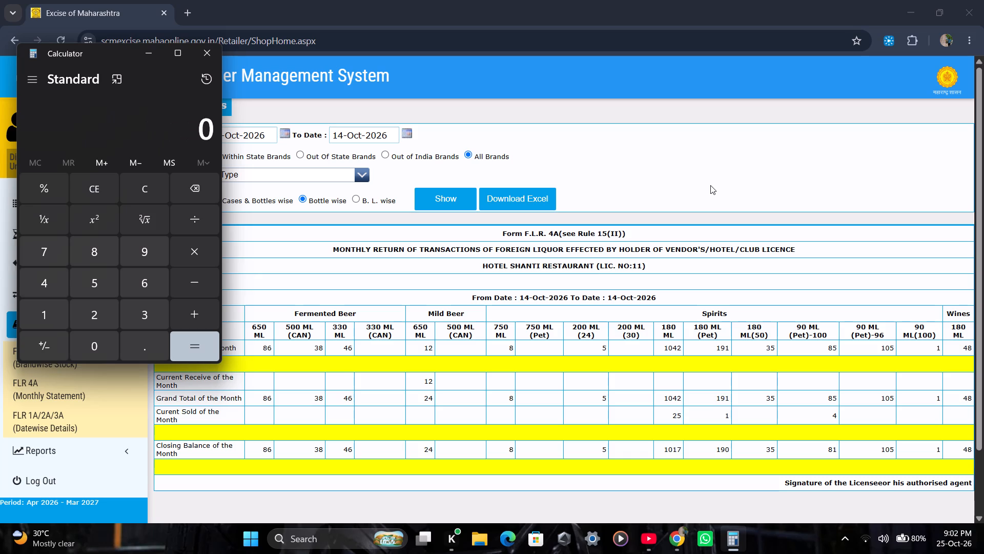
Total the 180 ML and 200 ML closing balances of 14-Oct-2026 as 1017 + 190 + 35 + 5 and clear the result.
type("1017")
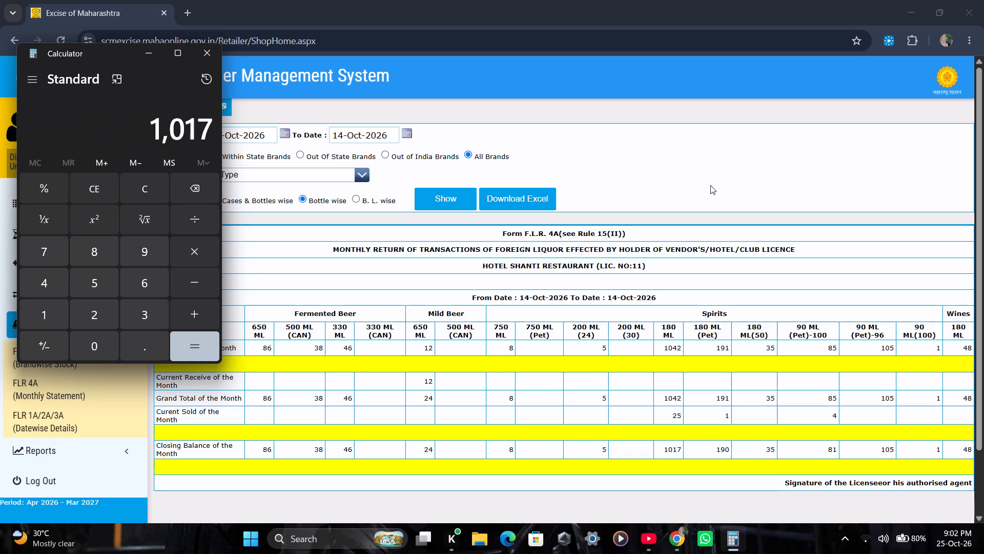
type("+190")
type("+35")
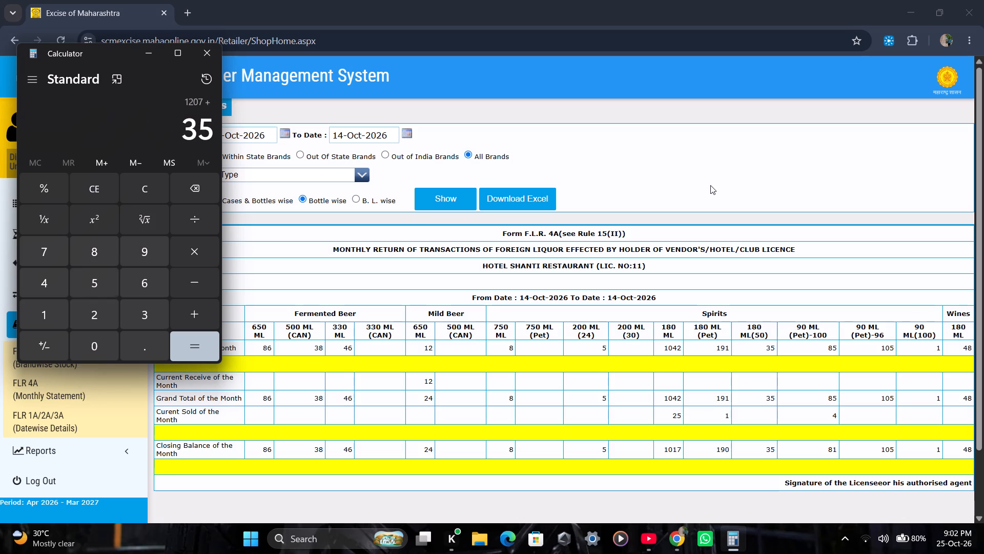
type("+5")
key("Return")
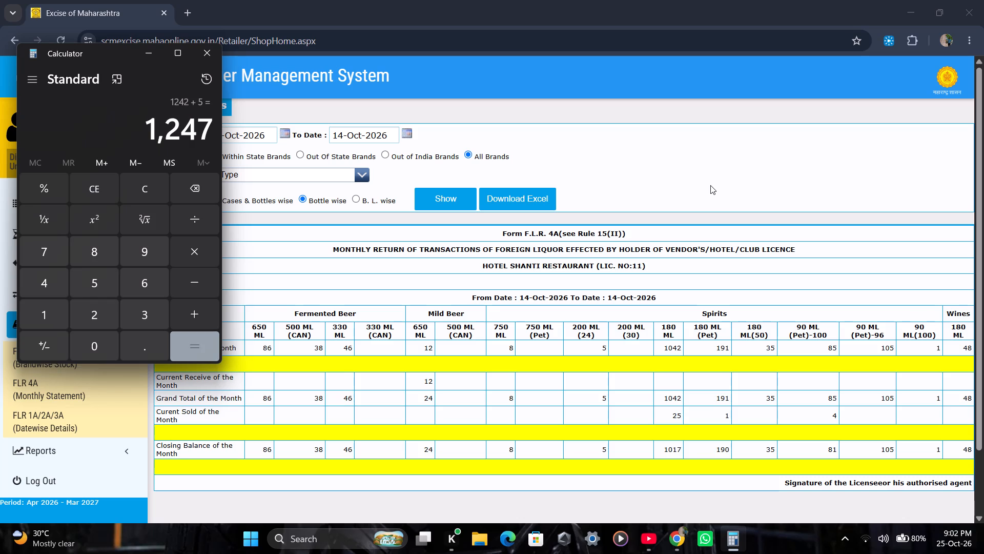
key("Escape")
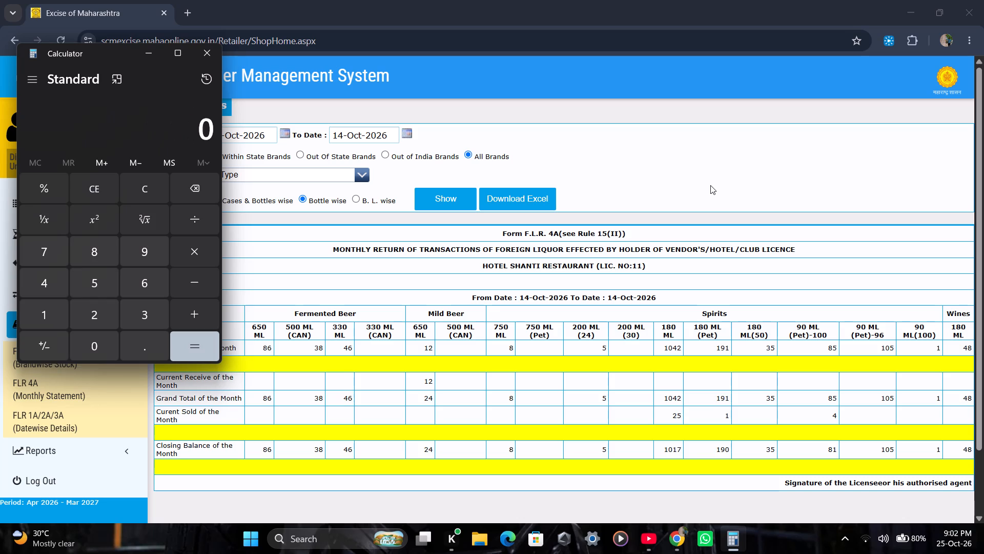
Total the 90 ML closing balances of 14-Oct-2026 as 81 + 105 + 1 and clear the calculator.
type("81+")
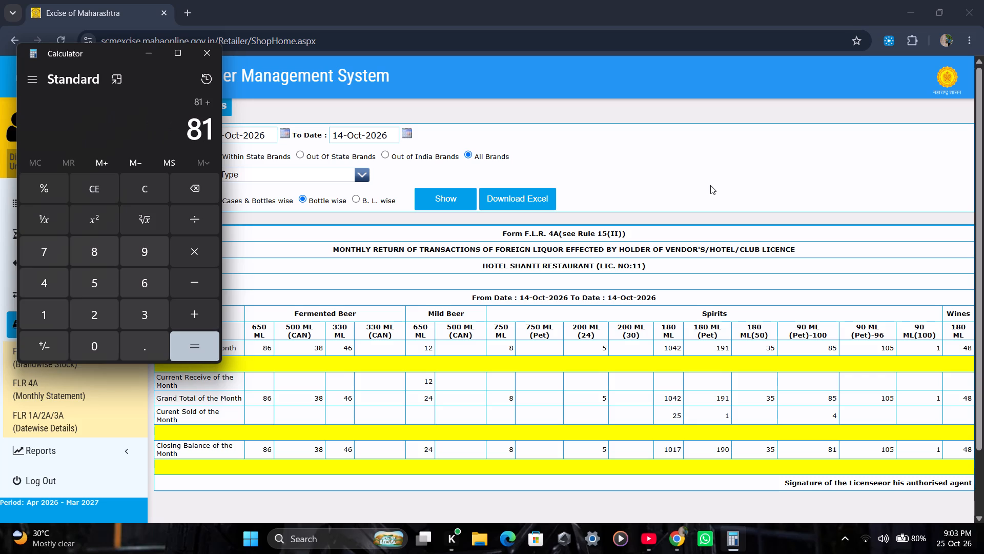
type("105+1")
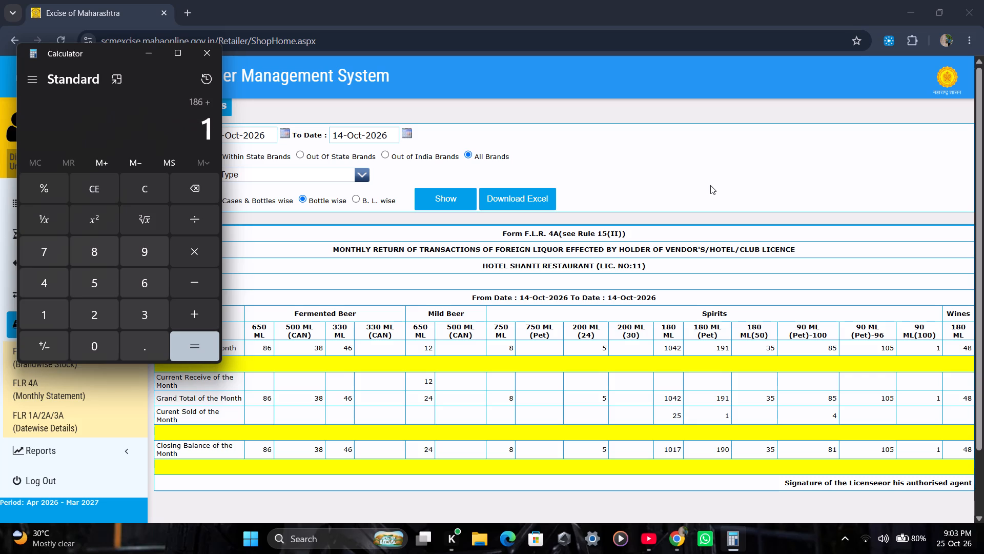
key("Return")
key("Escape")
Total the 90 ML closing balances of 14-Oct-2026 again as 81 + 105 + 1 and clear the result.
type("81+")
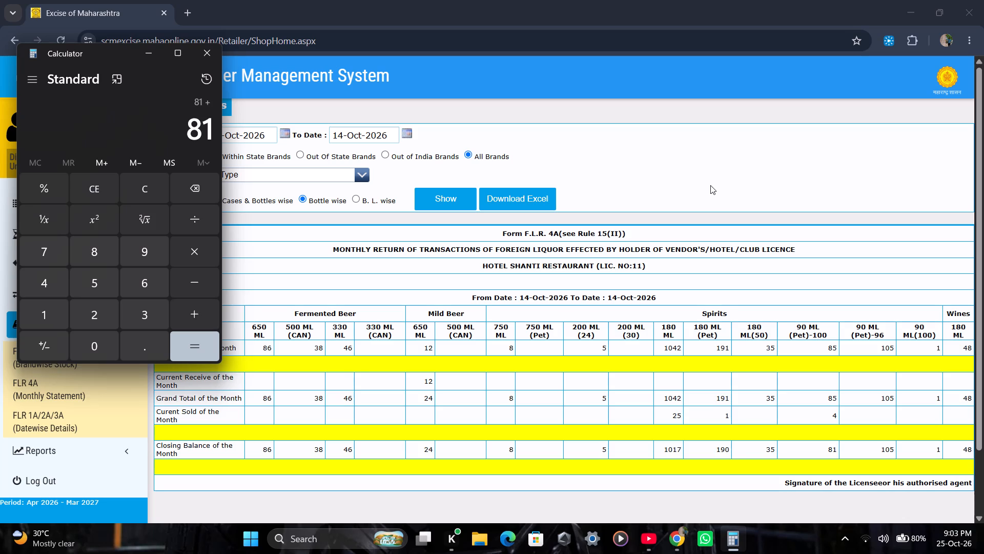
type("105+1")
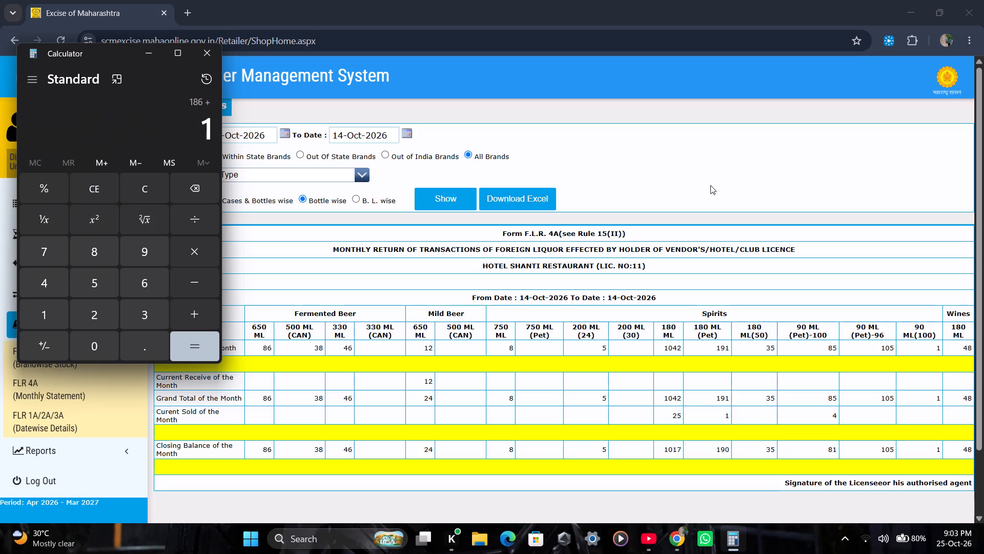
key("Return")
key("Escape")
Calculate 37 + 180 for comparison with the 90 ML closing stock and clear the calculator.
type("37+")
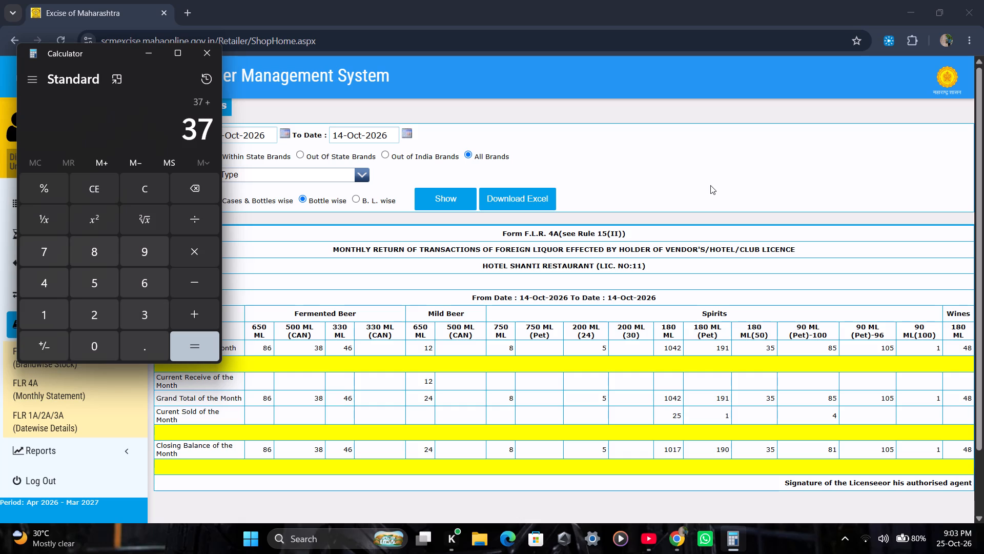
type("180")
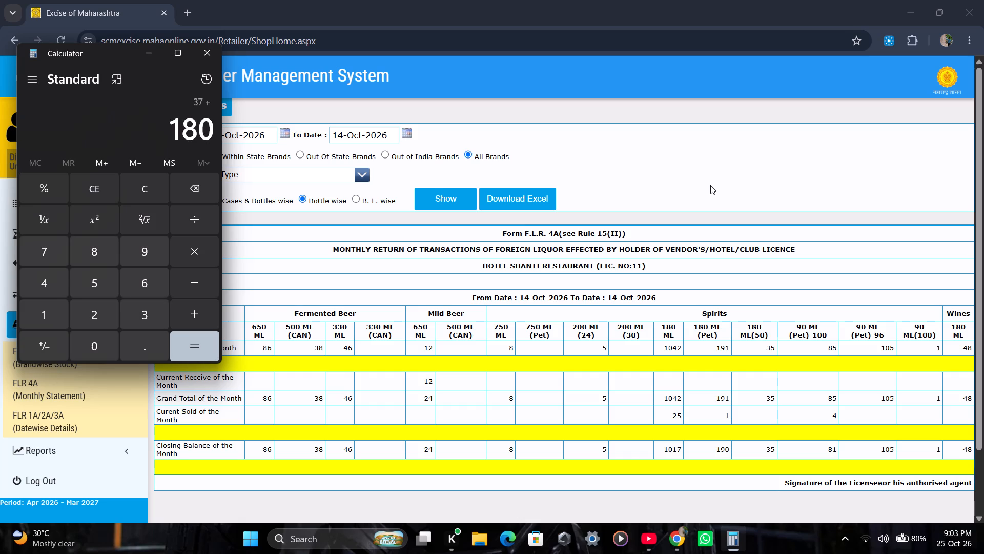
key("Return")
key("Escape")
key("Escape")
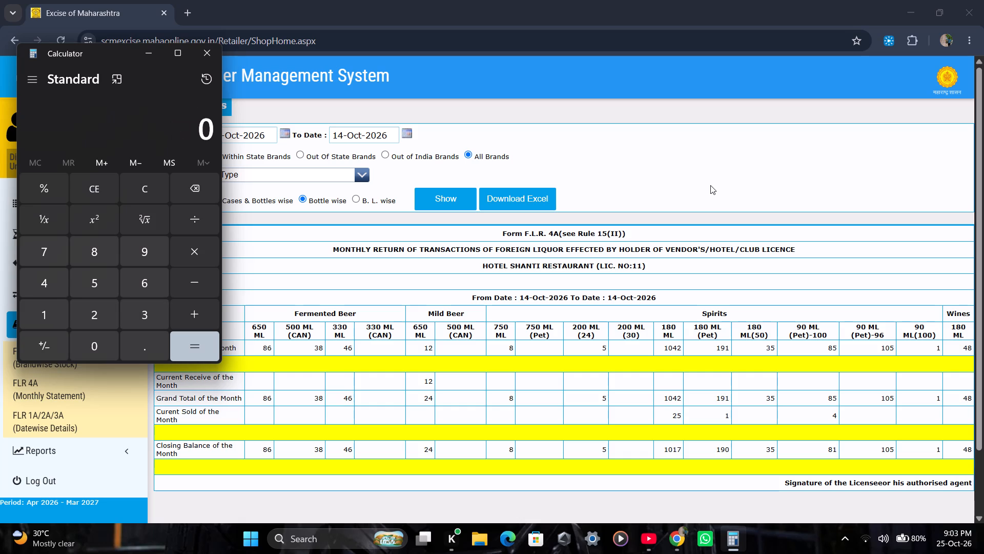
Calculate 150 + 37 for comparison with the 90 ML closing stock of 14-Oct-2026 and clear the result.
type("150+")
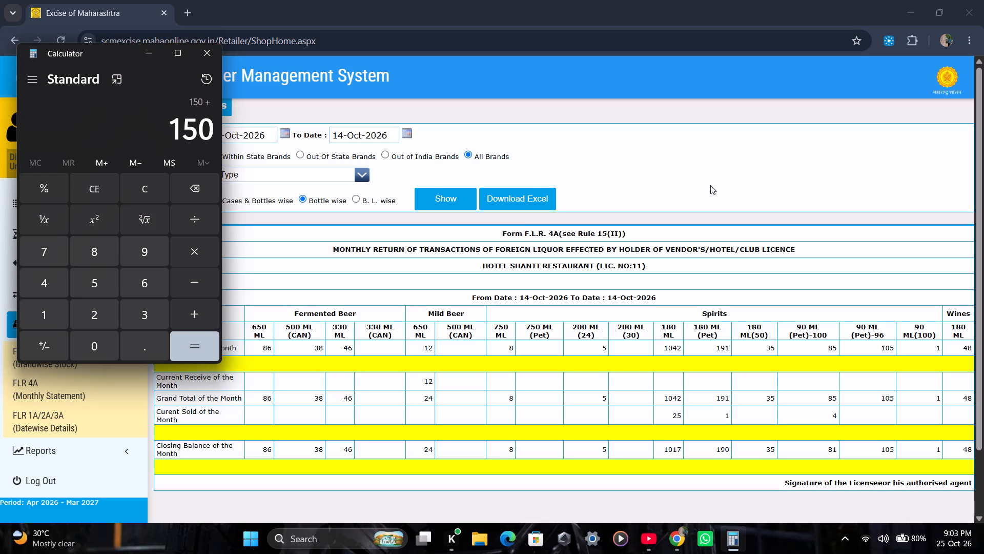
type("37")
key("Return")
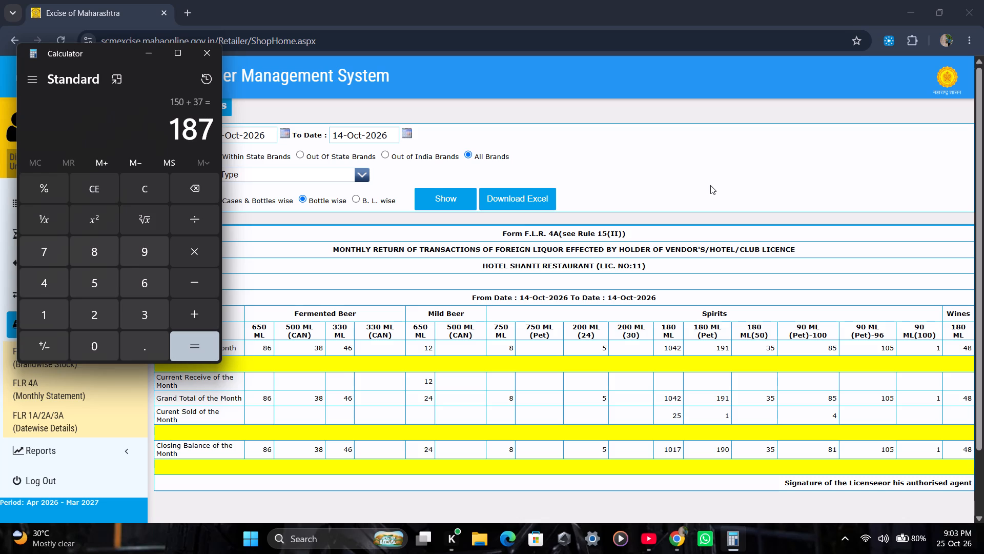
key("Escape")
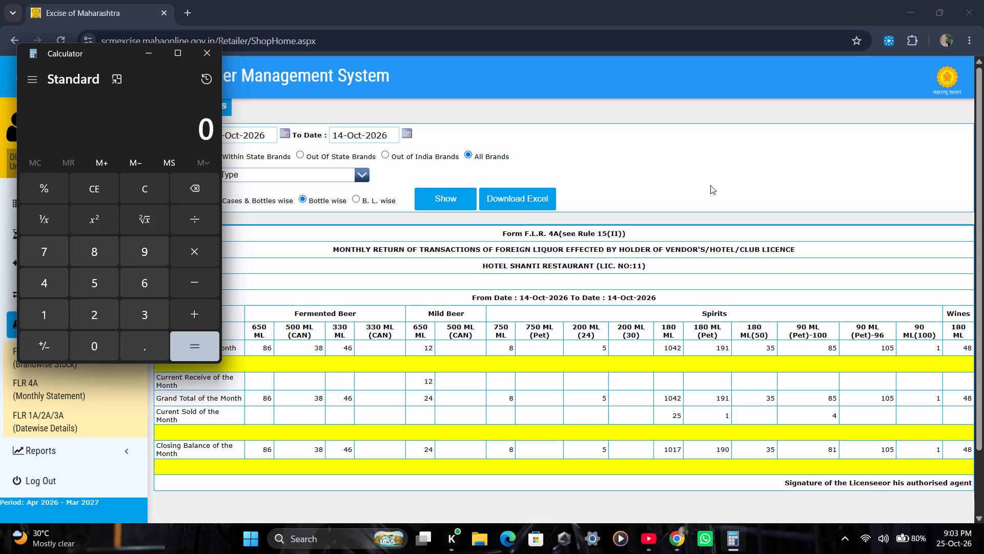
Recheck the 90 ML closing balances of 14-Oct-2026 by totalling 81 + 105 + 1, clearing the result.
type("81")
type("+105")
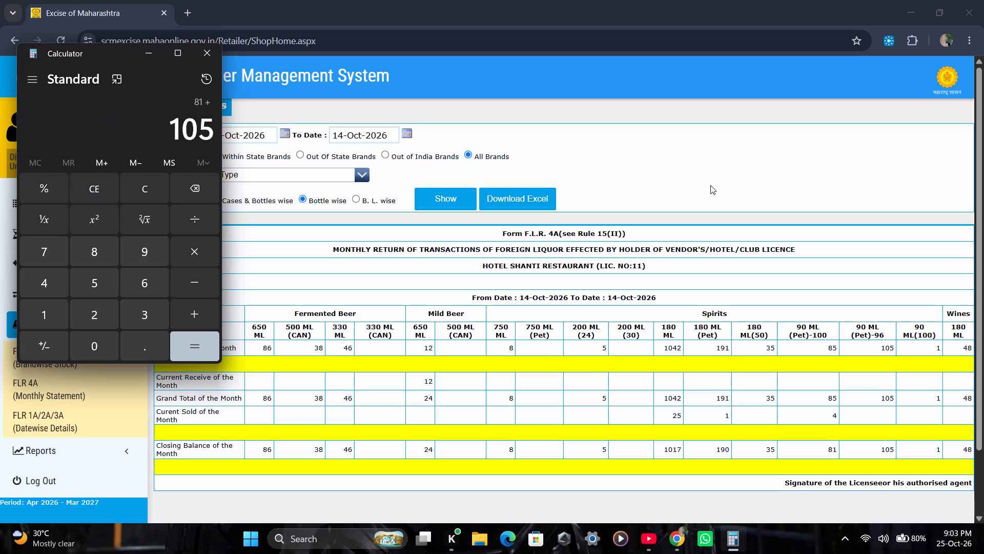
type("+1")
key("Return")
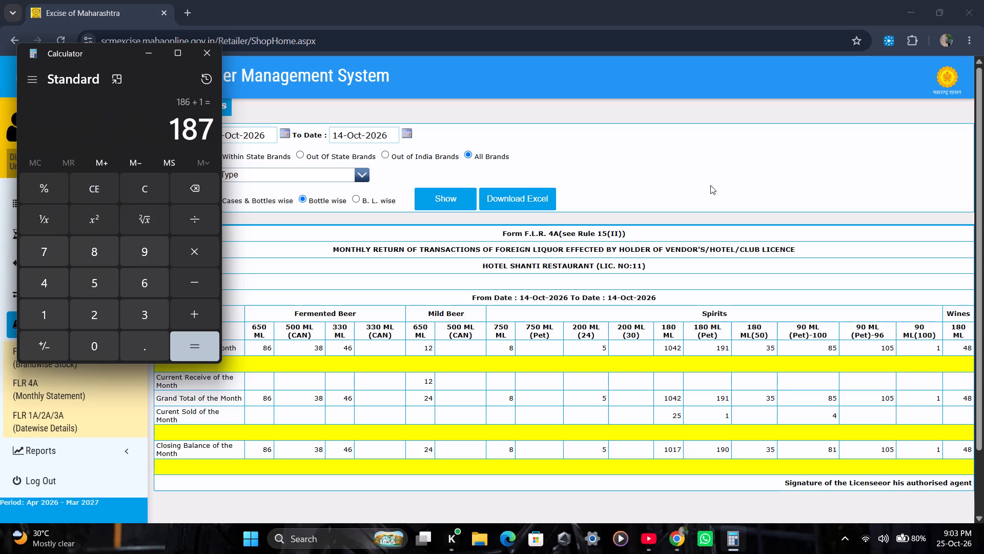
key("Escape")
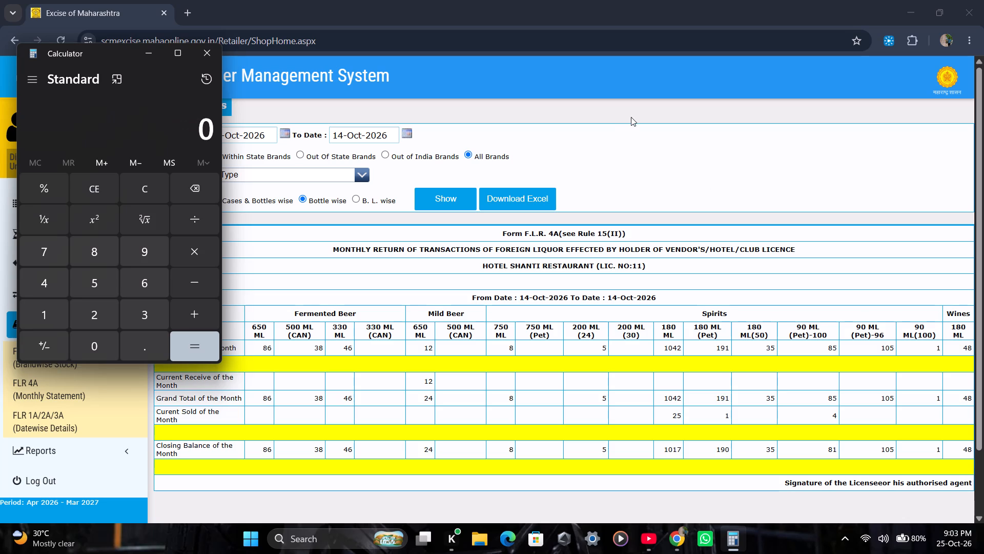
Switch back to the excise portal in Chrome and show the bottle-wise FLR 4A statement from 15-Oct-2026 to 15-Oct-2026.
left_click(649, 175)
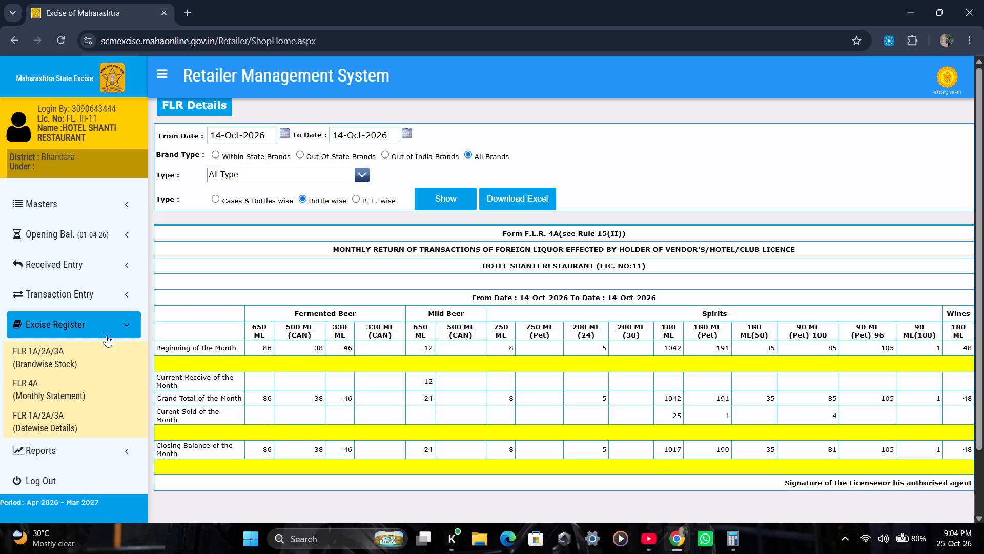
left_click(101, 304)
left_click(96, 319)
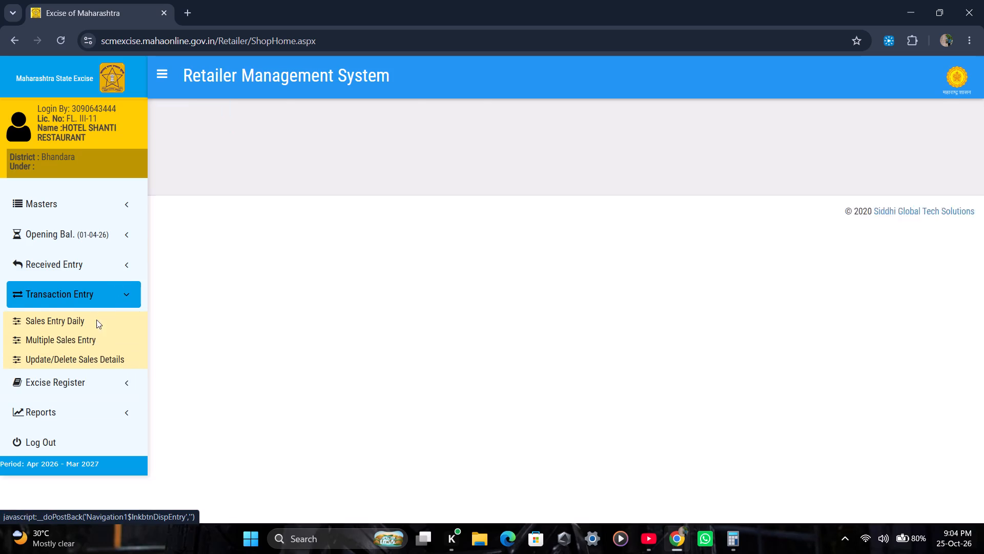
left_click(64, 391)
left_click(70, 400)
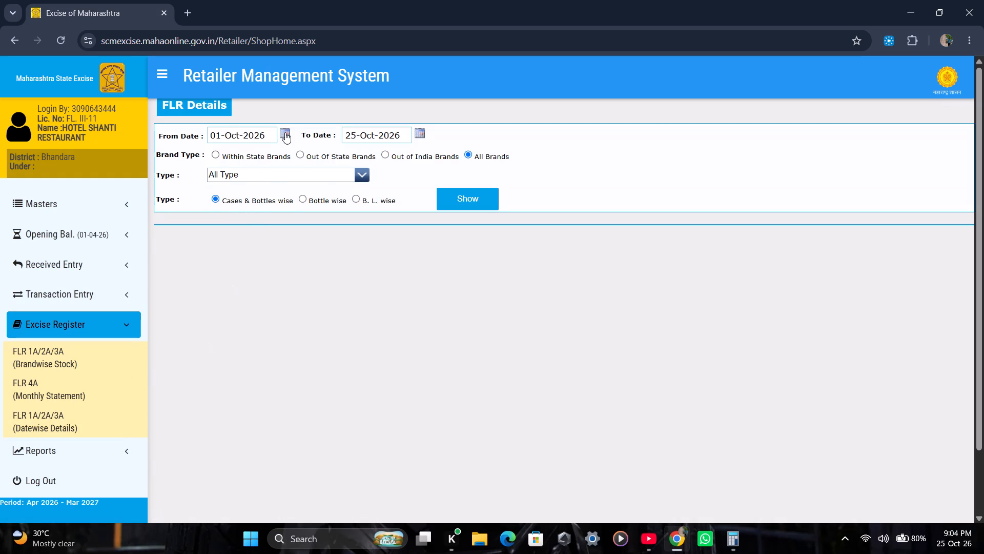
left_click(285, 132)
left_click(285, 201)
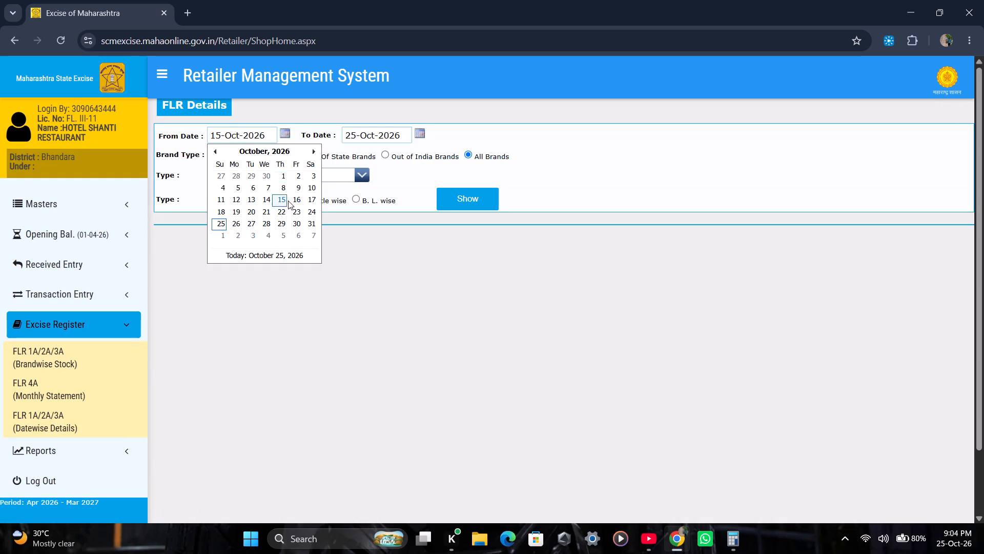
left_click(419, 137)
left_click(411, 204)
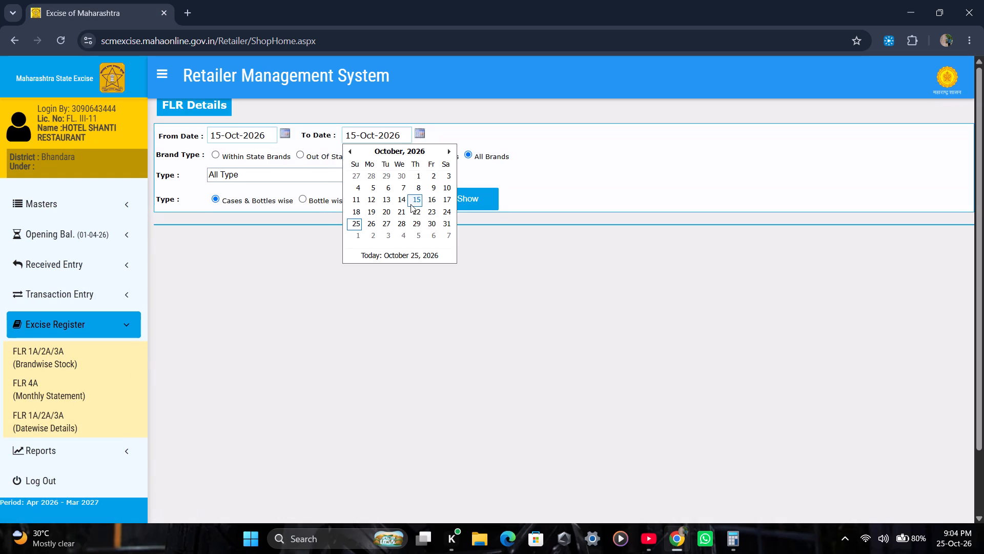
left_click(292, 196)
left_click(313, 192)
left_click(338, 196)
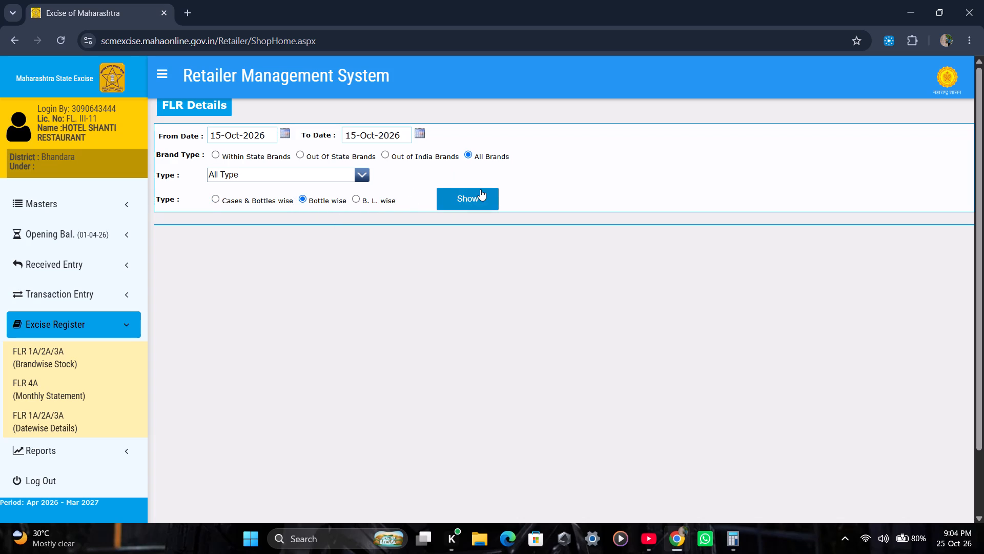
left_click(480, 189)
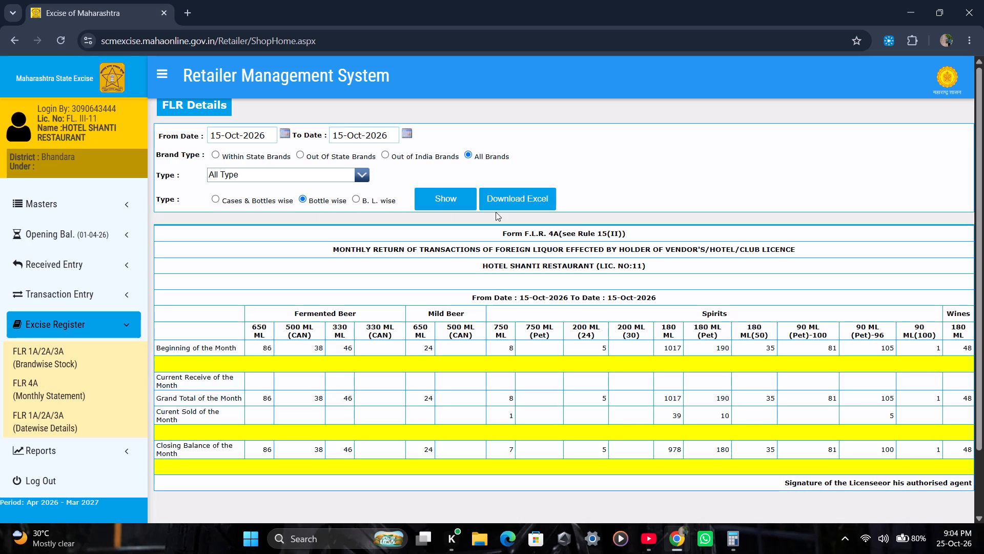
In Calculator, calculate 627 + 571 for comparison with the 180 ML and 200 ML closing stock and clear the result.
left_click(732, 543)
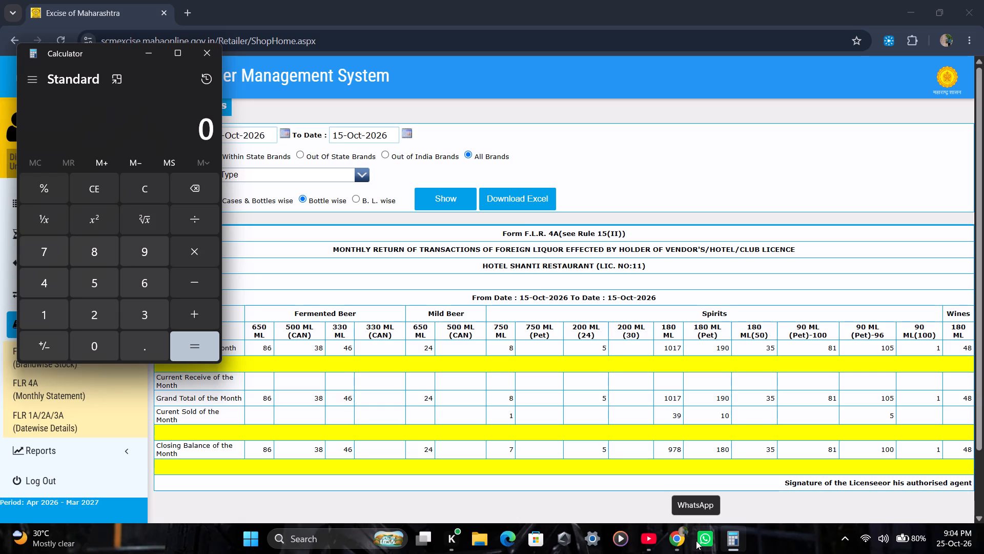
key("6")
type("27")
key("plus")
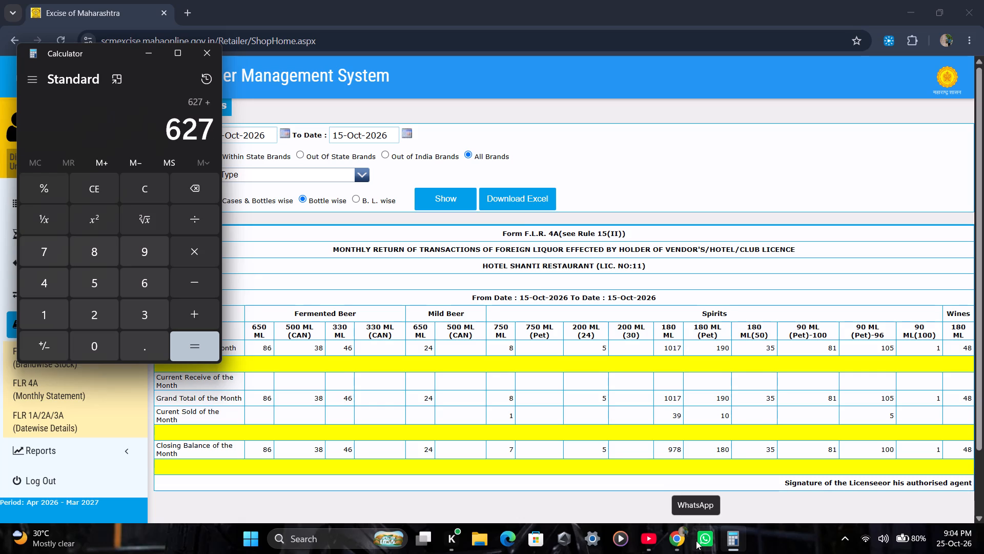
type("57")
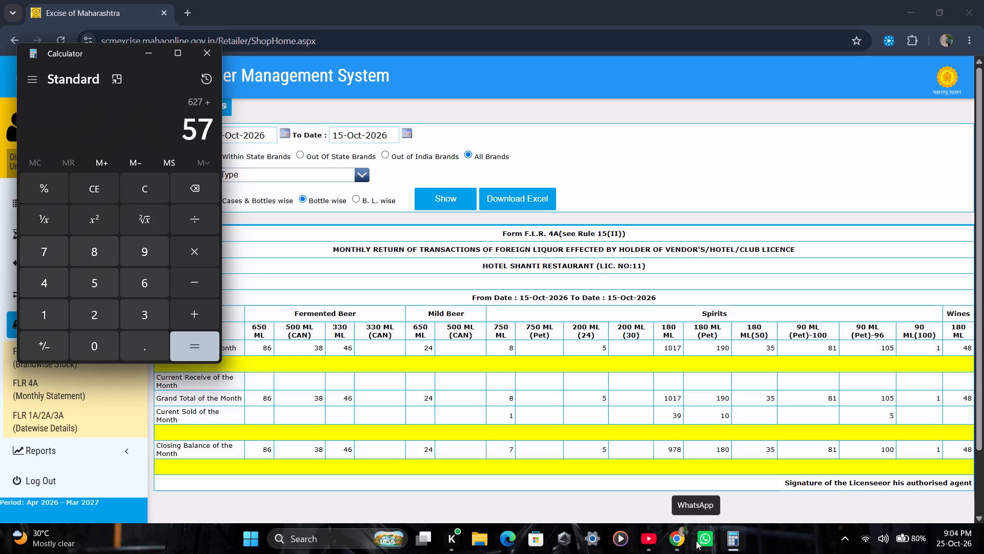
key("1")
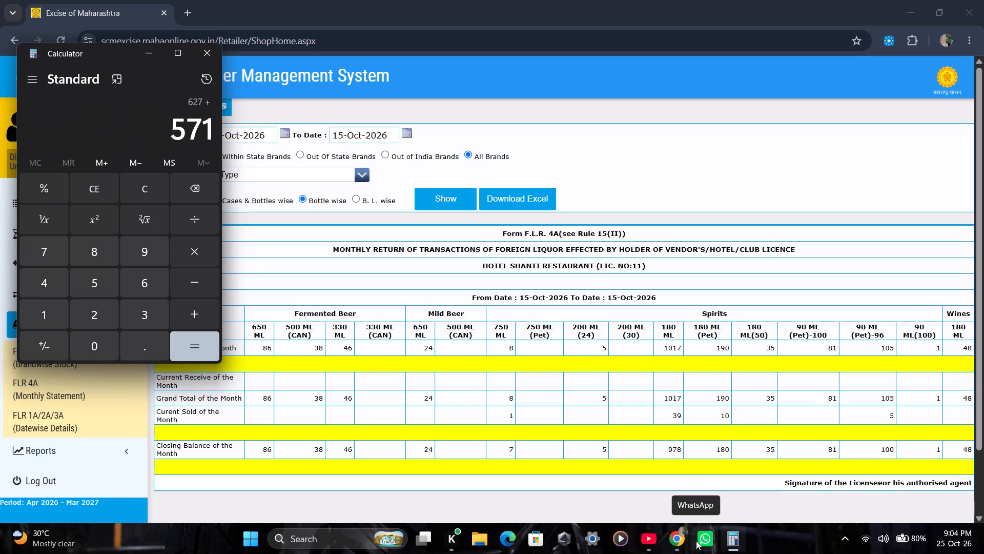
key("Return")
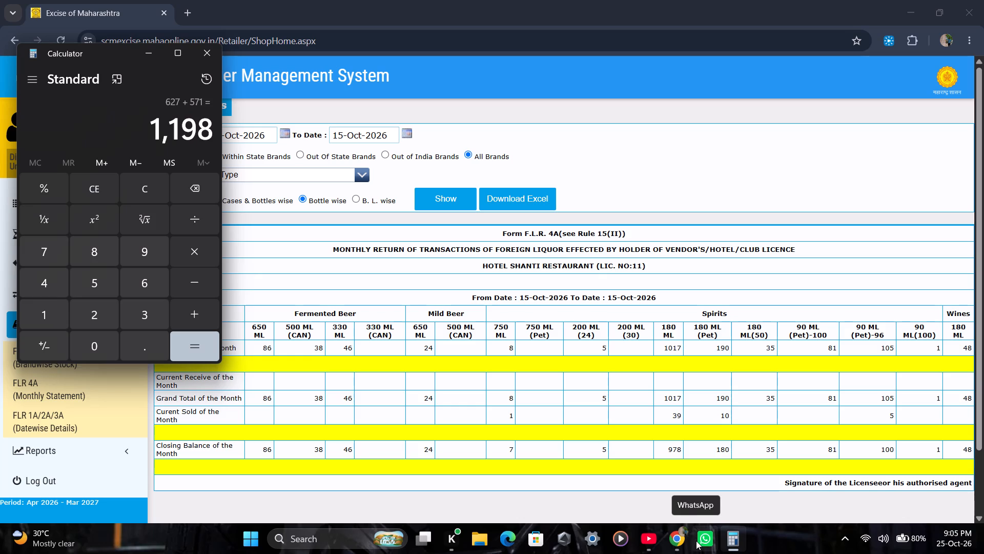
key("Escape")
Total the 180 ML and 200 ML closing balances of 15-Oct-2026 as 978 + 180 + 35 + 5 and clear the result.
type("978")
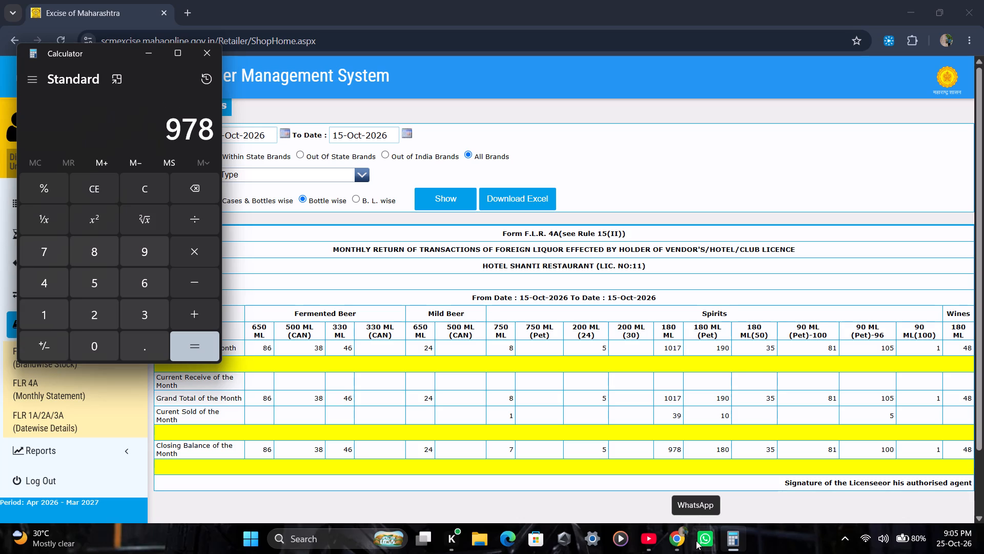
type("+180")
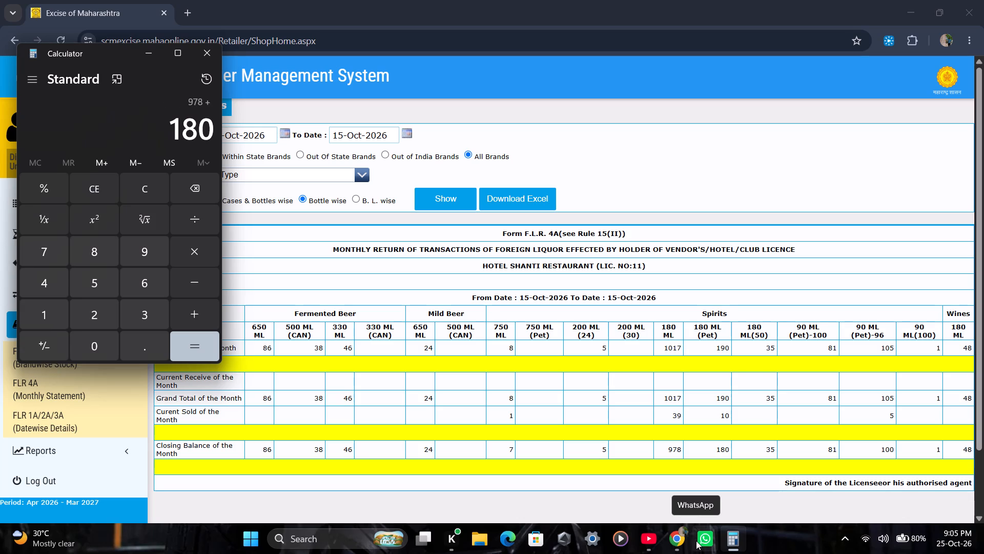
type("+35+5")
key("Return")
key("Escape")
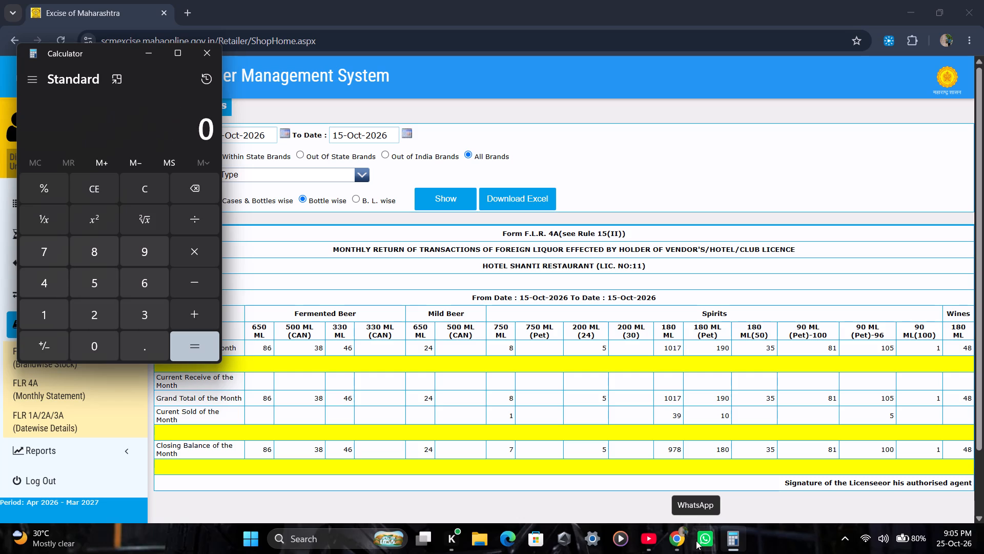
Calculate 150 + 32 for comparison with the 90 ML closing stock of 15-Oct-2026 and clear the result.
type("15")
type("0+")
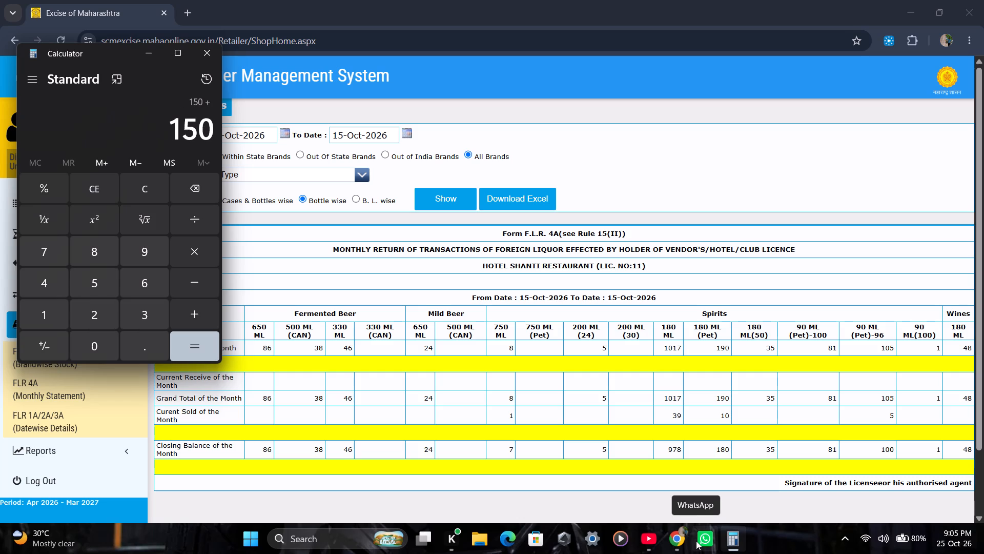
type("32")
key("Return")
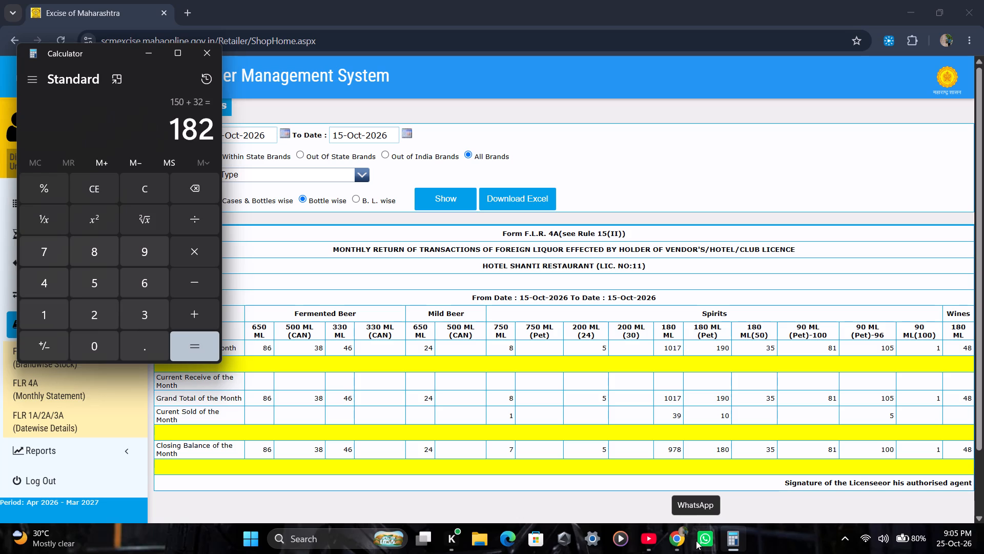
key("Escape")
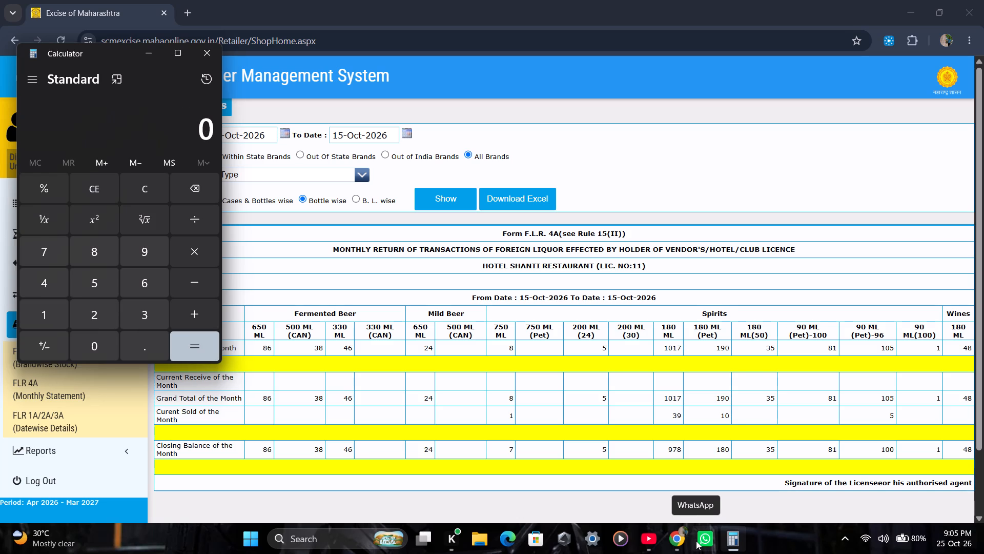
Total the 90 ML closing balances of 15-Oct-2026 as 81 + 100 + 1, clear the result and close Calculator.
type("81+100+1")
key("Return")
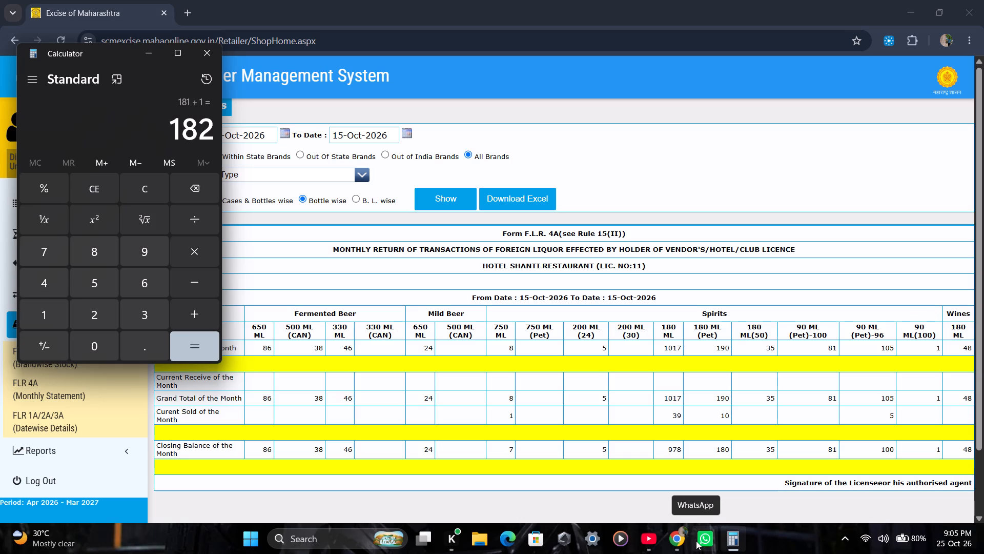
key("Escape")
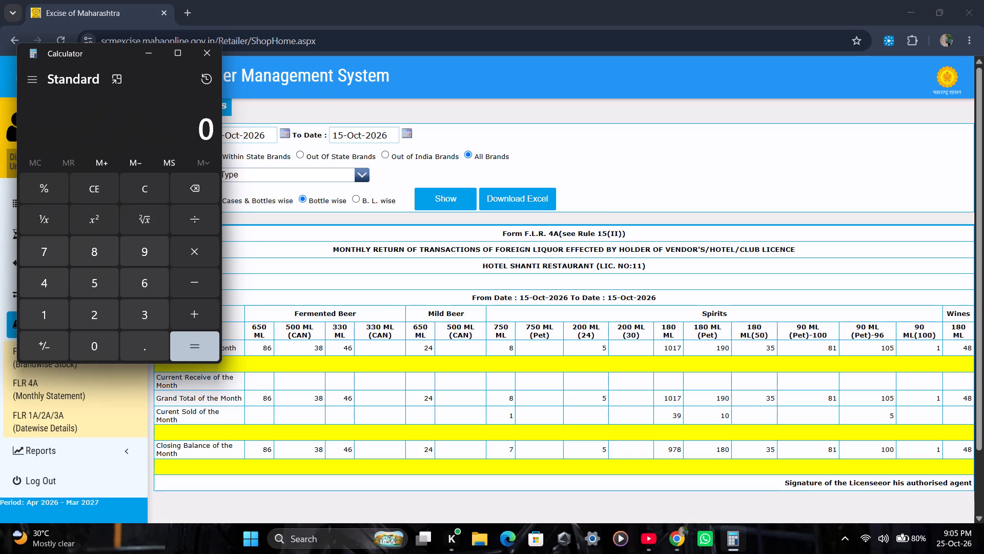
left_click(213, 56)
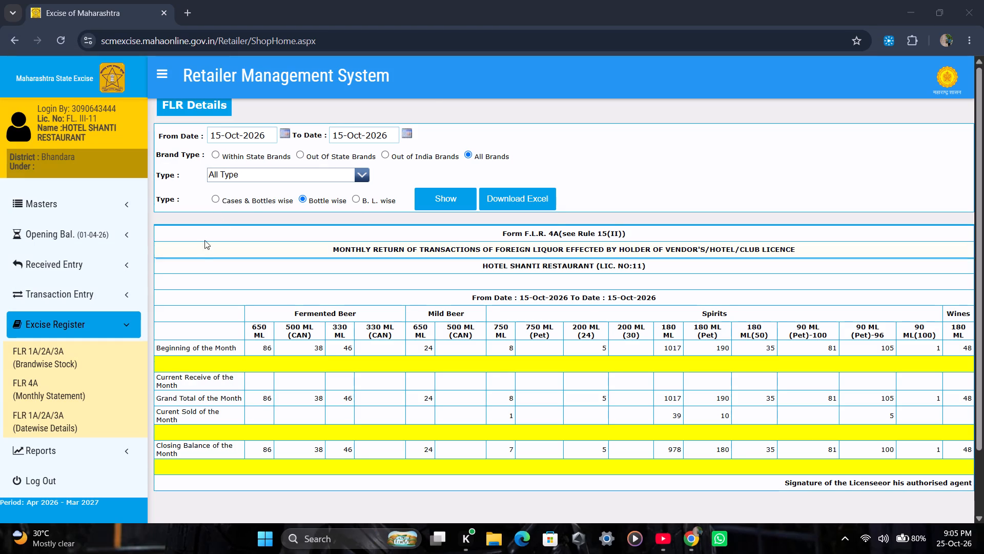
Replace the current browser tab with a new one and open the Retailer Management System from a search for excise of Maharashtra.
left_click(191, 14)
left_click(168, 12)
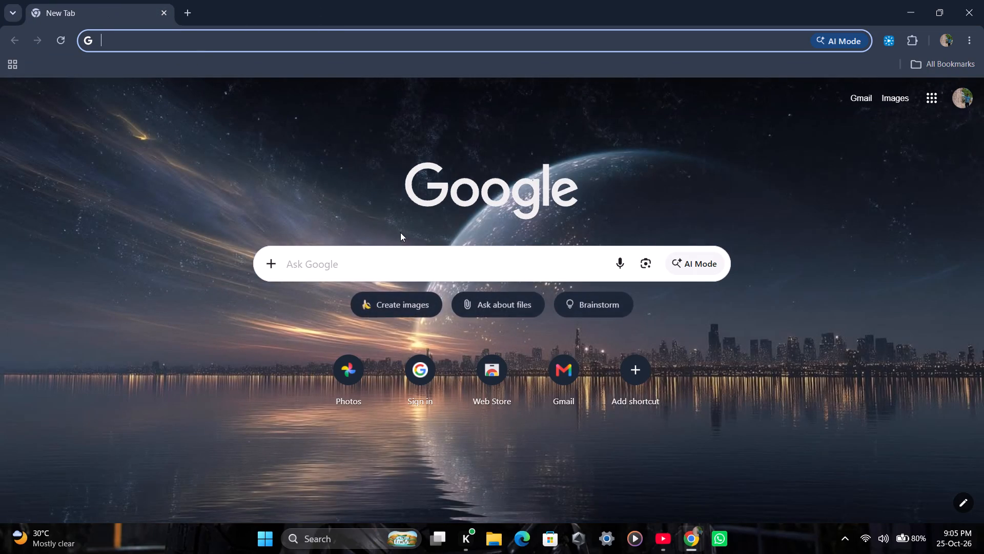
left_click(422, 261)
left_click(387, 299)
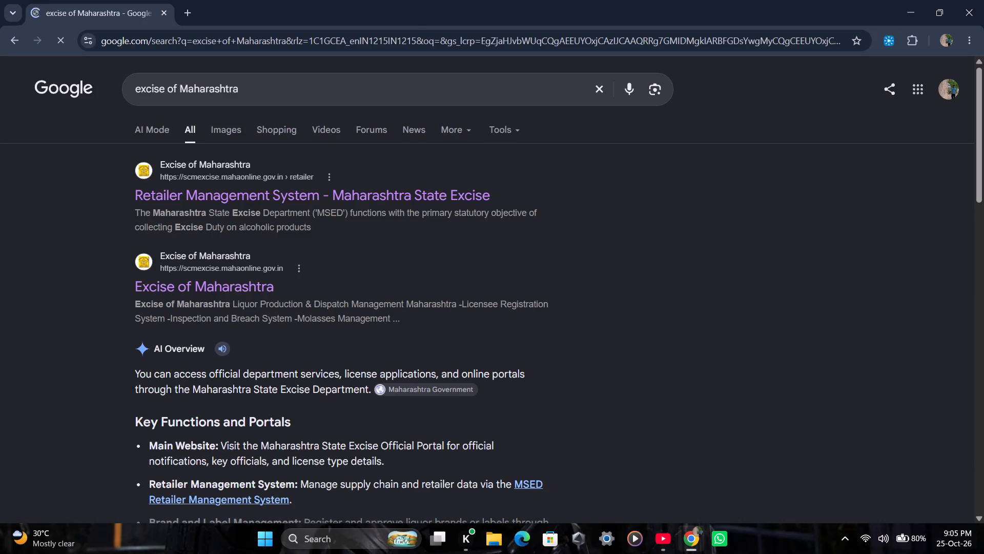
left_click(294, 191)
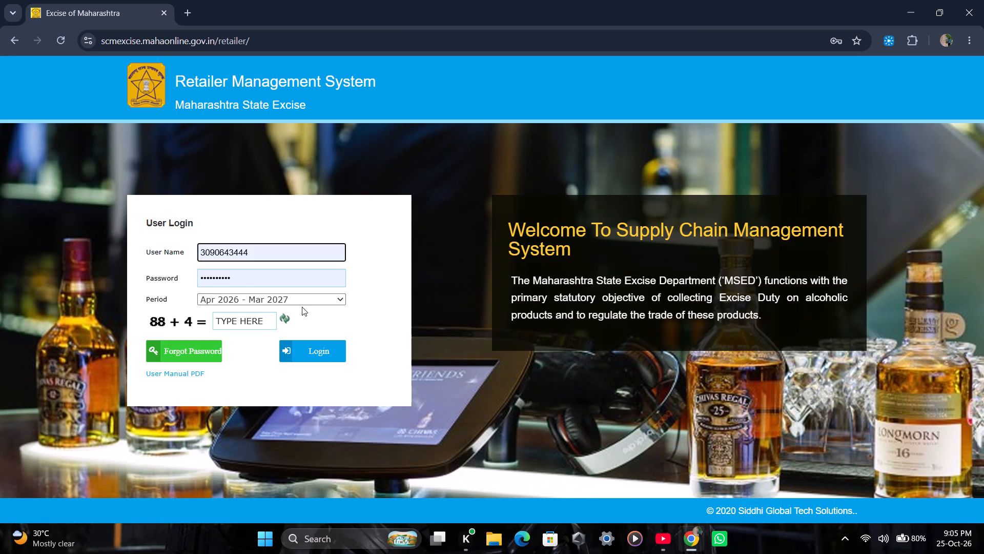
Log in to the Retailer Management System with the prefilled credentials, answering the arithmetic captcha with 92.
left_click(255, 327)
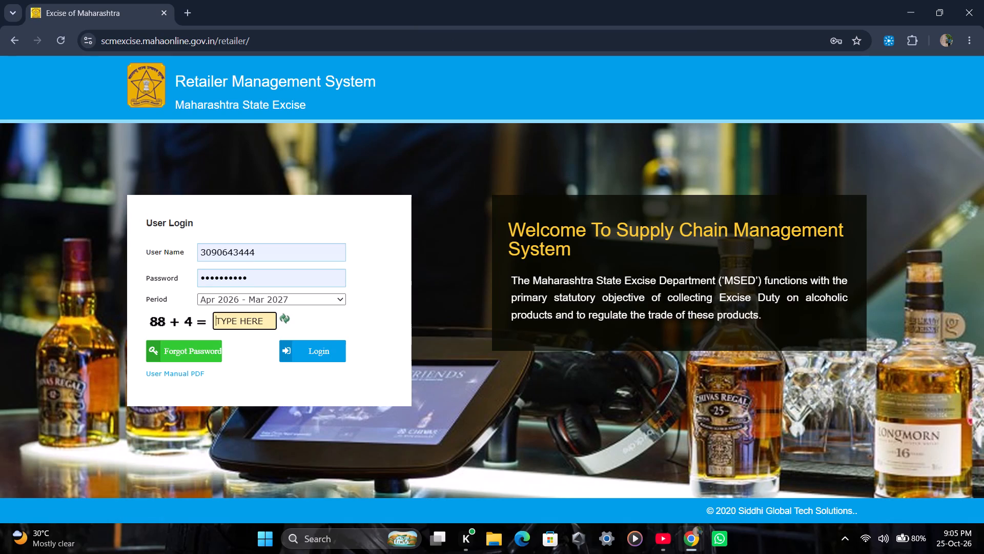
type("92")
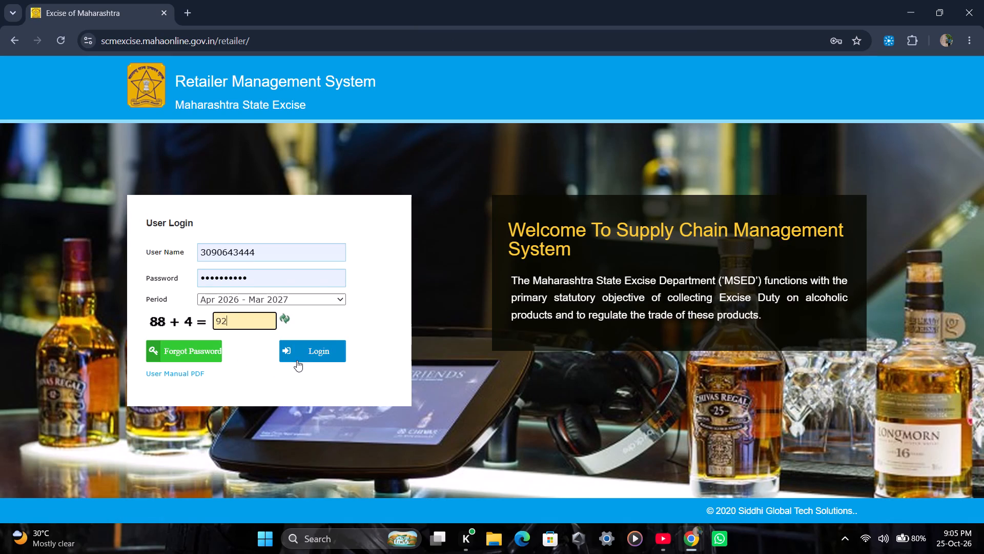
left_click(297, 360)
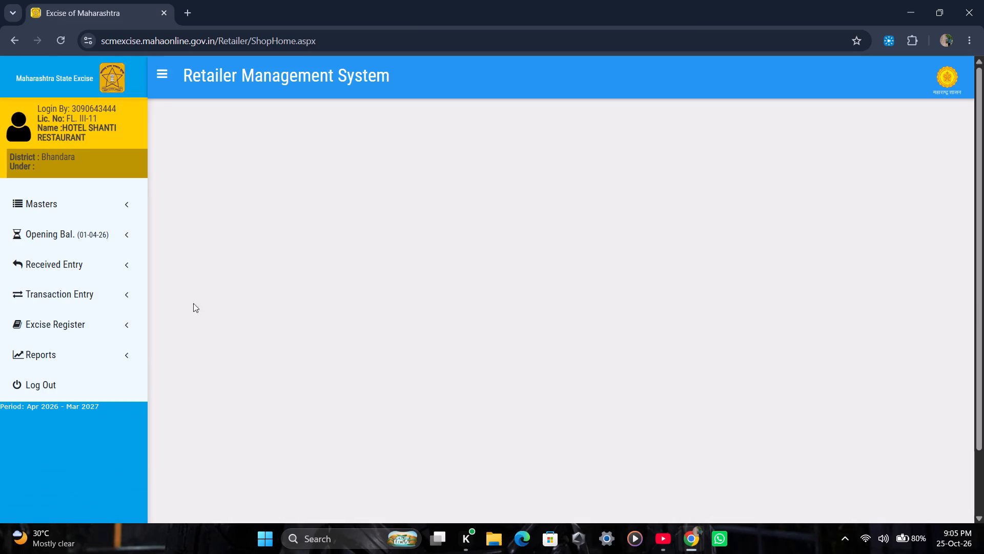
Show the FLR 4A monthly statement from 16-Oct-2026 to 16-Oct-2026, bottle wise, for all brands and all types.
left_click(74, 303)
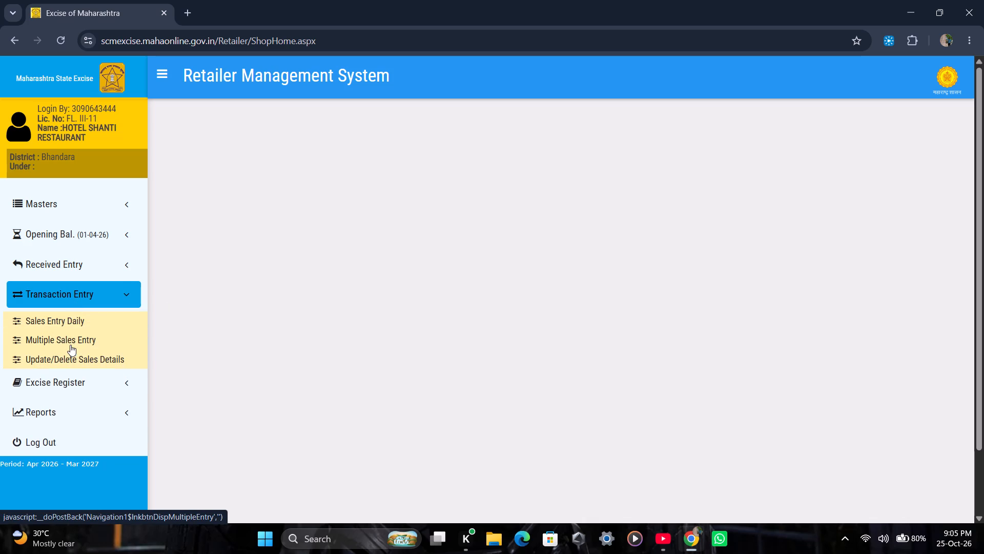
left_click(70, 342)
left_click(75, 376)
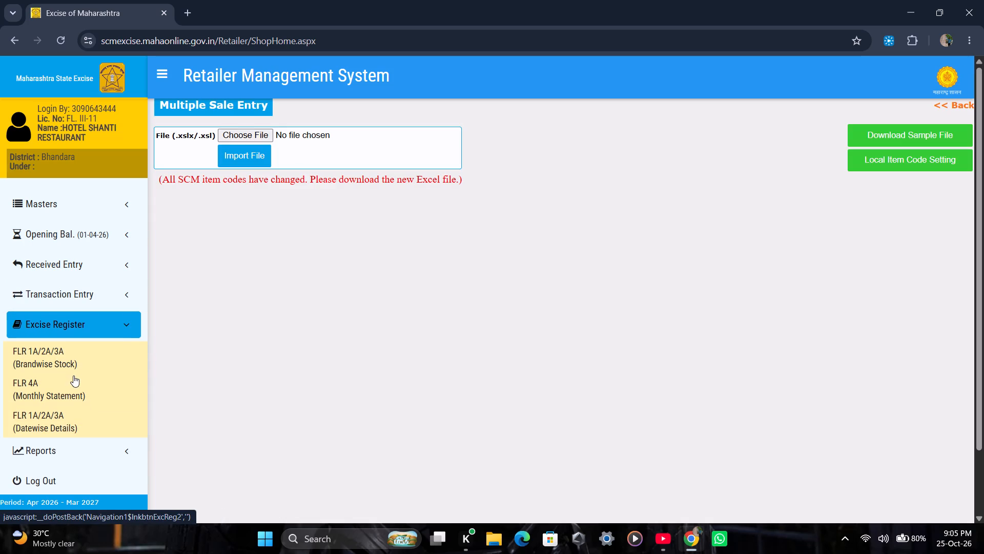
left_click(67, 386)
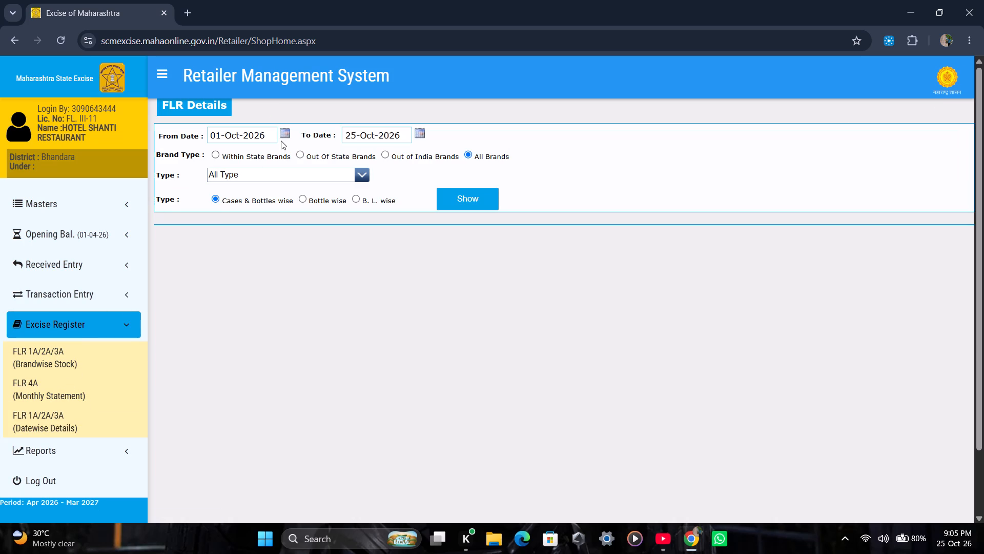
left_click(281, 141)
left_click(290, 137)
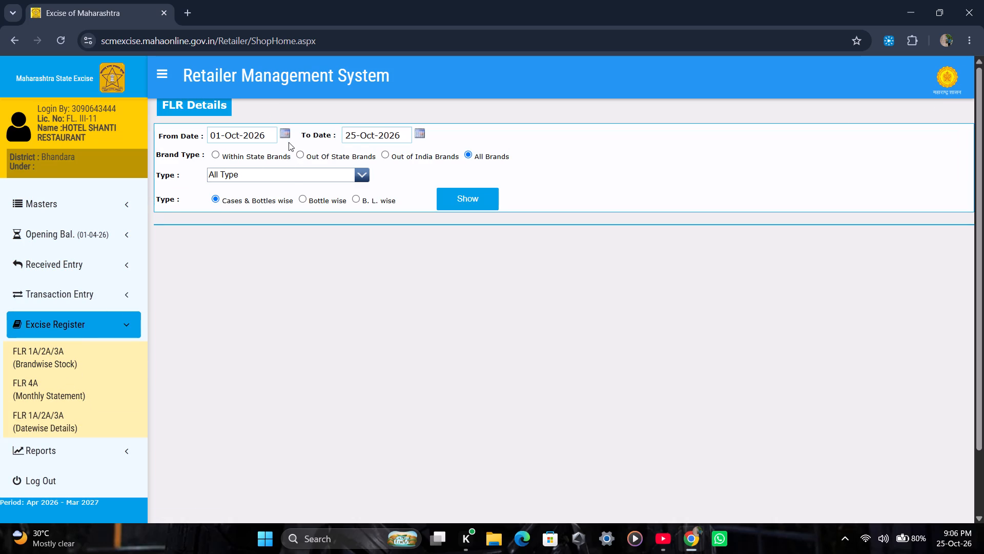
left_click(284, 135)
left_click(293, 199)
left_click(426, 140)
left_click(419, 136)
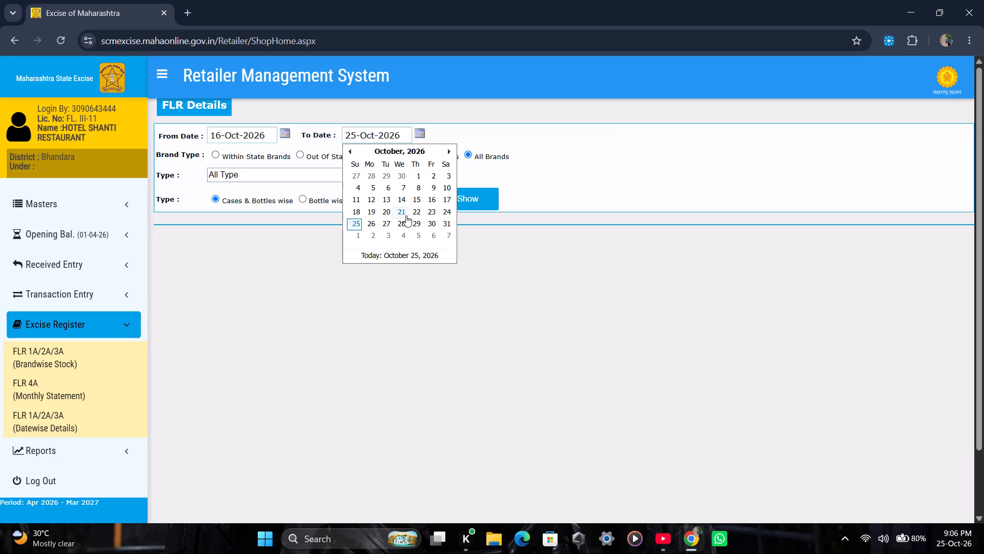
left_click(427, 205)
left_click(332, 205)
left_click(332, 199)
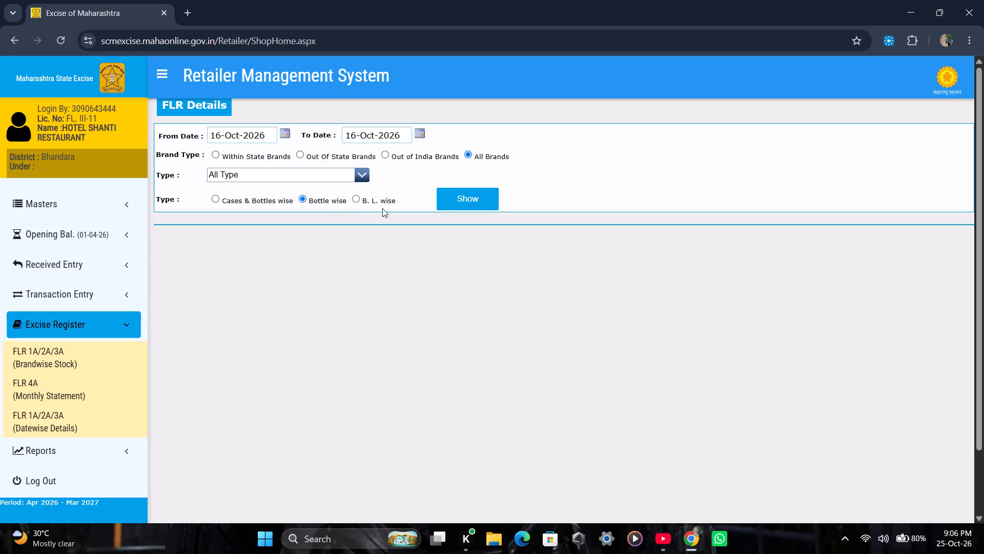
left_click(453, 207)
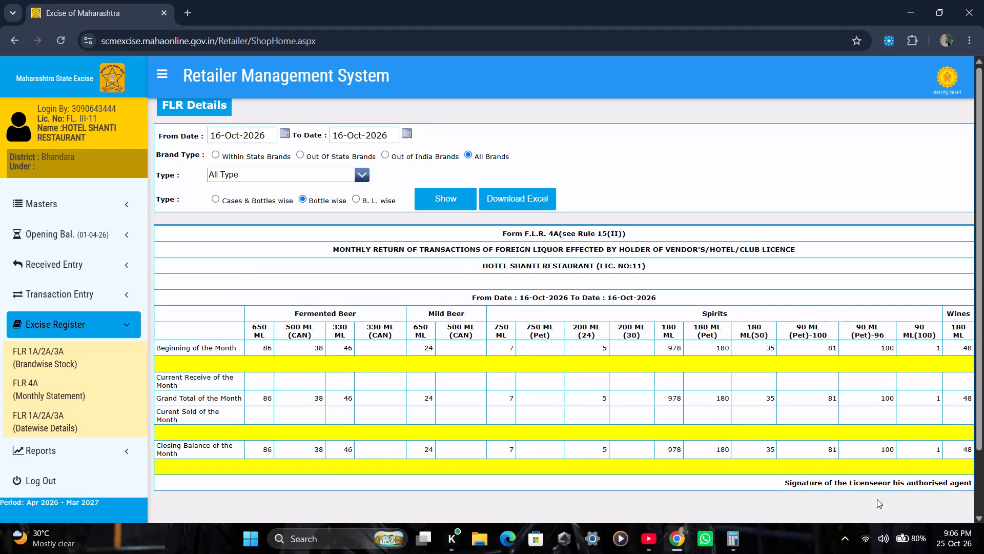
In Calculator, calculate 611 + 540 for comparison with the 180 ML and 200 ML closing stock of 16-Oct-2026 and clear the result.
left_click(739, 535)
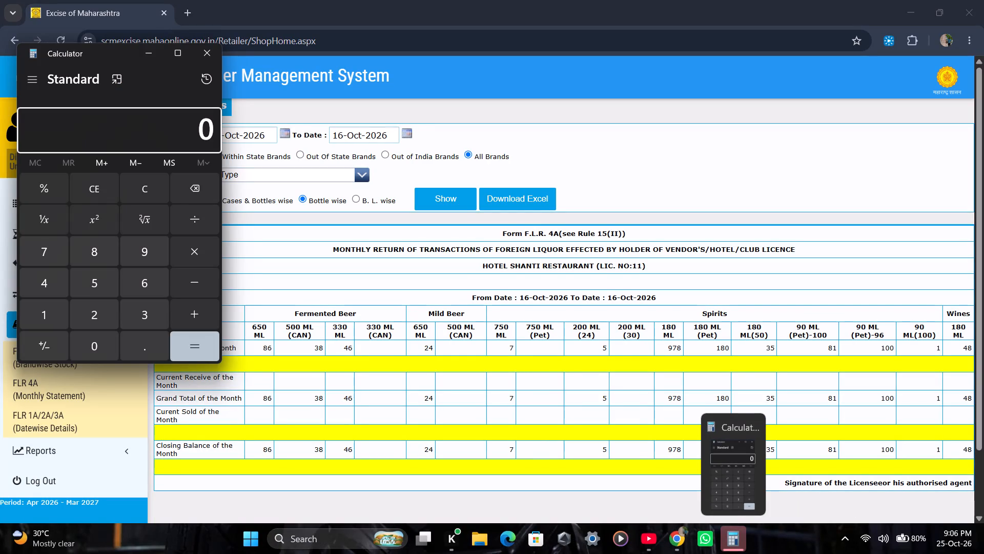
type("611")
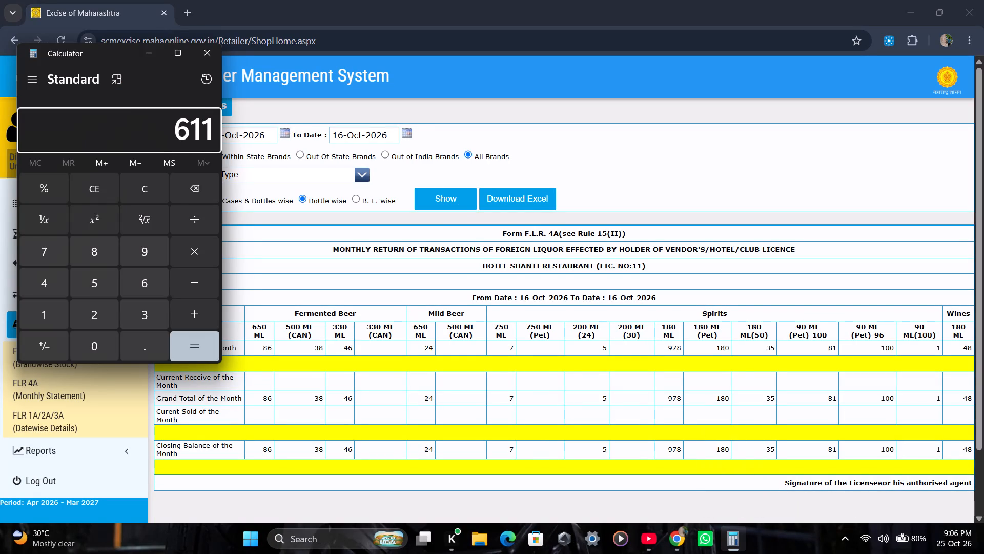
type("+540")
key("Return")
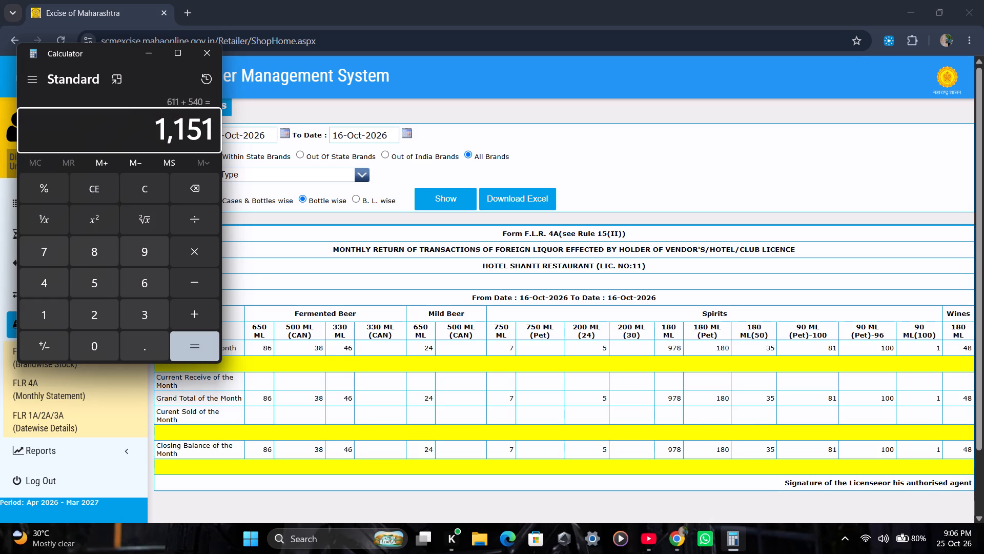
key("Escape")
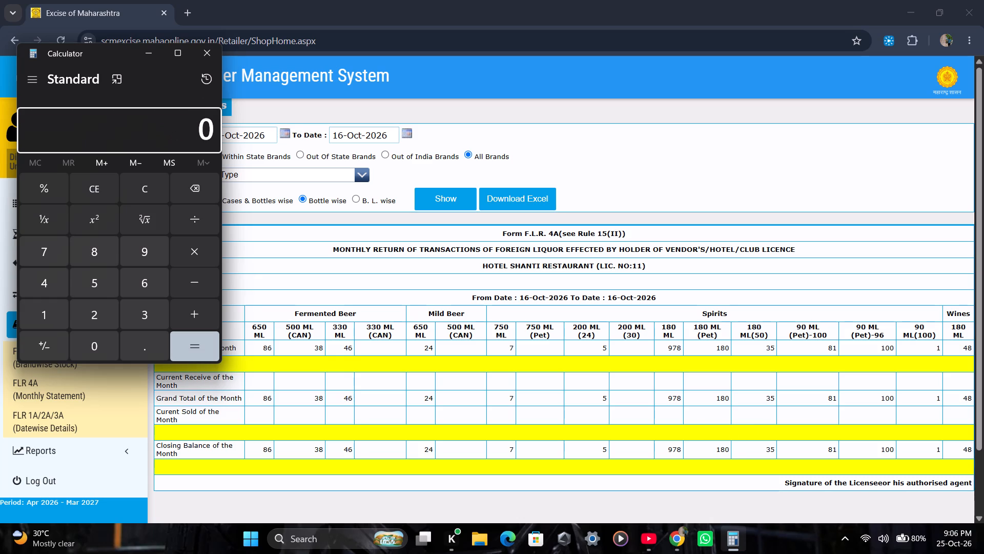
Total the 180 ML and 200 ML closing balances of 16-Oct-2026 as 978 + 180 + 35 + 5 and clear the result.
type("978")
type("+180+35")
type("+5")
key("Return")
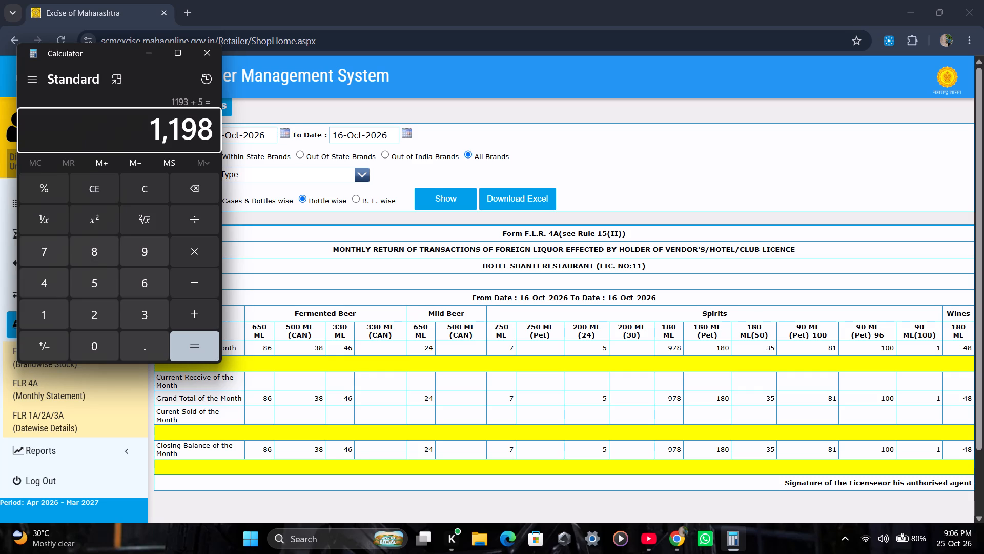
key("Escape")
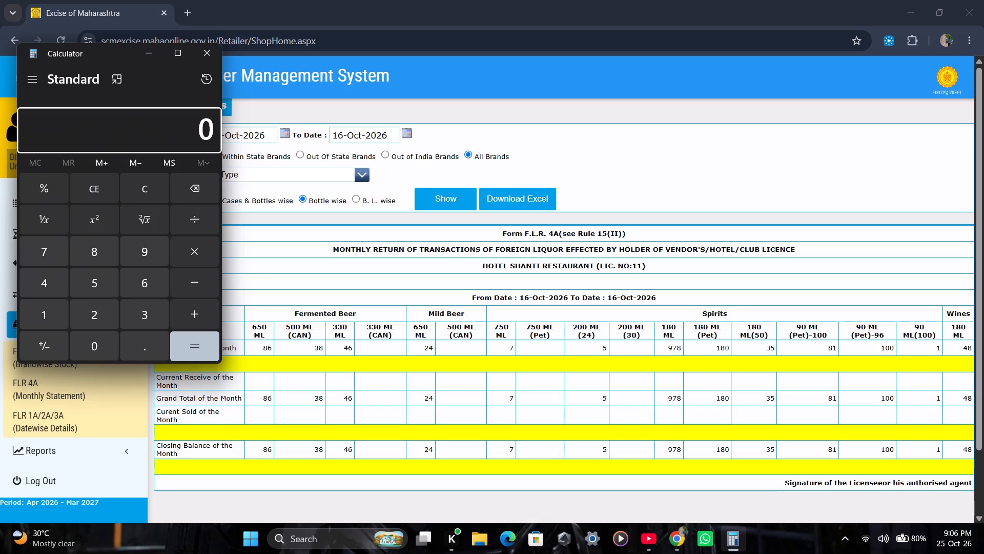
Recalculate 611 + 540 to recheck the comparison figure for 16-Oct-2026 and clear the result.
type("611")
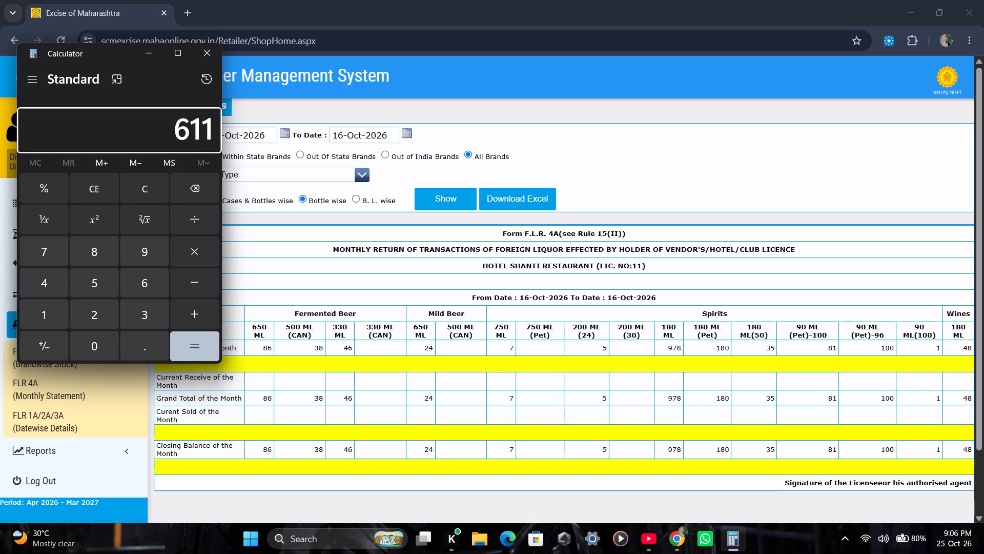
key("plus")
type("540")
key("Return")
key("Escape")
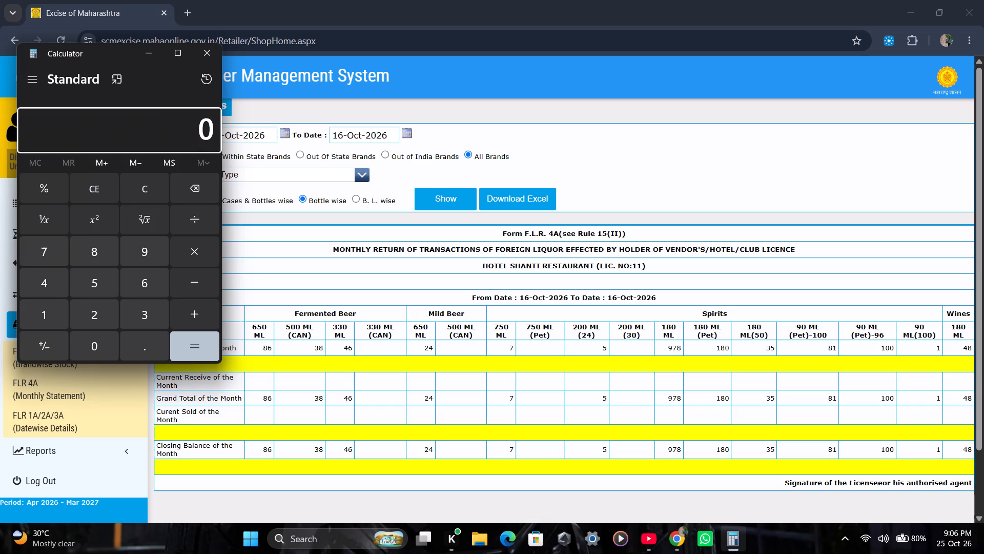
Recheck the 180 ML and 200 ML closing total of 16-Oct-2026 as 978 + 180 + 35 + 5 and clear the result.
type("978")
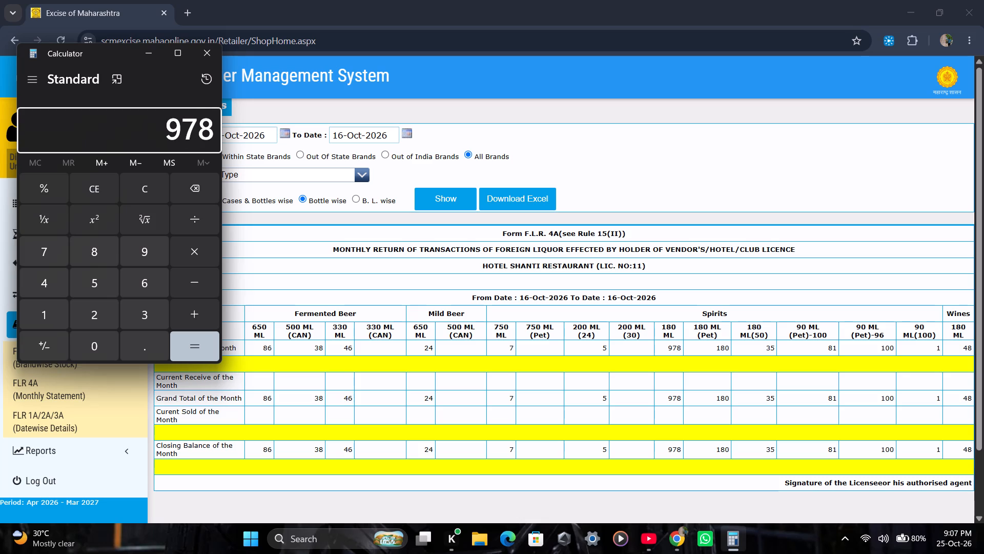
type("+180+35+")
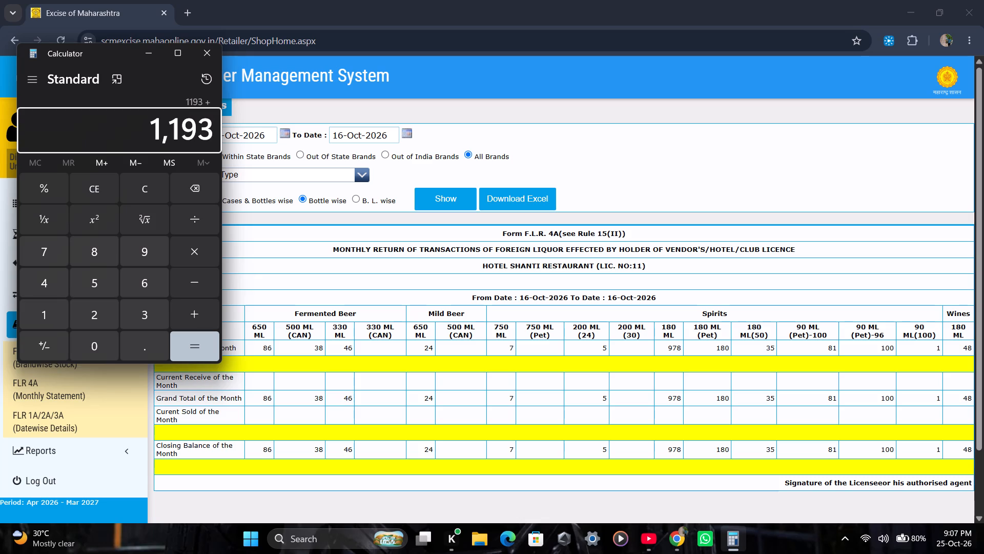
key("5")
key("Return")
key("Escape")
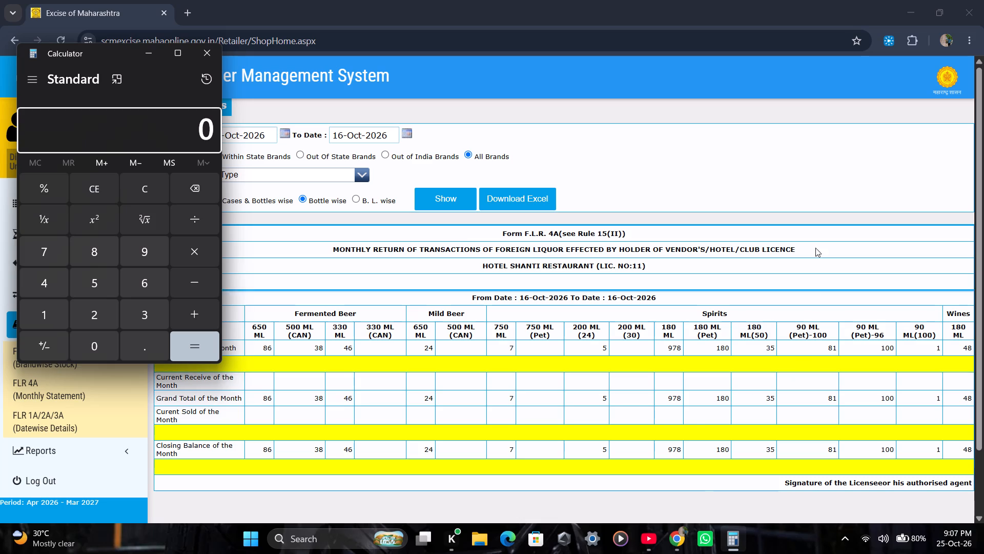
Return to Calculator, calculate 48 + 540 + 611 for comparison with the 16-Oct-2026 closing stock and clear the result.
left_click(740, 142)
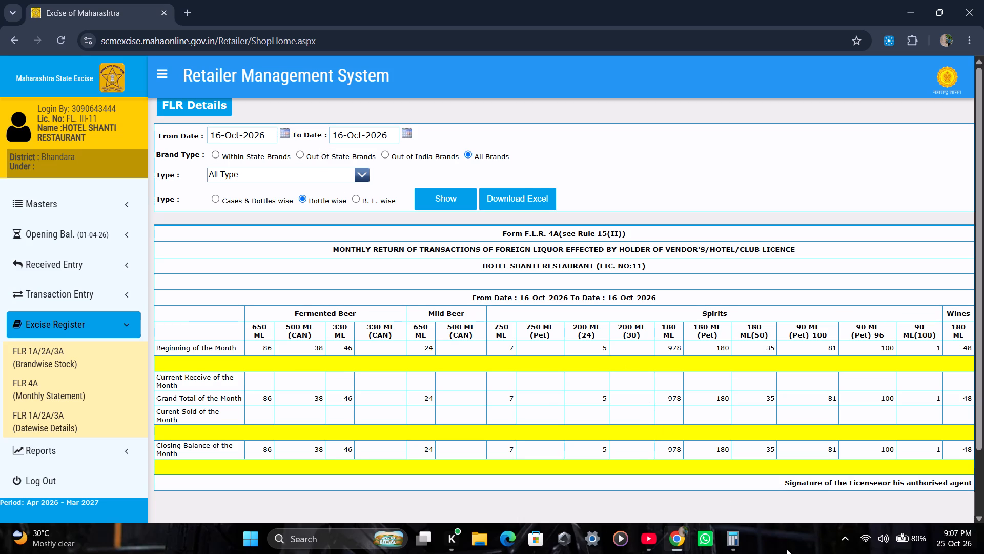
left_click(734, 537)
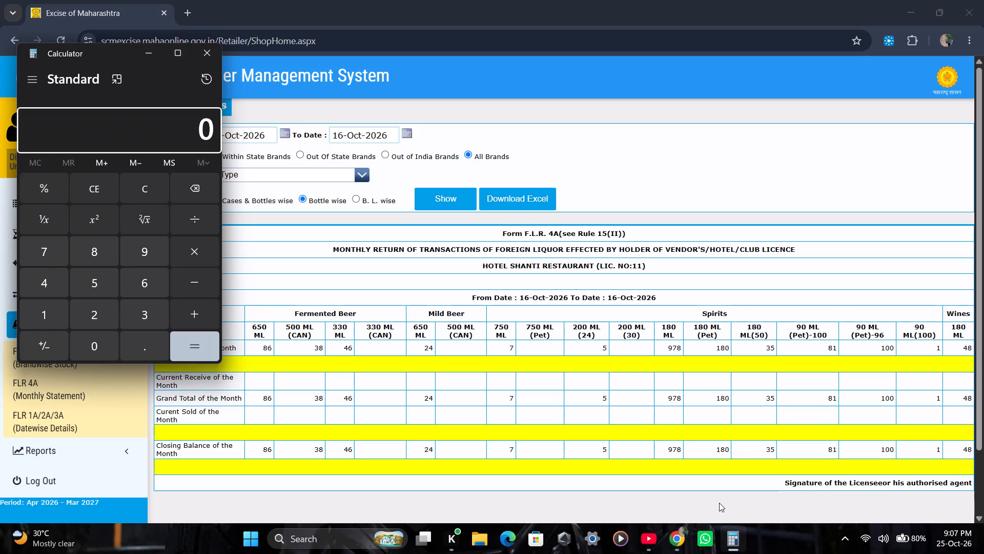
type("48")
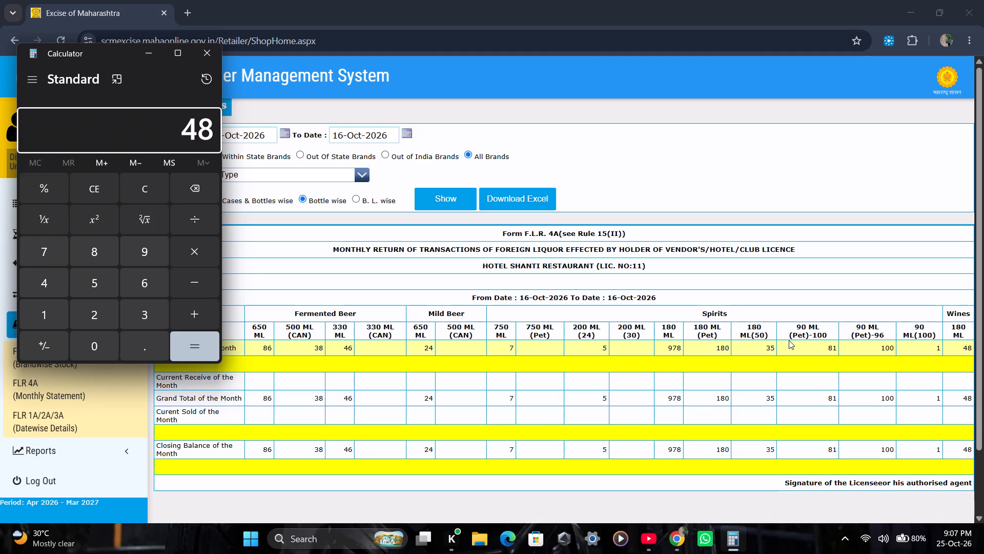
key("plus")
type("540")
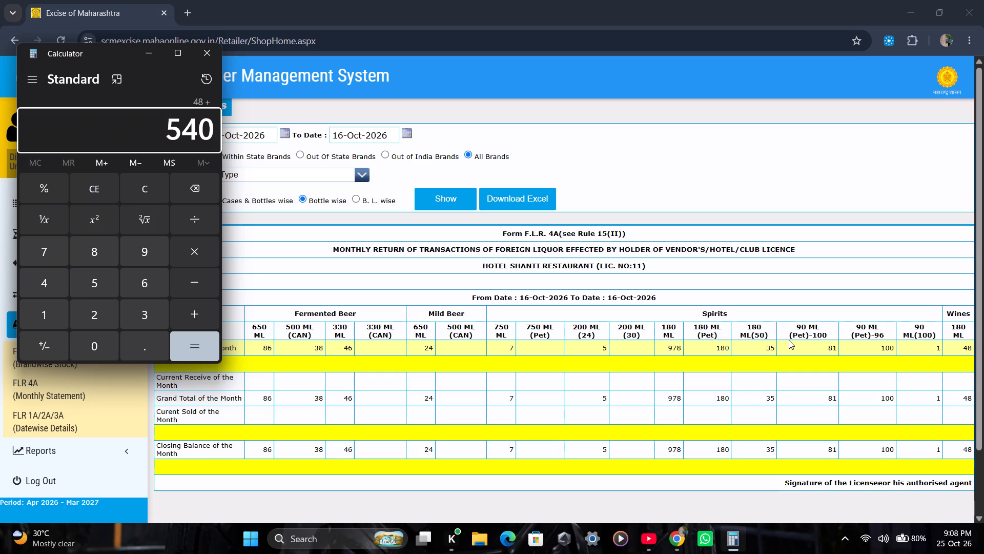
key("plus")
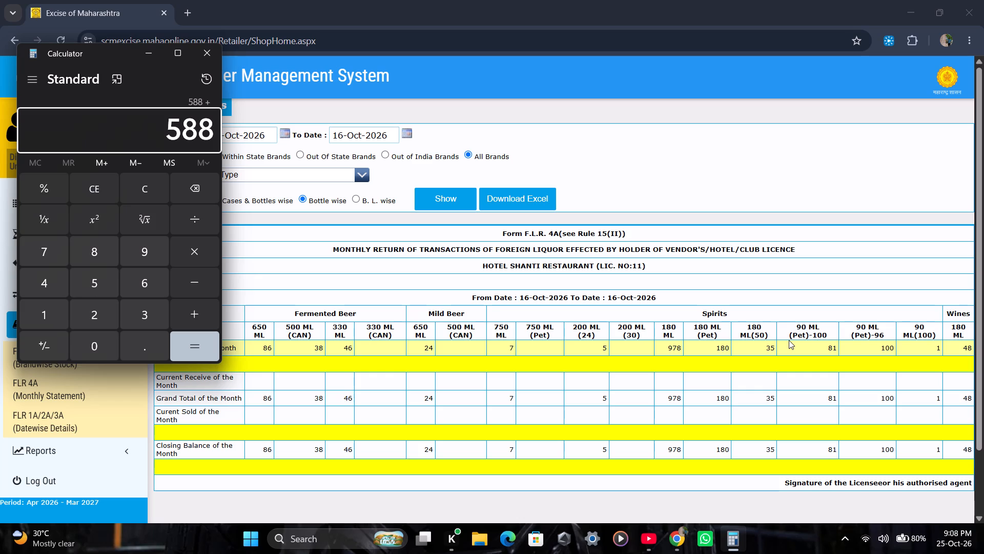
type("611")
key("Return")
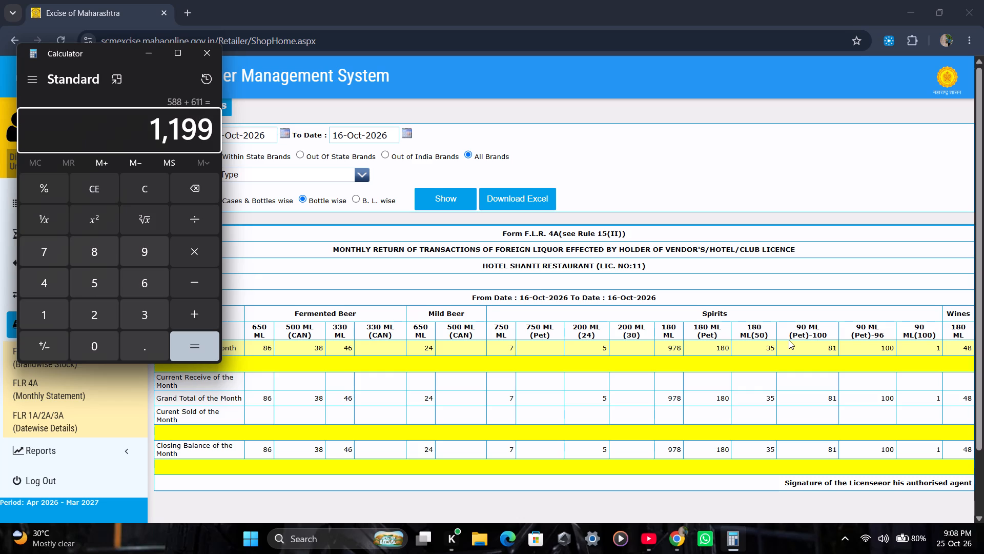
key("Escape")
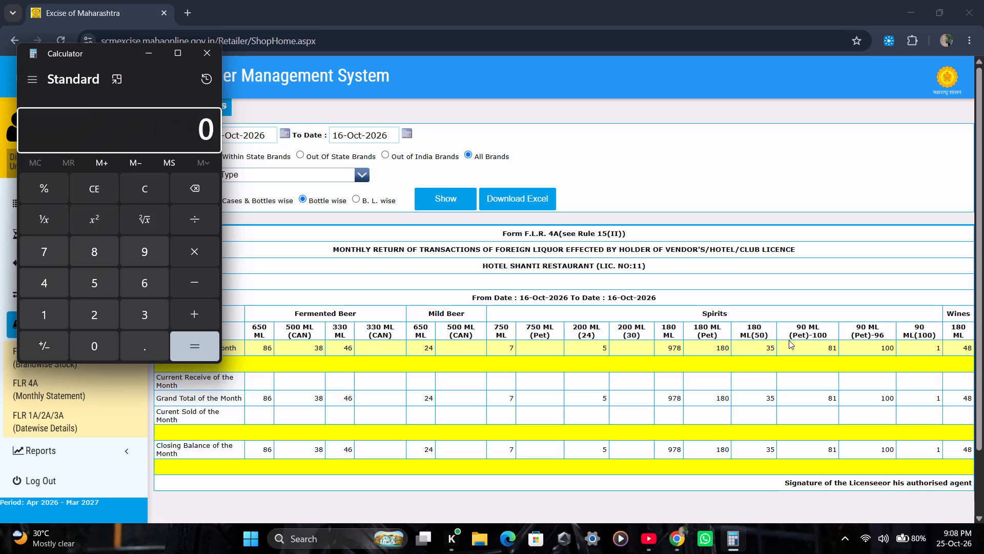
Recalculate 611 + 540 + 48 as the comparison figure for the 16-Oct-2026 closing stock and clear the result.
type("611+")
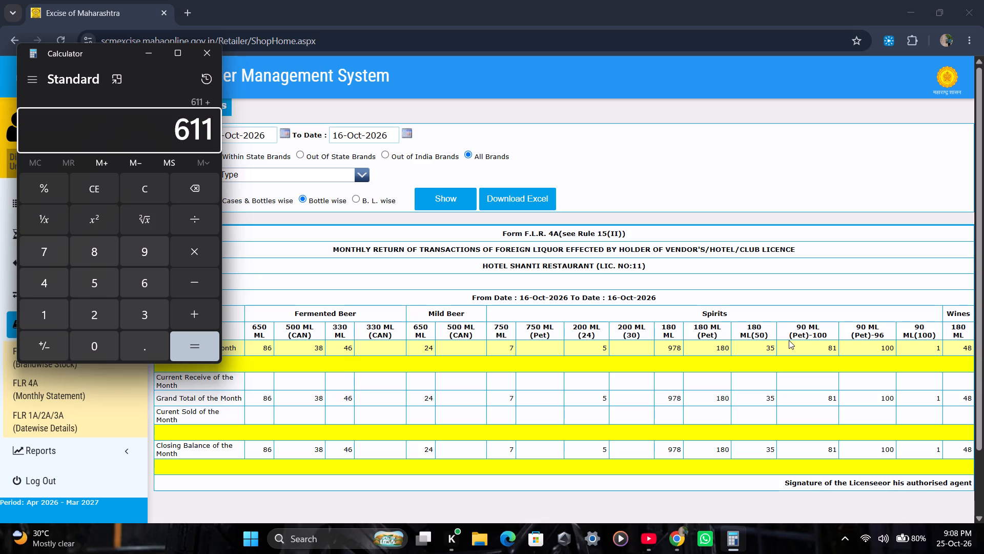
type("540+")
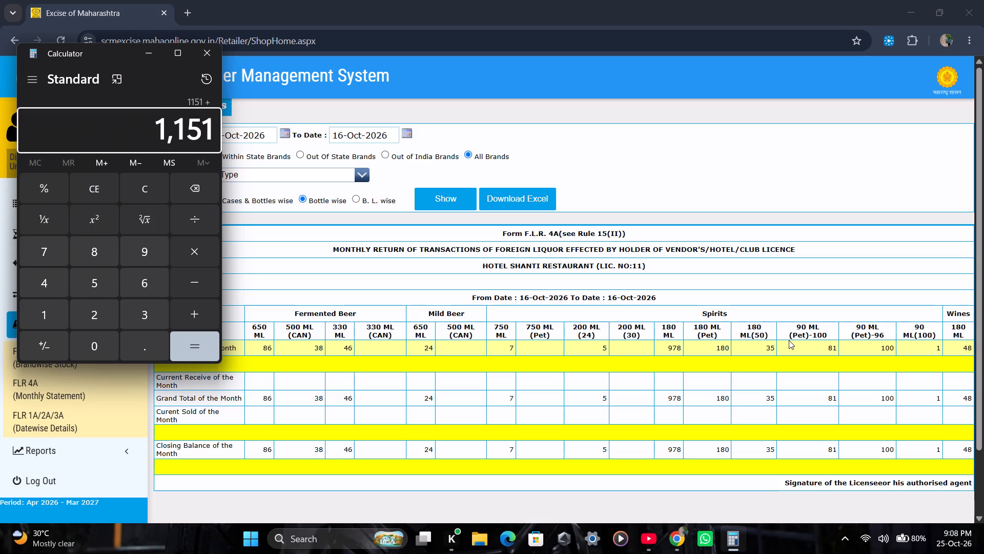
type("48")
key("Return")
key("Escape")
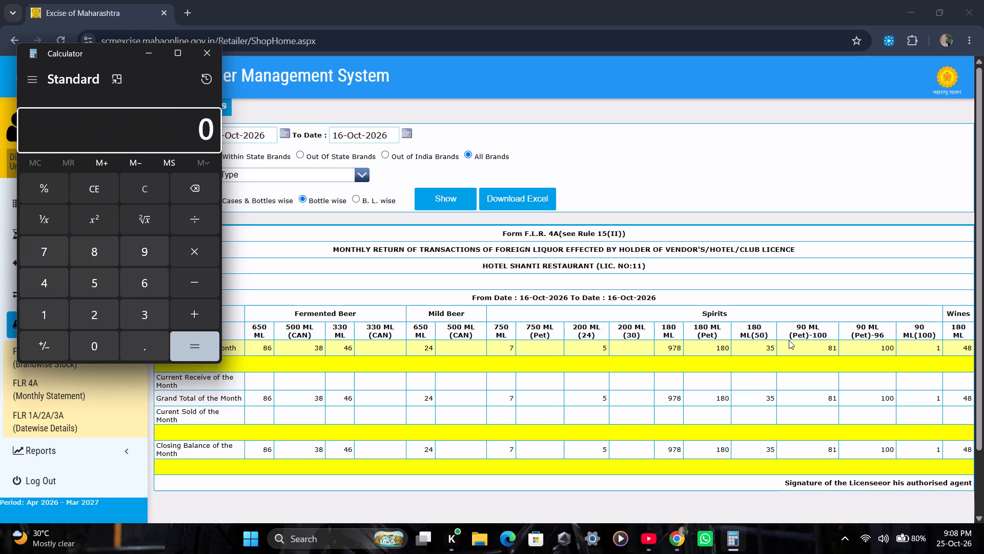
Recheck the 180 ML and 200 ML closing total of 16-Oct-2026 as 978 + 180 + 35 + 5 and clear the result.
key("9")
type("78")
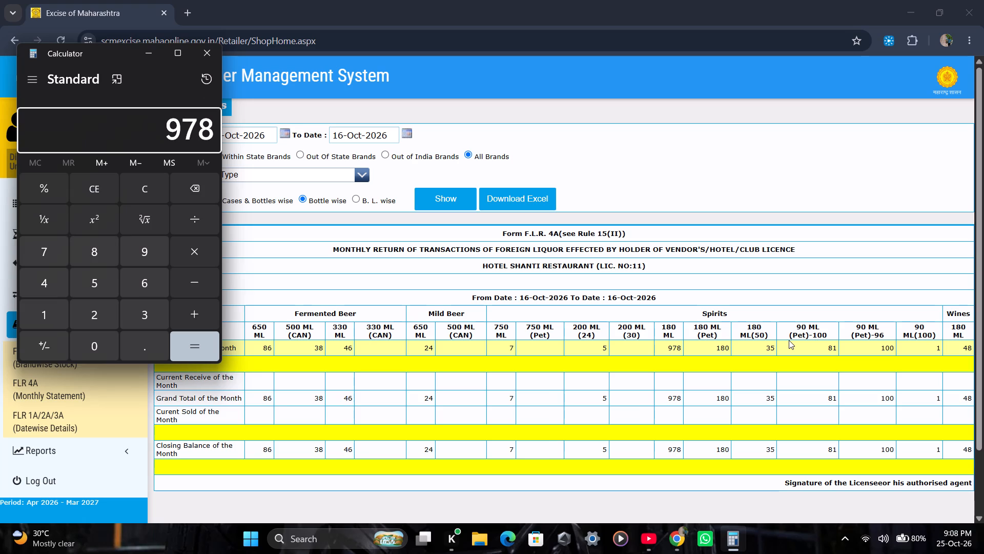
type("+180")
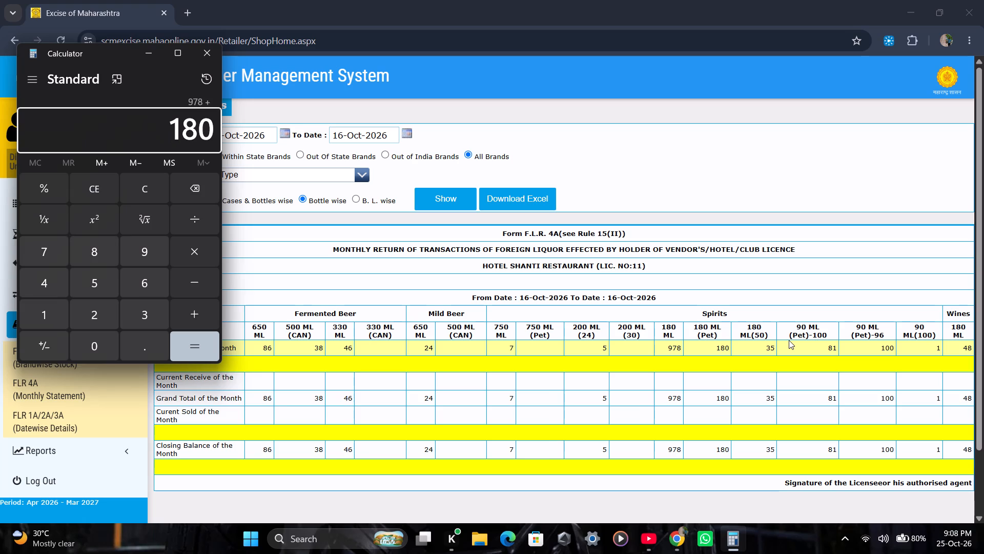
type("+35")
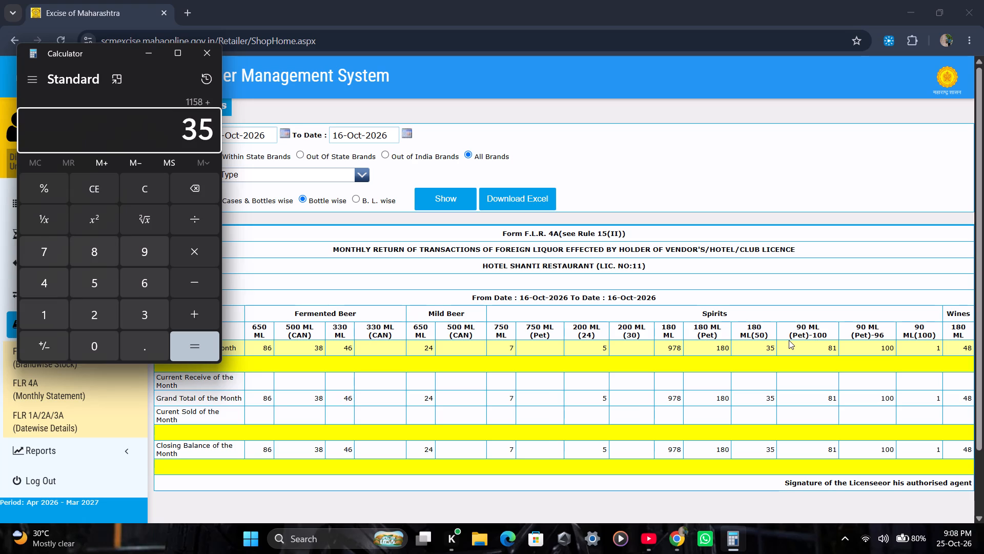
type("+5")
key("Return")
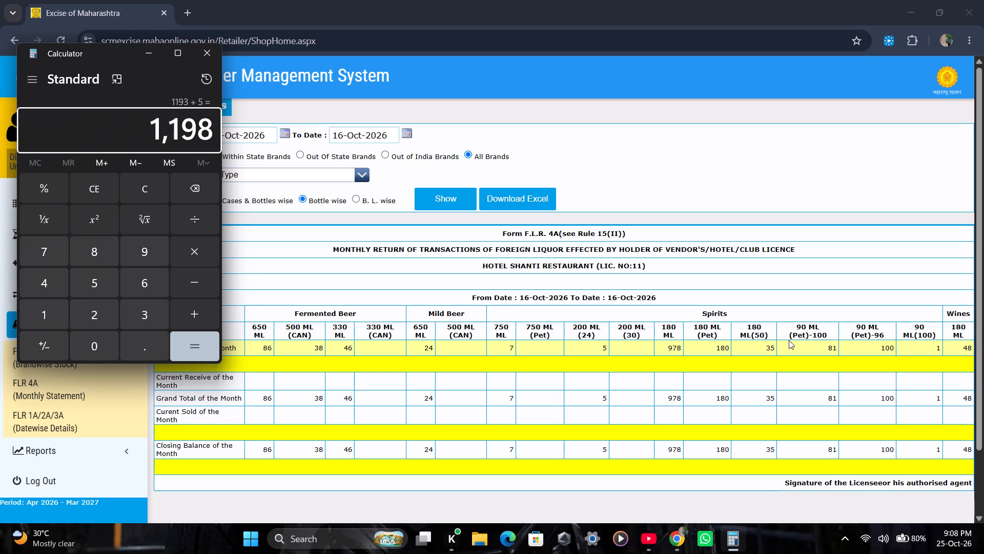
key("Escape")
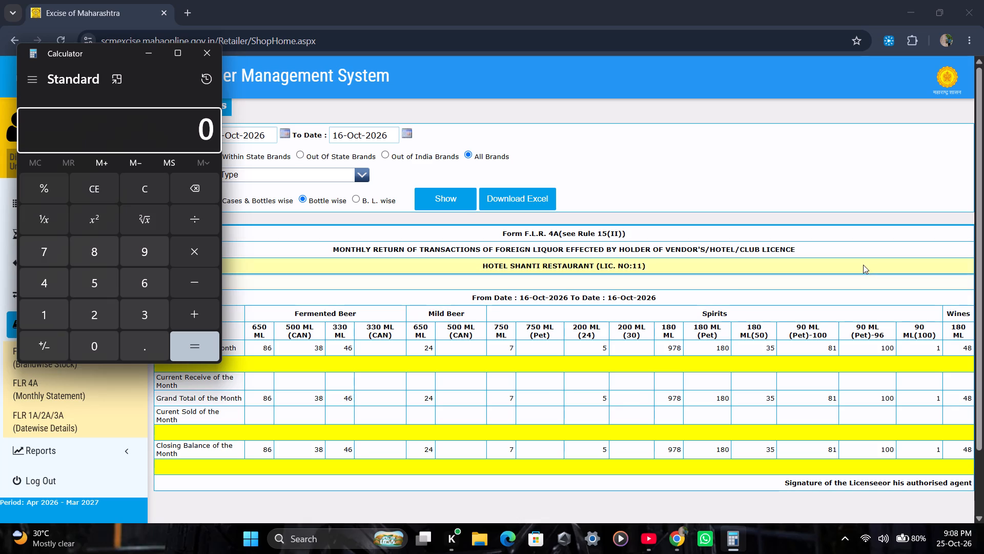
Total the 90 ML closing balances of 16-Oct-2026 as 81 + 100 + 1 and clear the result.
type("81+100")
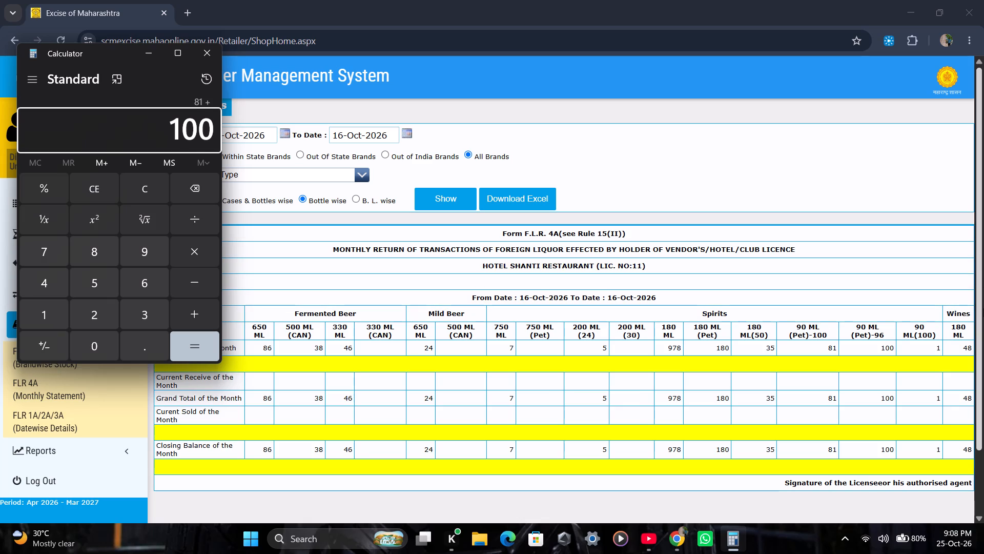
type("+1")
key("Return")
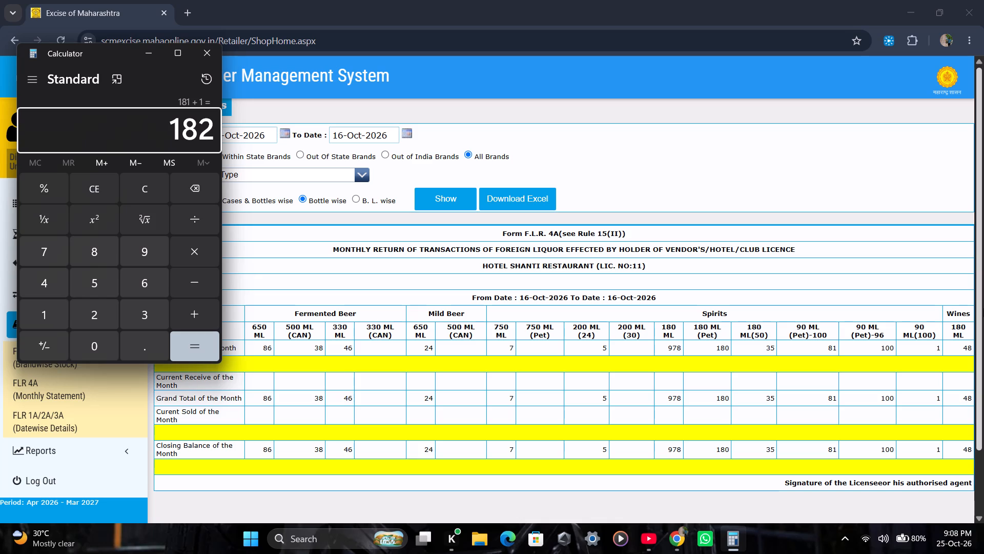
key("Escape")
Calculate 150 + 32 for comparison with the 90 ML closing total, clear the result and close Calculator.
type("15")
type("0+")
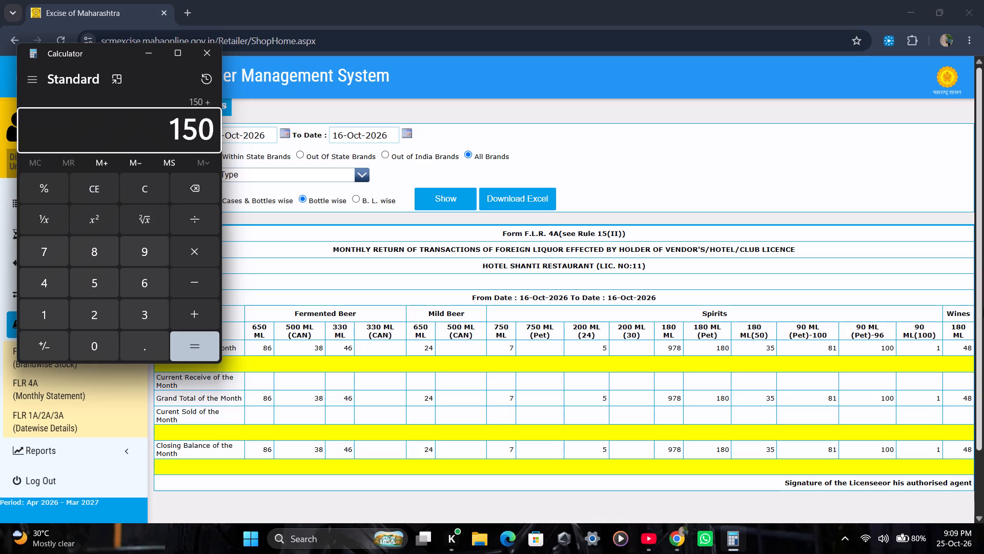
type("32")
key("Return")
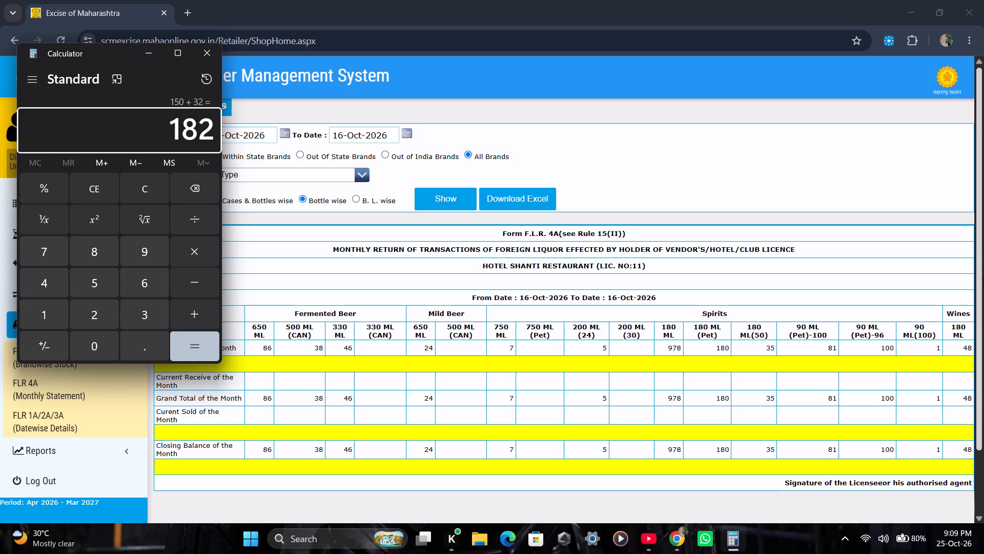
key("Escape")
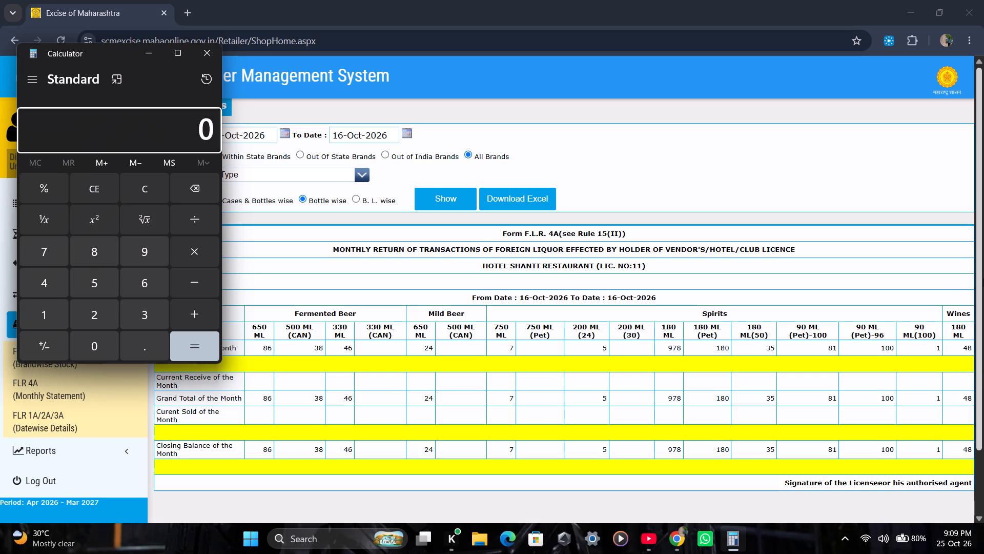
left_click(205, 60)
Open the daily sales entries and search for records dated from 16-Oct-2026 to 16-Oct-2026.
left_click(106, 289)
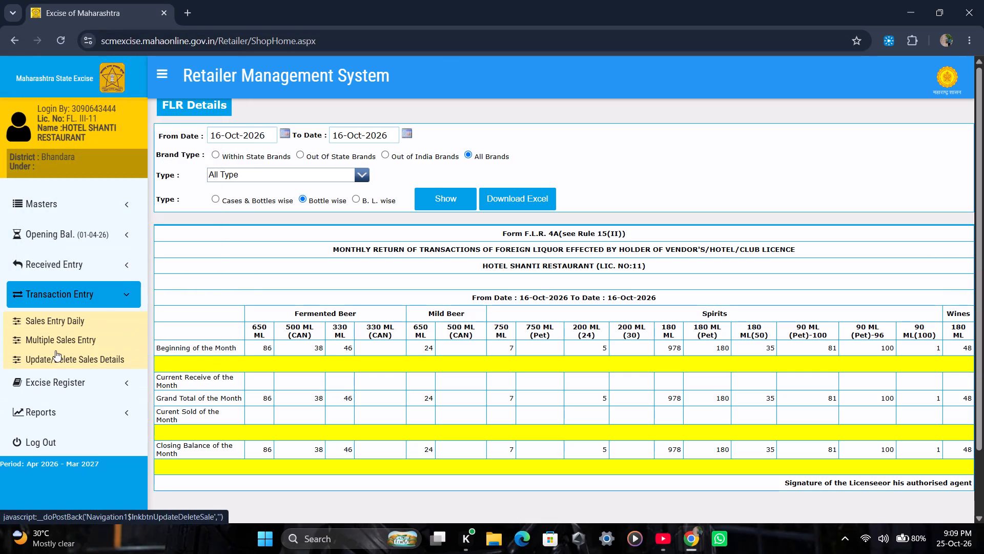
left_click(60, 323)
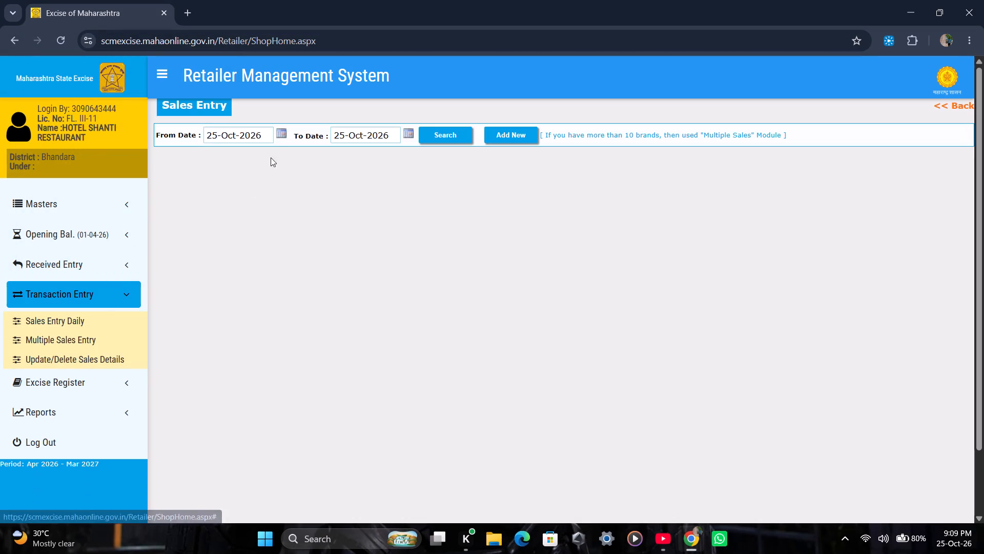
left_click(283, 134)
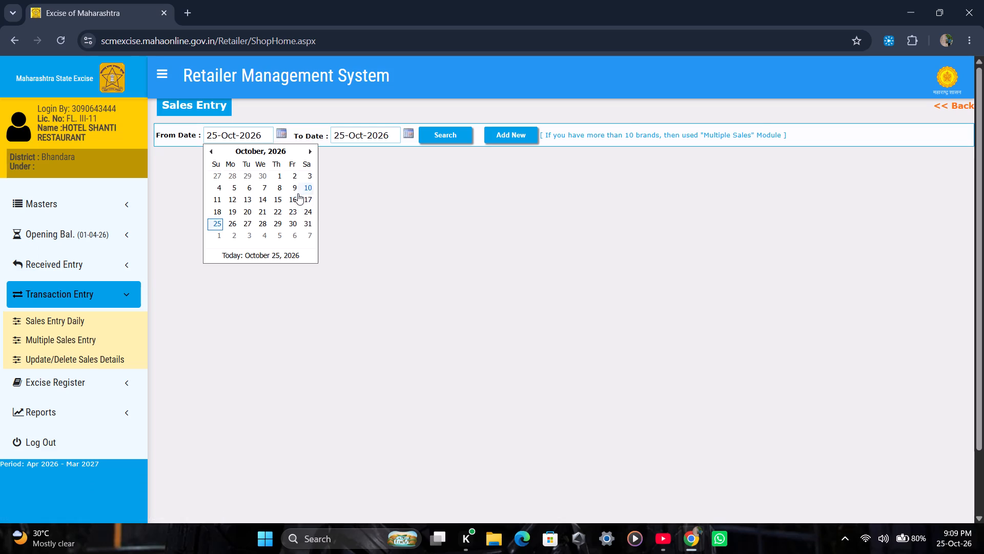
left_click(294, 202)
left_click(409, 136)
left_click(416, 204)
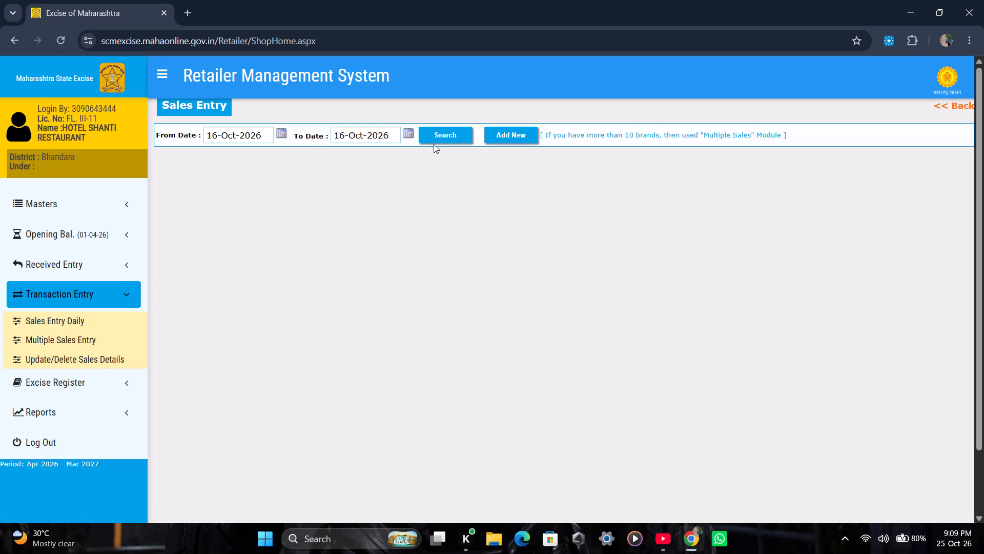
left_click(436, 137)
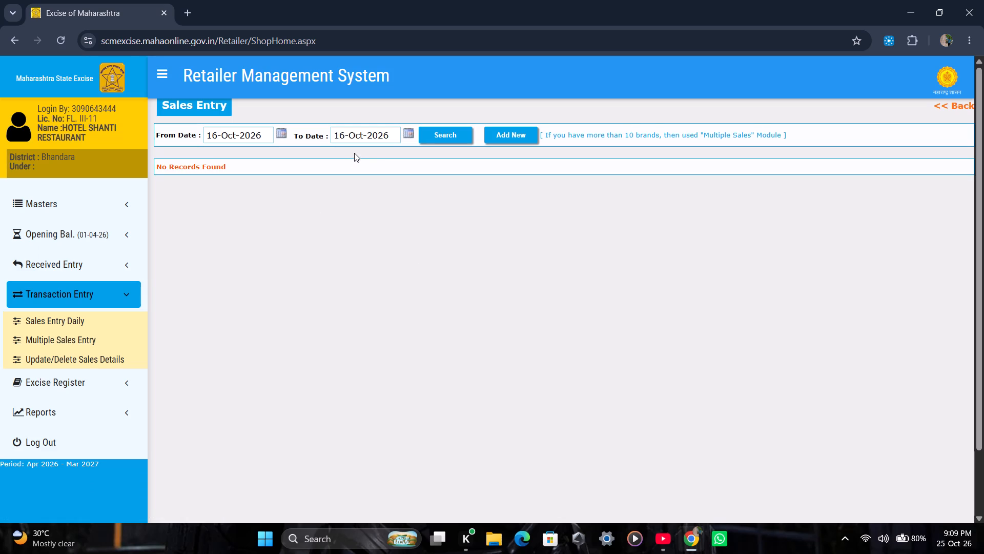
left_click(435, 132)
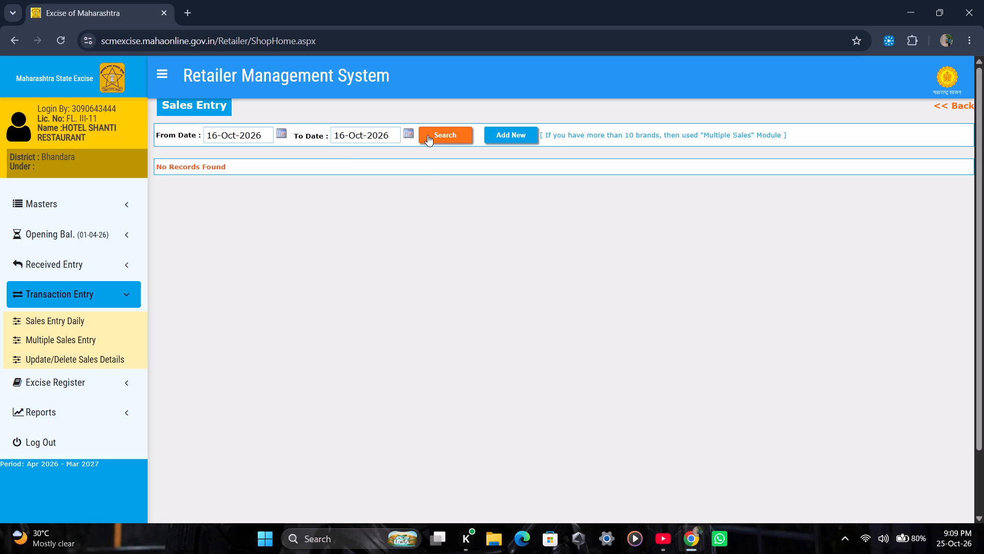
Reopen the daily sales entry page and choose a From Date from the calendar for another record search.
left_click(67, 320)
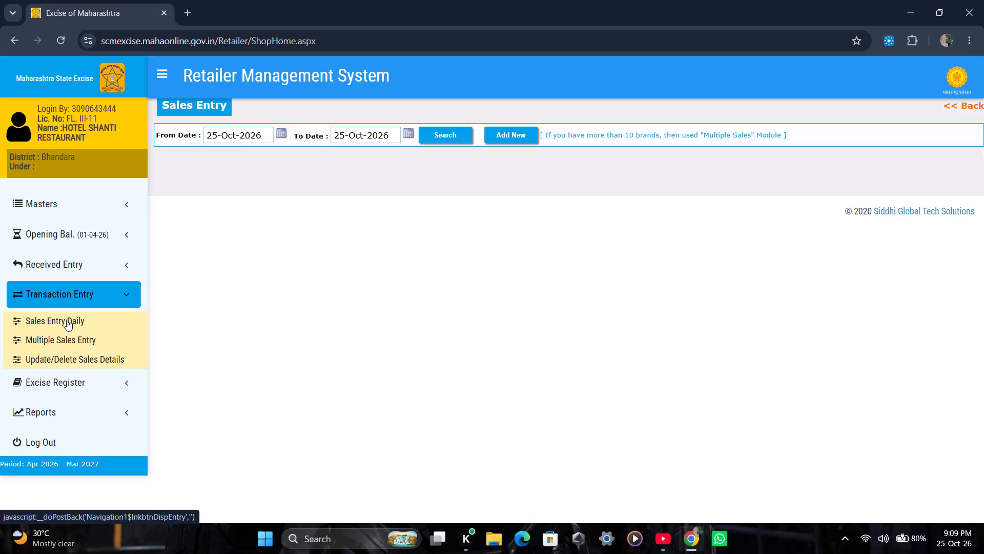
double_click(67, 320)
left_click(63, 290)
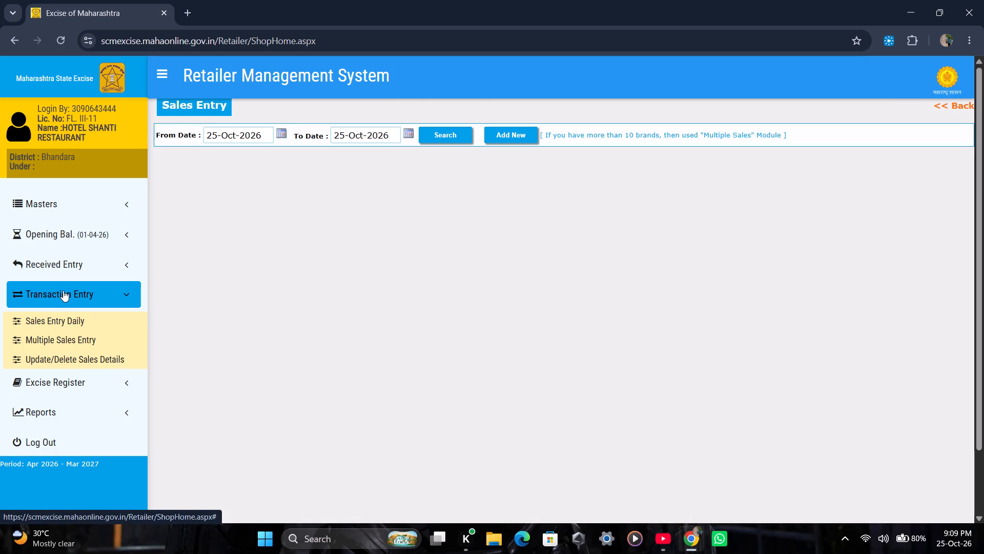
left_click(63, 291)
left_click(63, 316)
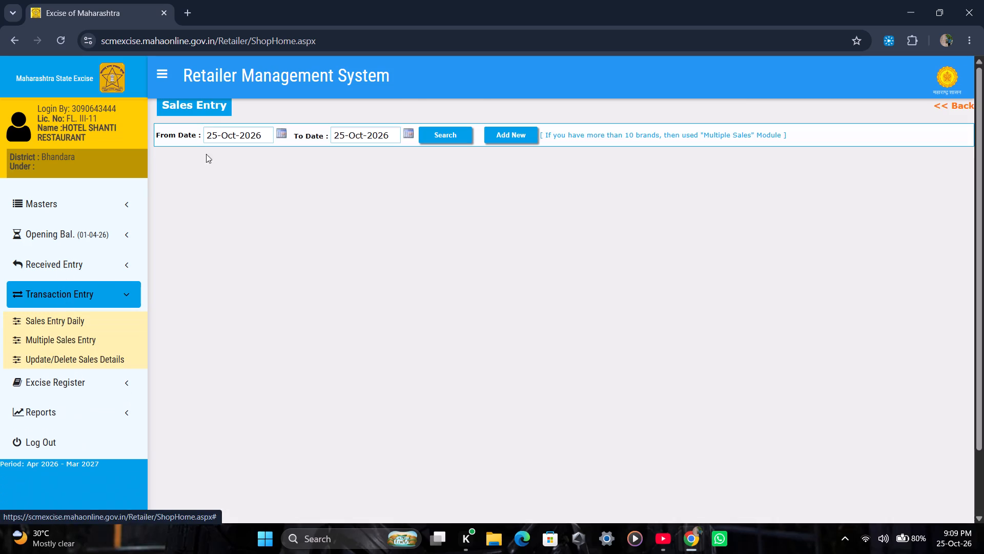
left_click(280, 132)
left_click(286, 199)
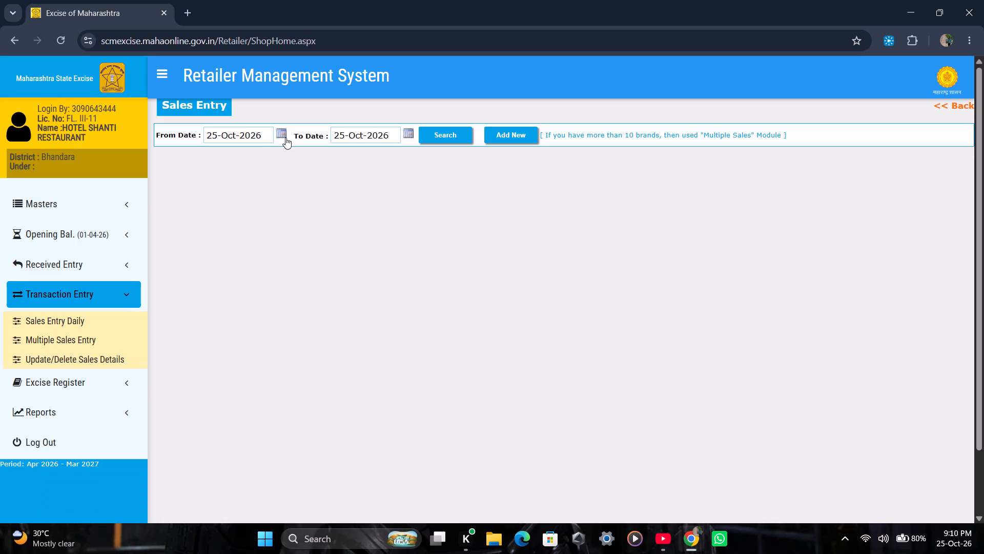
Search the sales entries again with both the From Date and the To Date set to 16-Oct-2026.
left_click(285, 137)
left_click(297, 195)
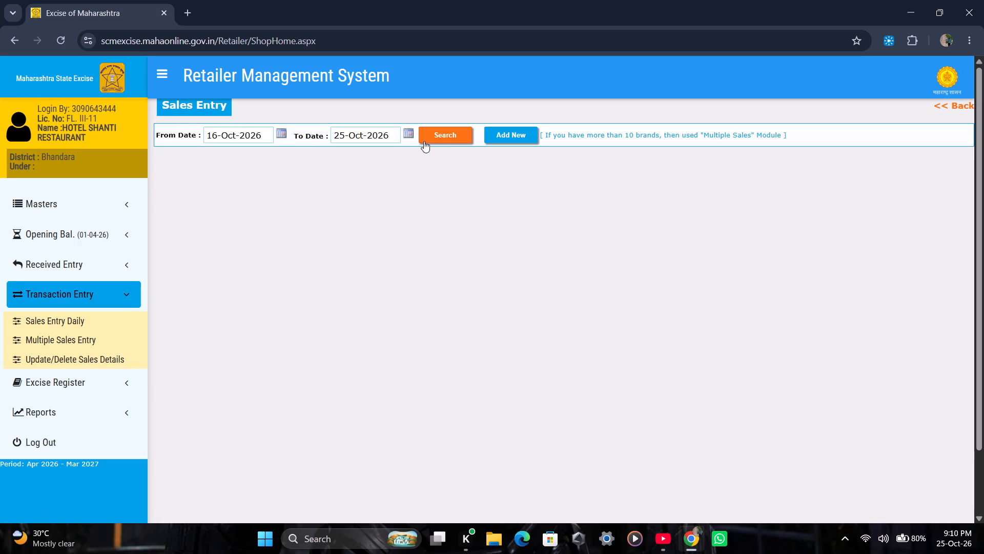
left_click(402, 134)
left_click(407, 133)
left_click(420, 202)
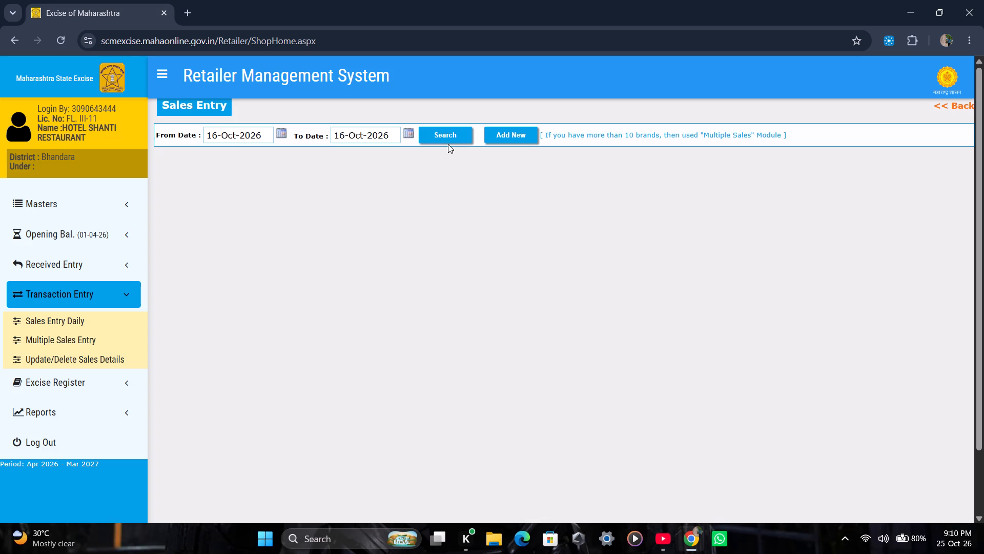
left_click(448, 140)
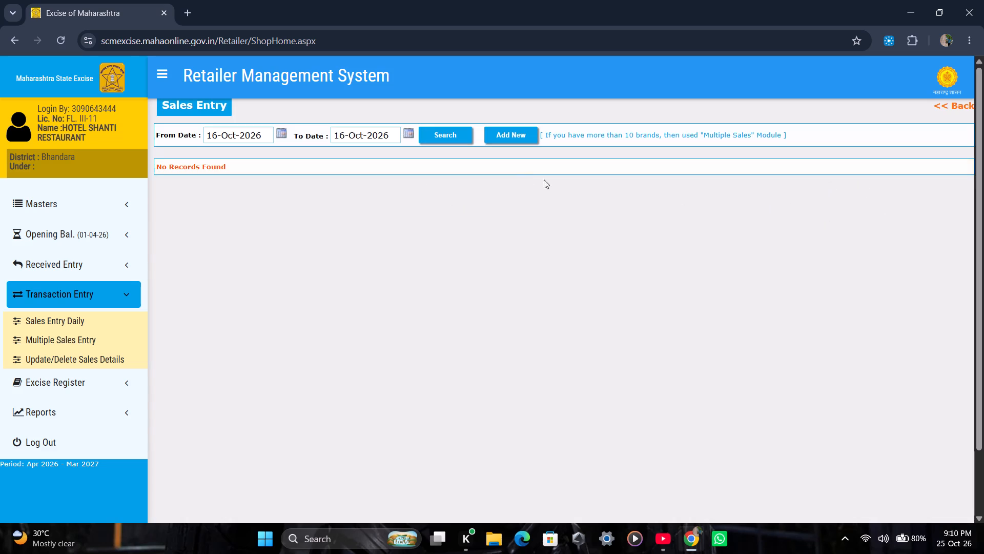
Search the daily sales entries from 01-Oct-2026 to 25-Oct-2026 and review the listed dates.
left_click(279, 132)
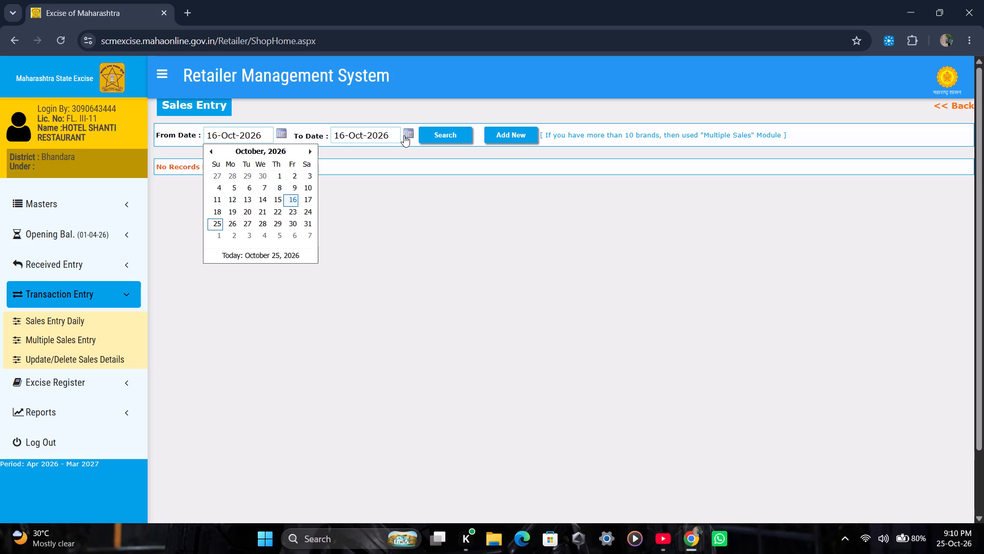
left_click(279, 173)
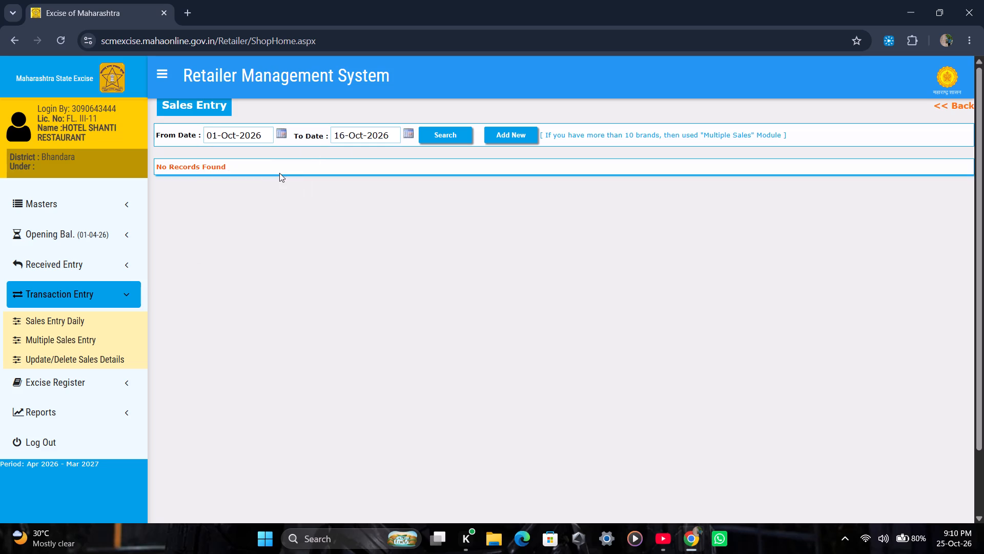
left_click(412, 137)
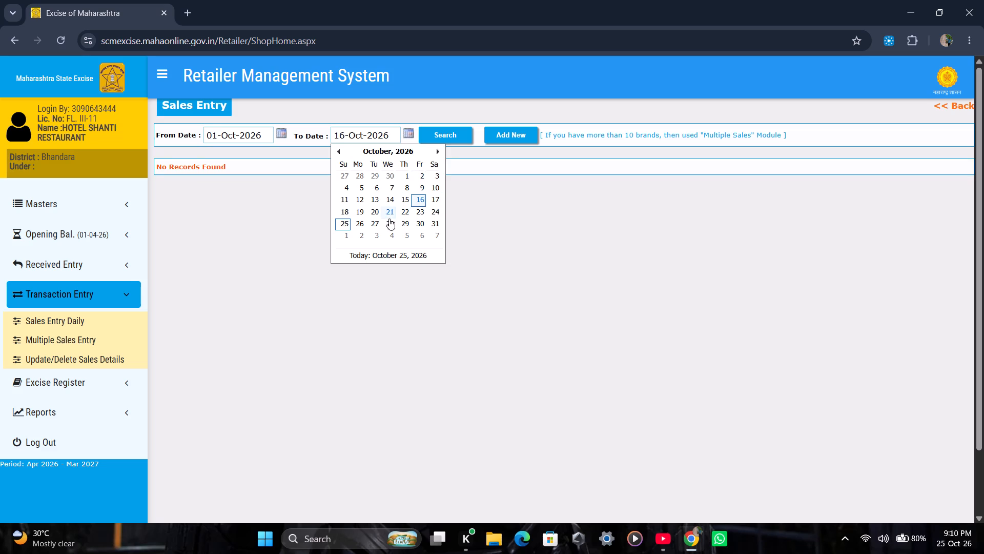
left_click(343, 224)
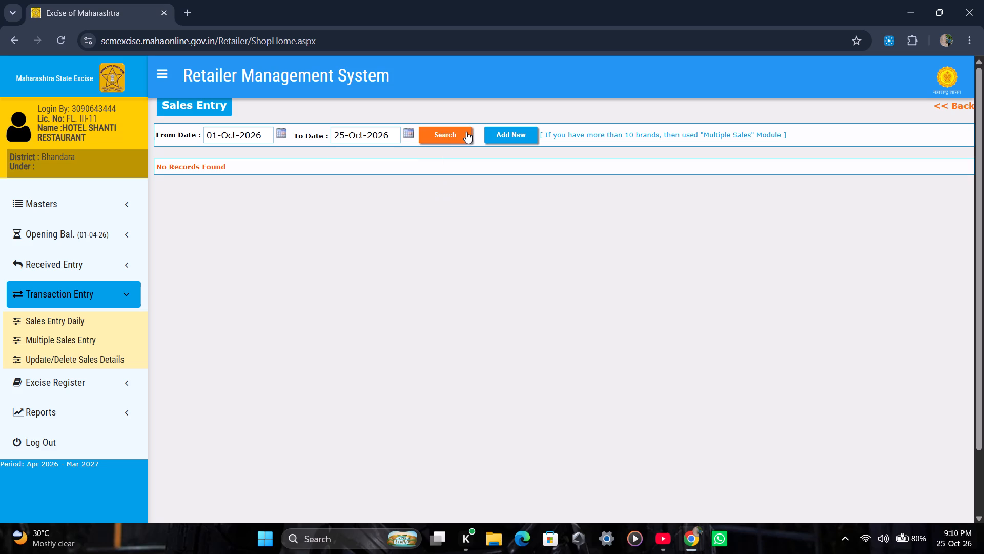
left_click(466, 132)
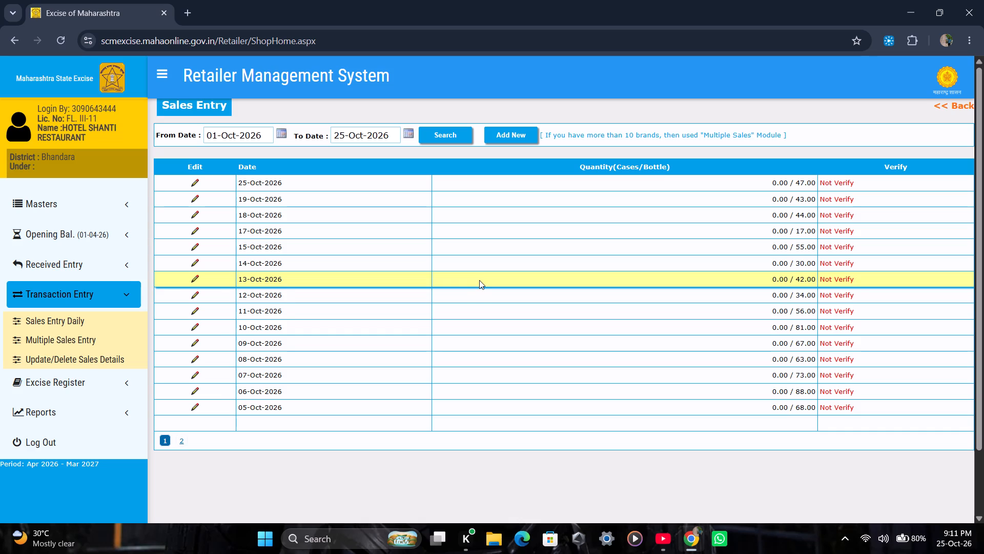
scroll(461, 293, "up", 1)
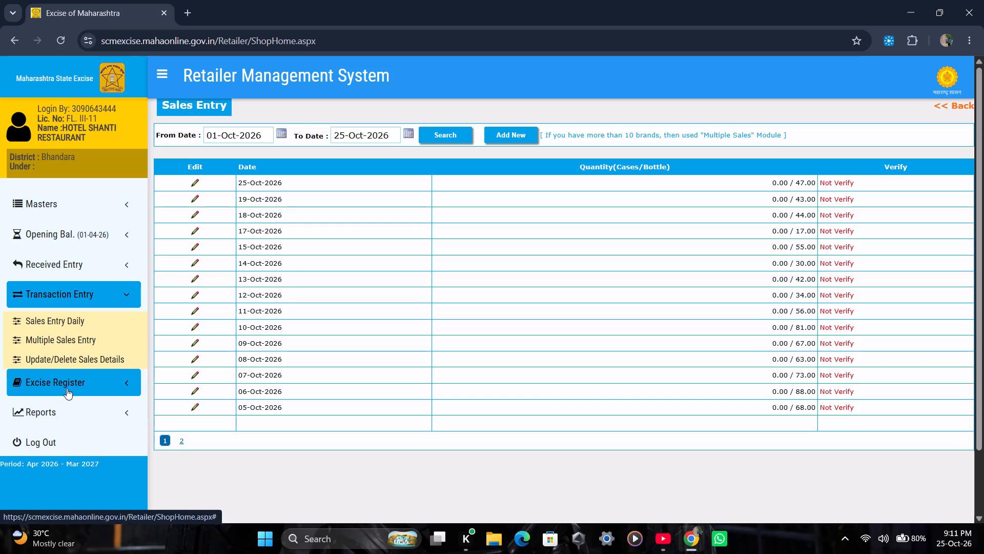
Show the bottle-wise FLR 4A monthly statement for all brands from 25-Oct-2026 to 25-Oct-2026.
left_click(67, 388)
left_click(61, 397)
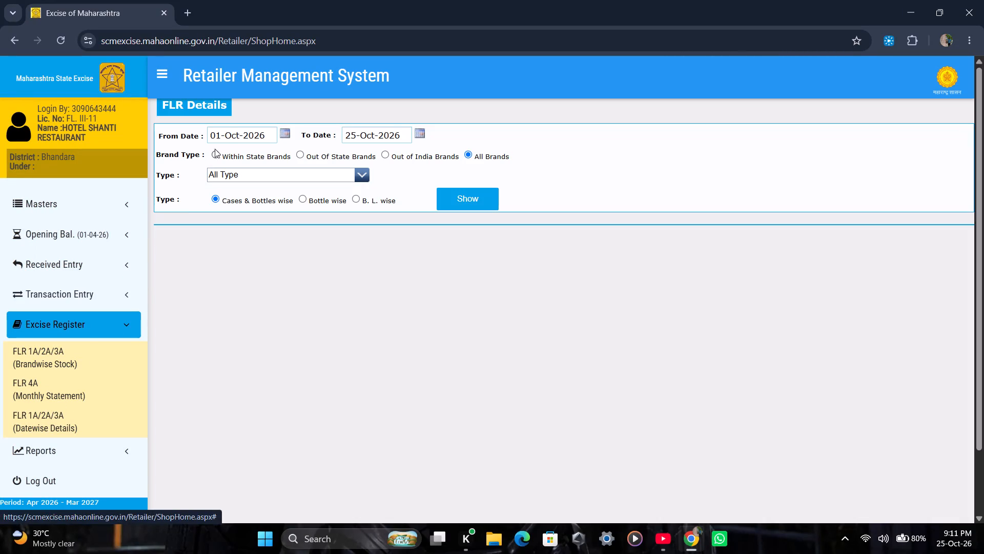
left_click(286, 138)
left_click(286, 136)
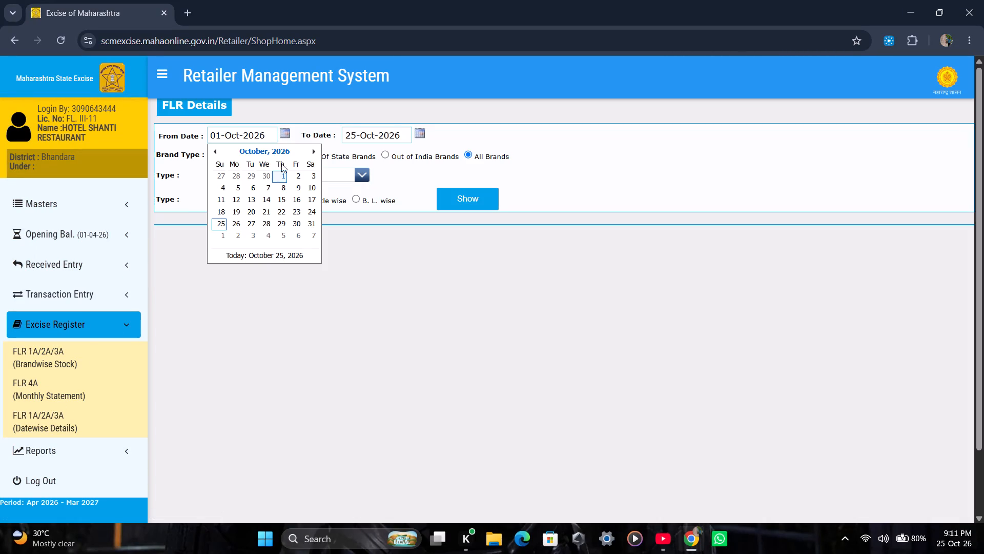
left_click(218, 225)
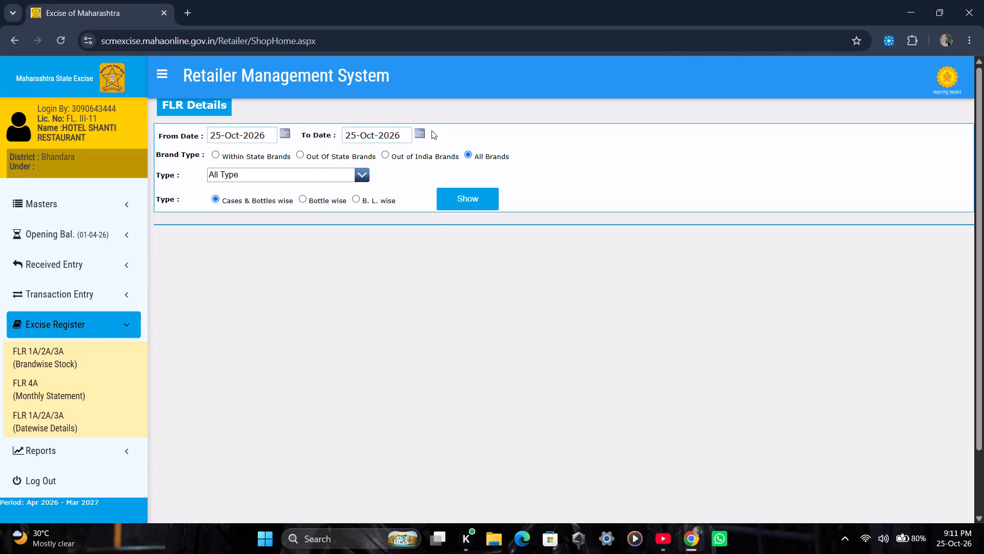
left_click(422, 134)
left_click(358, 223)
left_click(311, 202)
left_click(457, 204)
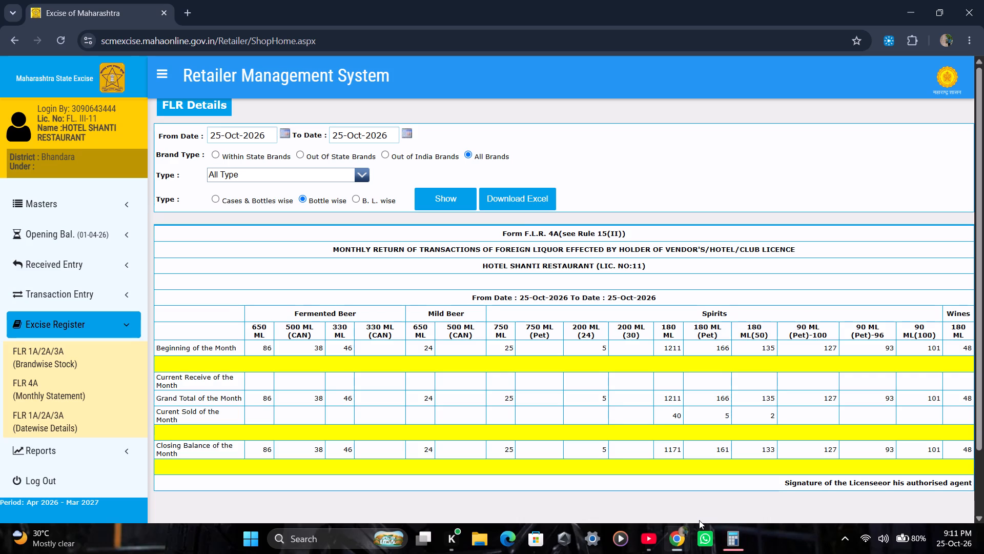
In Calculator, add 540 + 611 + 48 for comparison with the 180 ML closing stock, clear it, enter 1170, clear again and return to the statement.
left_click(733, 538)
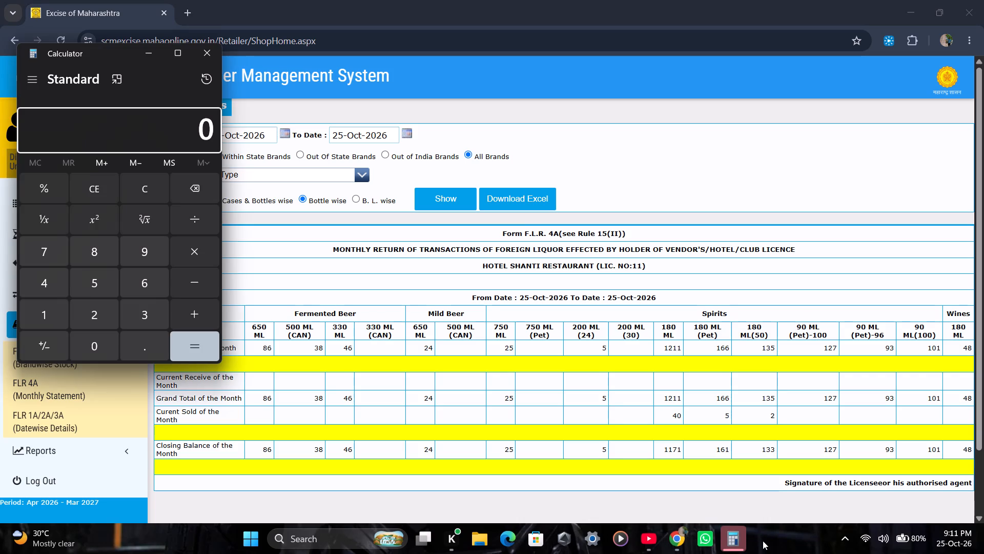
type("540")
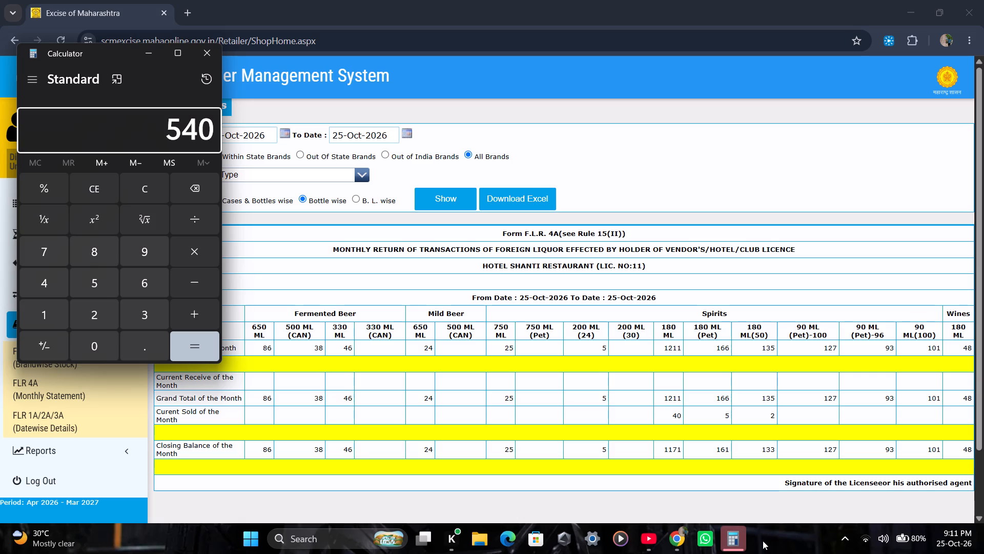
type("+611")
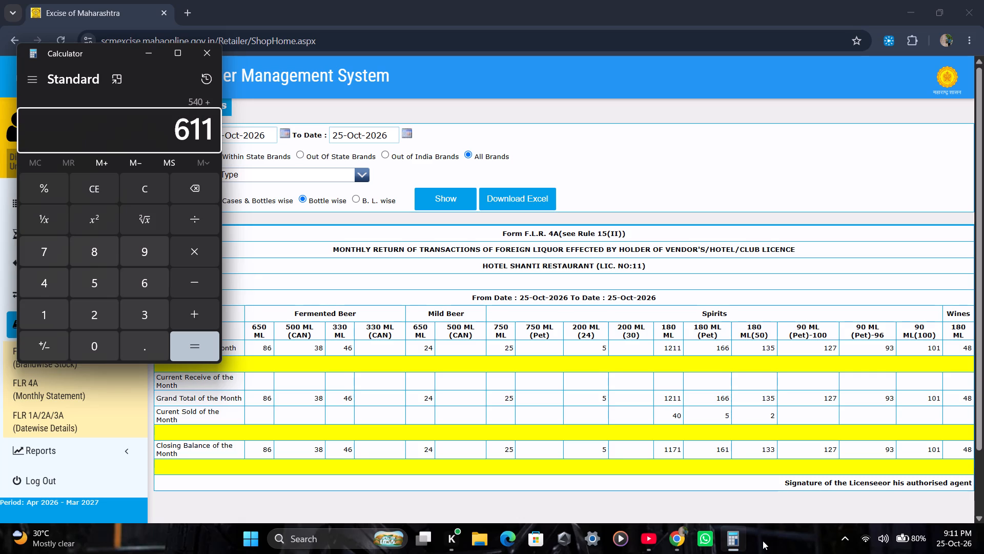
key("Return")
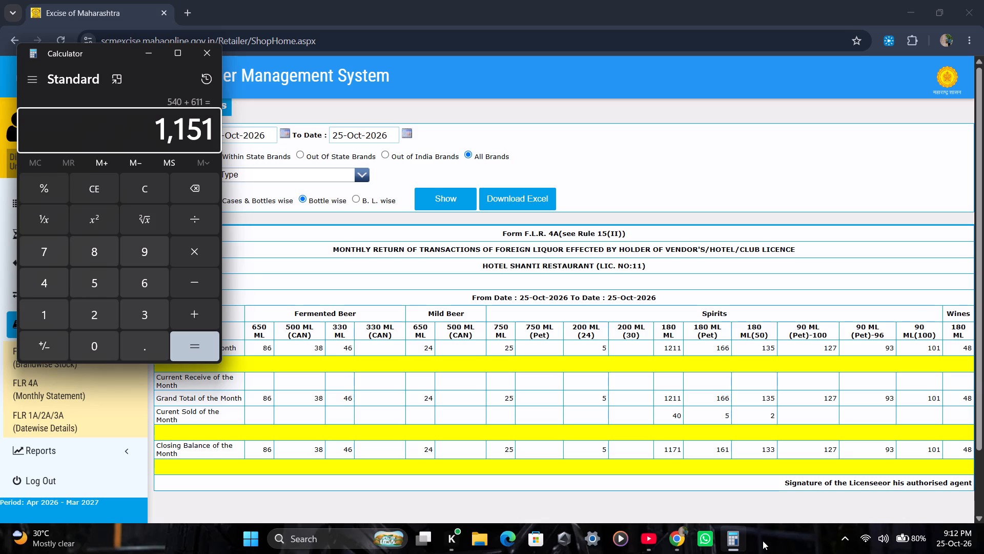
type("+48")
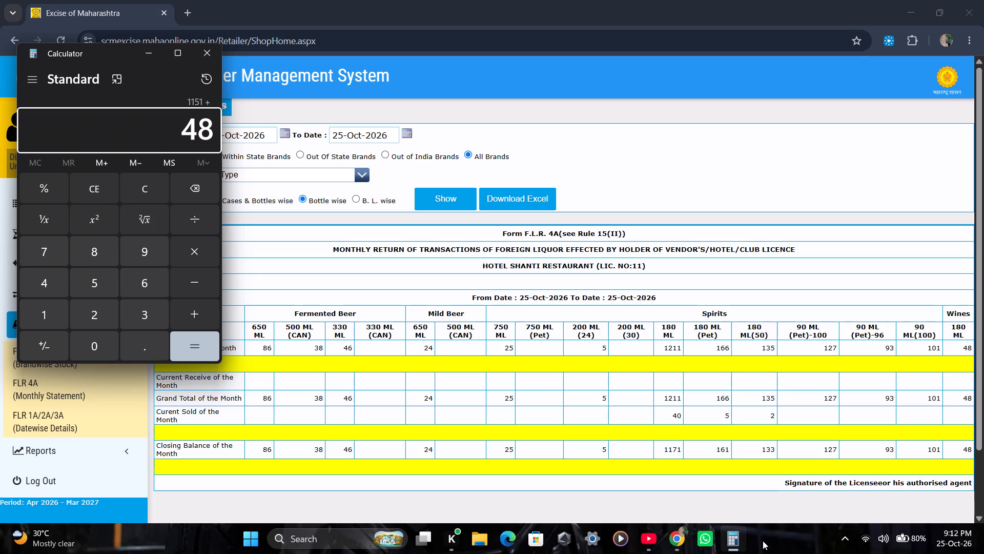
key("Return")
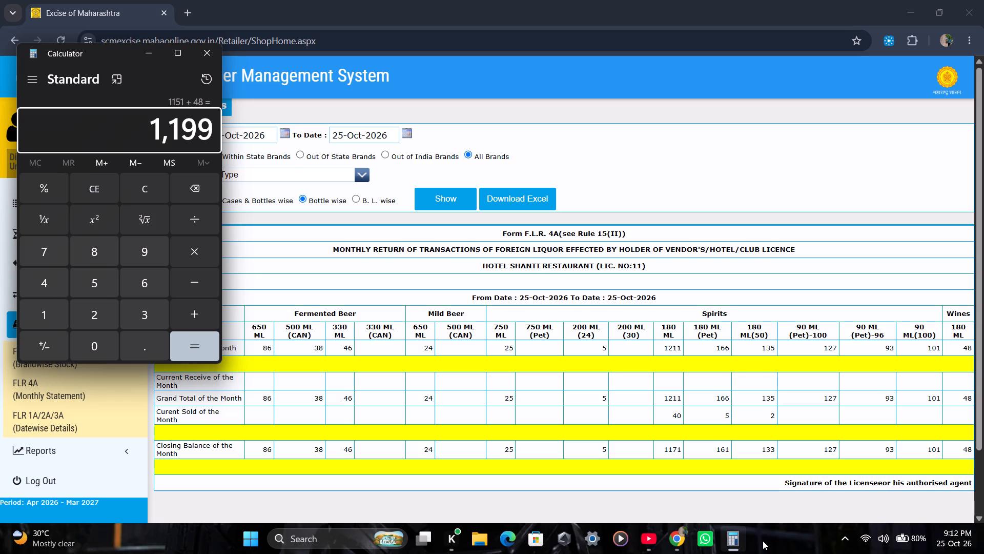
key("Escape")
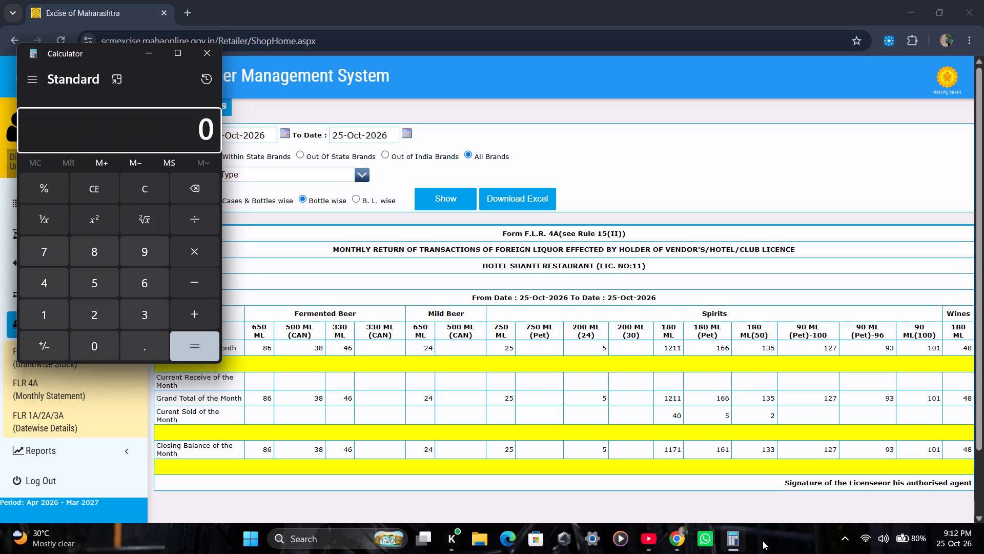
type("1170")
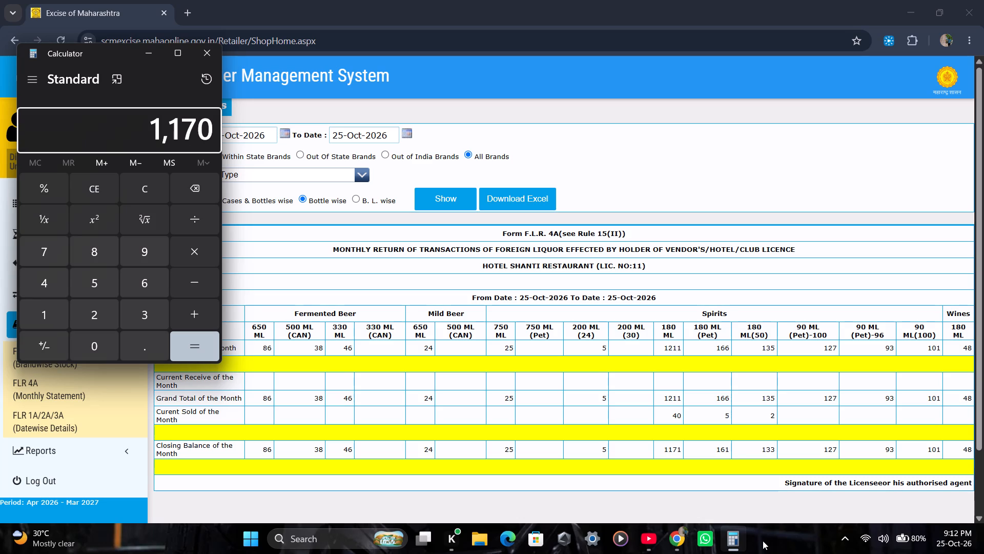
key("Escape")
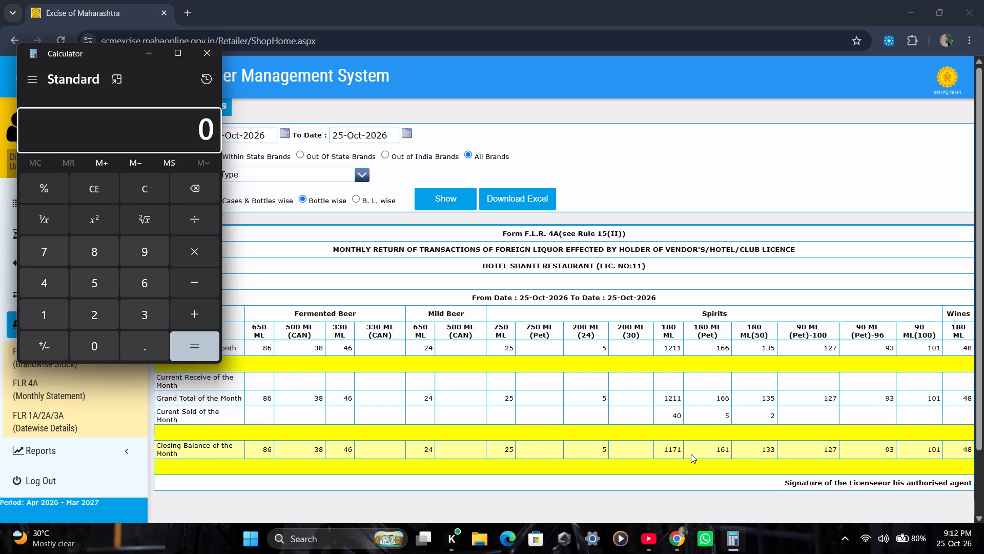
left_click(650, 499)
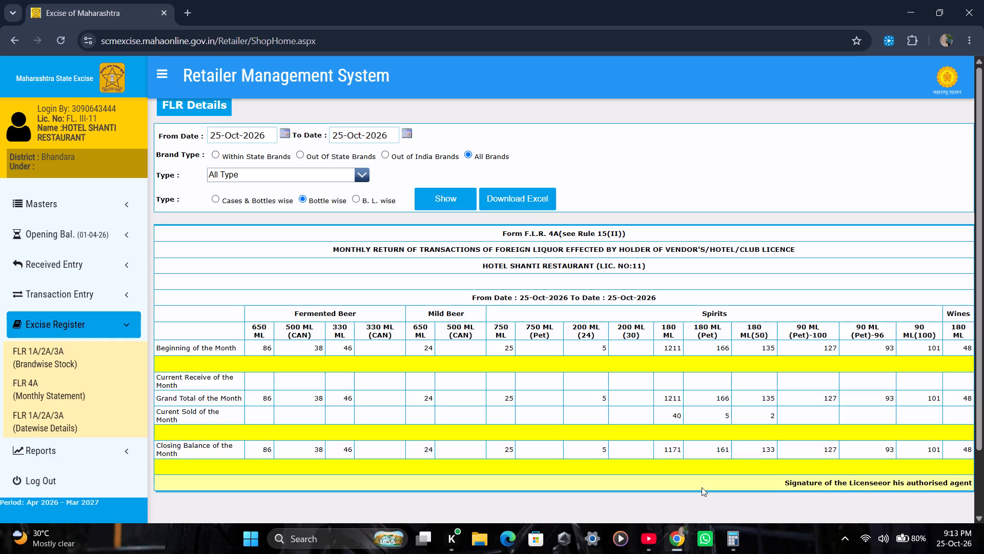
left_click(702, 514)
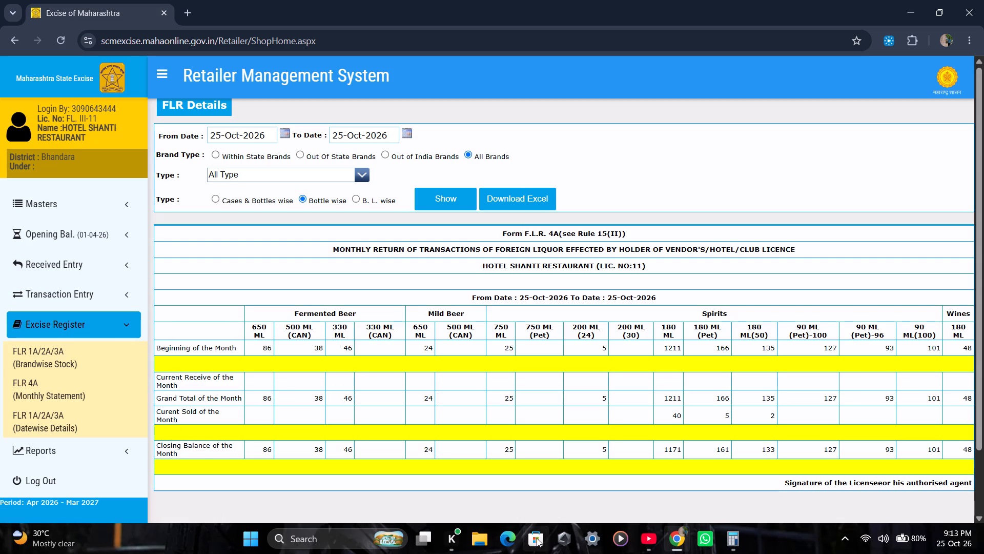
Switch to the YouTube window, pause the song and return to the Retailer Management System.
left_click(645, 550)
left_click(416, 300)
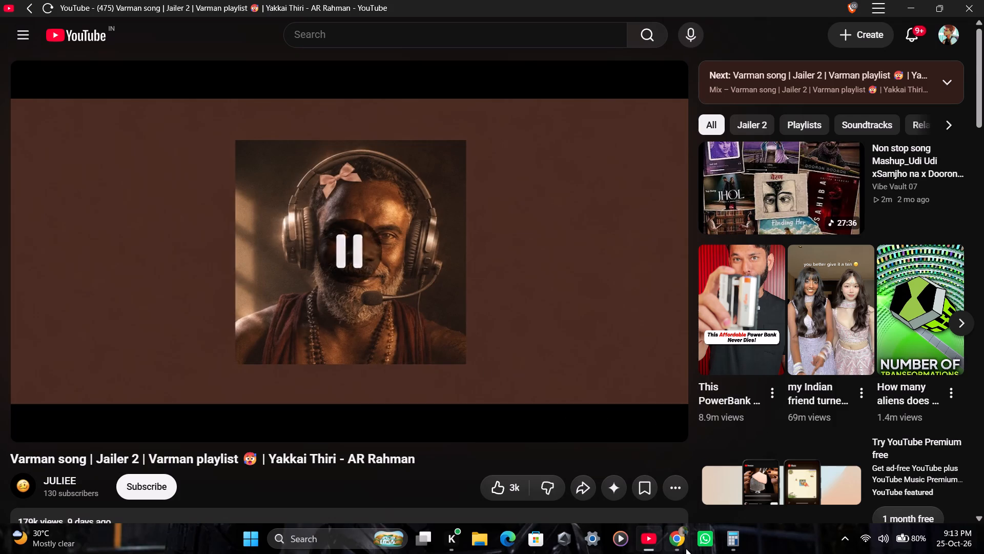
left_click(686, 547)
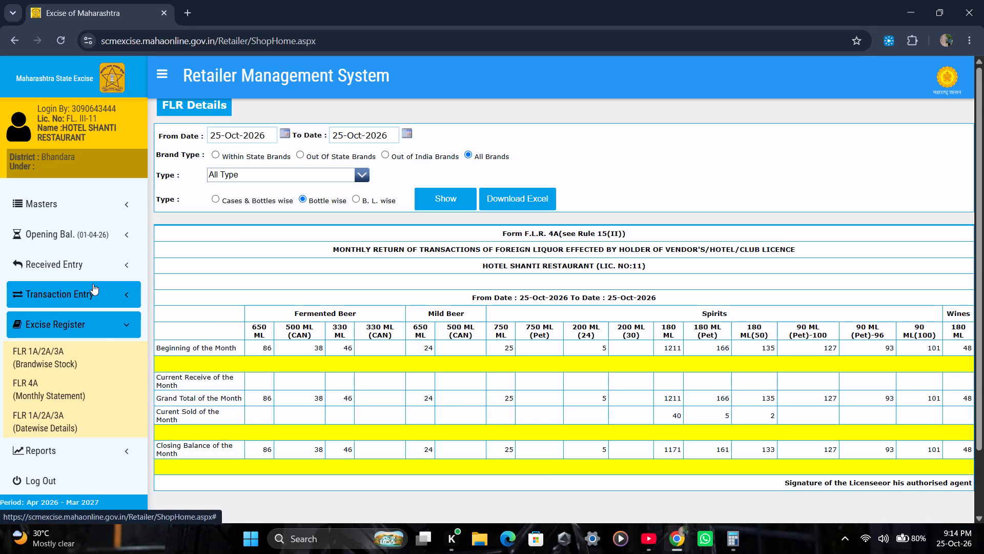
Open the daily sales entries, search from 01-Oct-2026 to 19-Oct-2026 and review the listed dates.
left_click(93, 284)
left_click(85, 316)
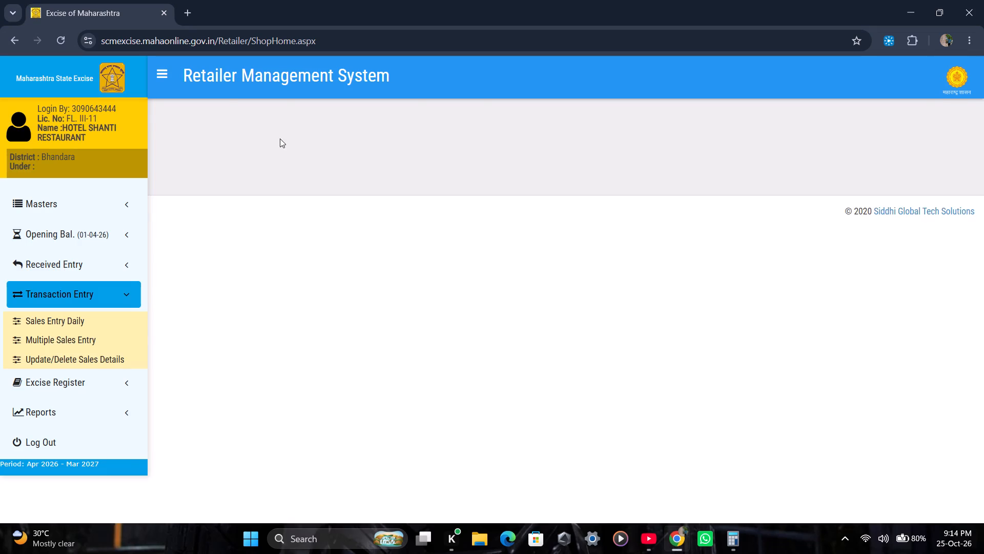
left_click(280, 136)
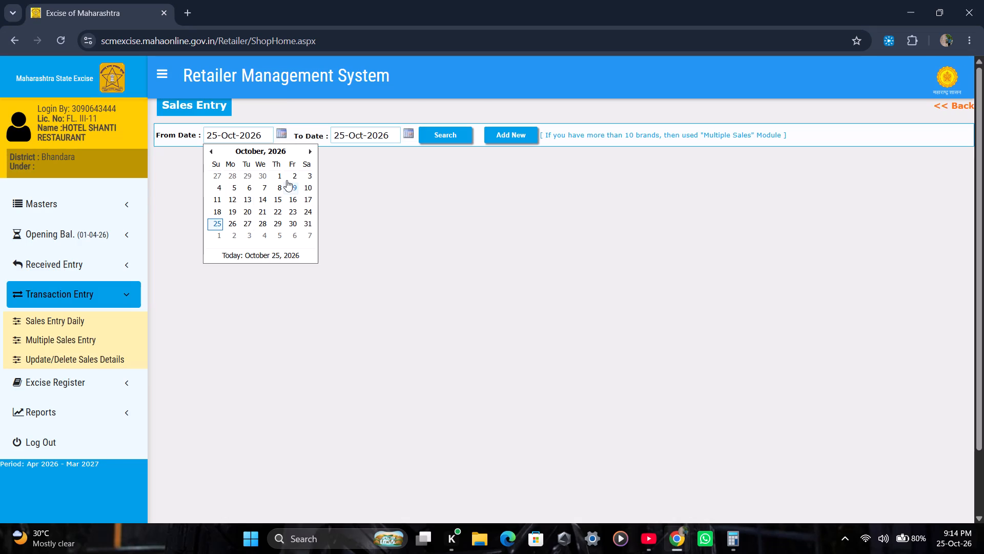
left_click(279, 179)
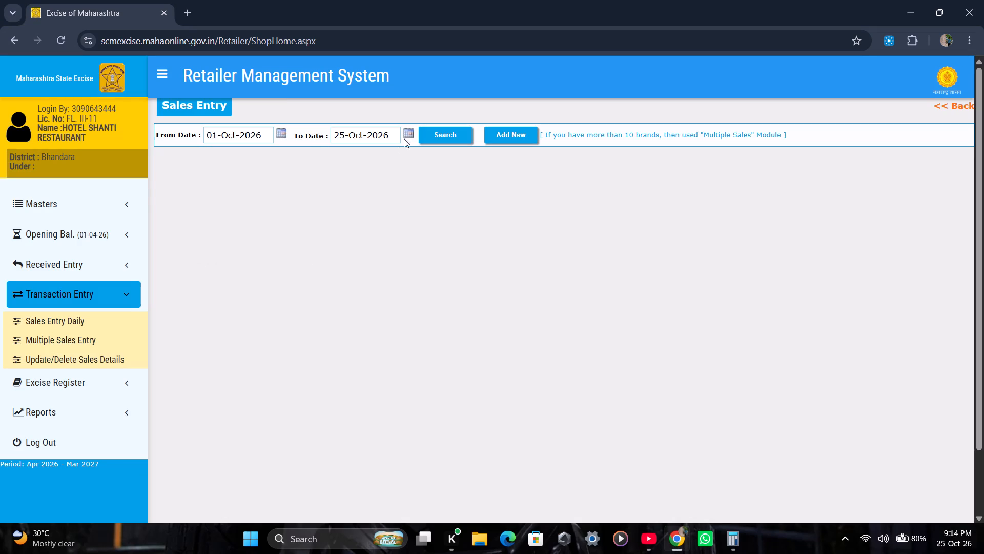
left_click(411, 133)
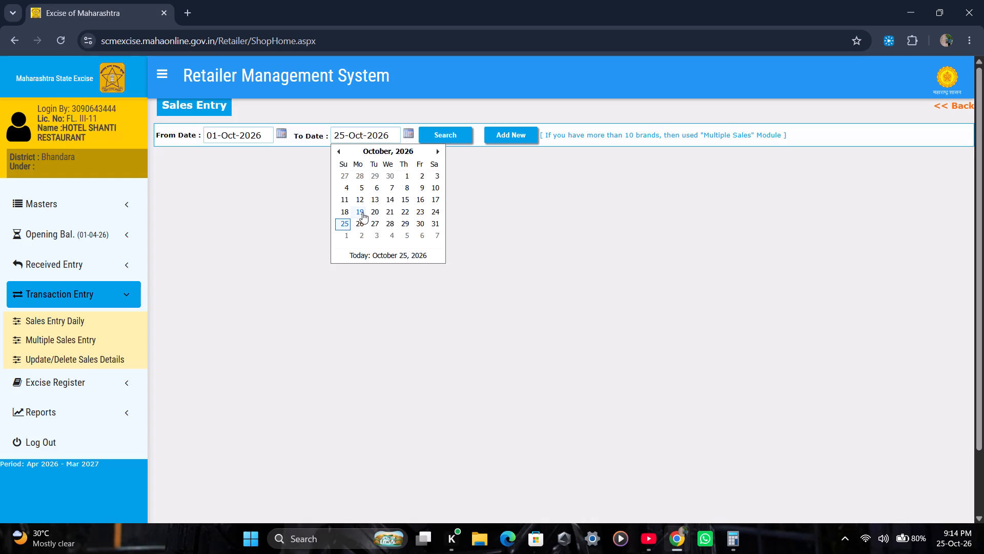
left_click(362, 212)
left_click(443, 136)
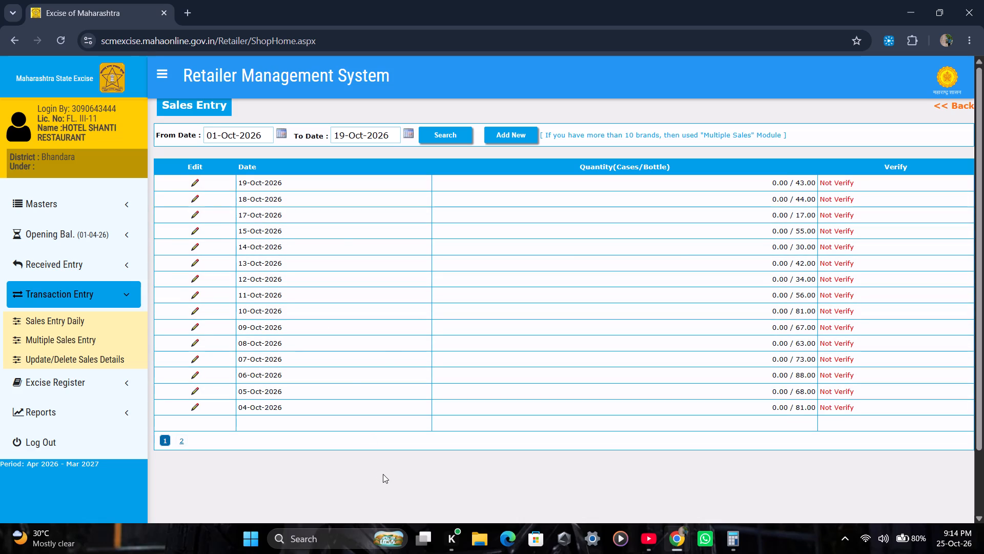
scroll(332, 236, "up", 2)
scroll(332, 236, "down", 5)
scroll(331, 250, "up", 3)
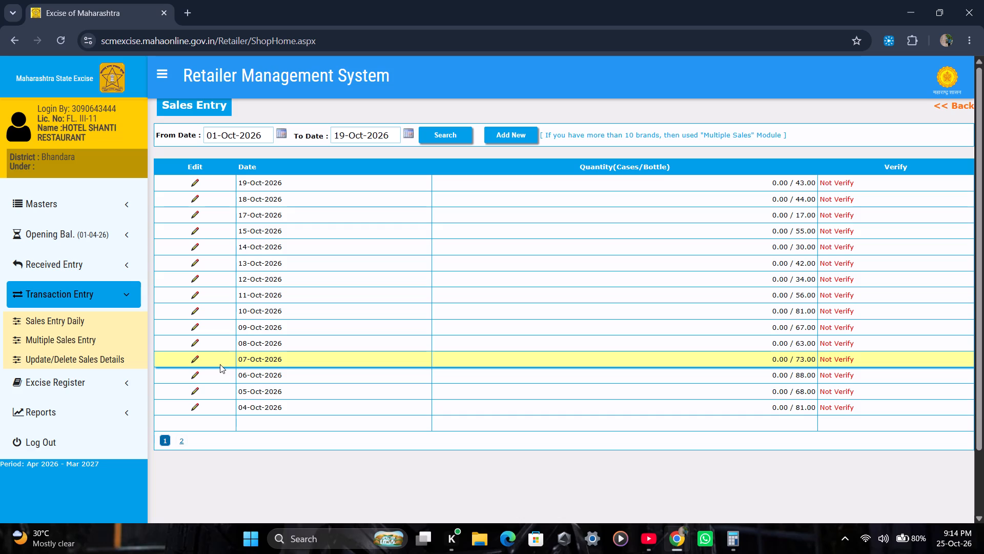
Extend the sales entry search to 31-Oct-2026 and review the listed dates.
left_click(406, 136)
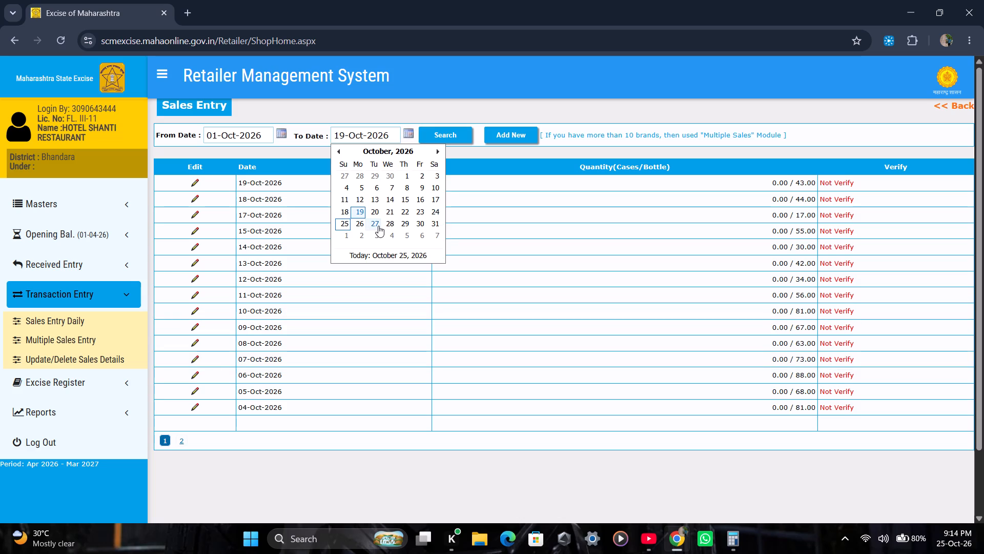
left_click(431, 226)
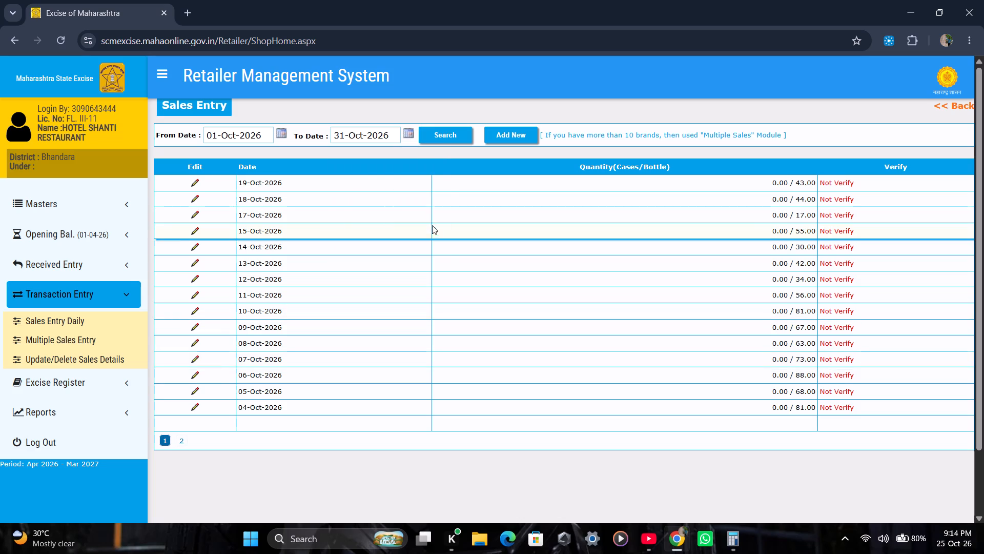
left_click(443, 137)
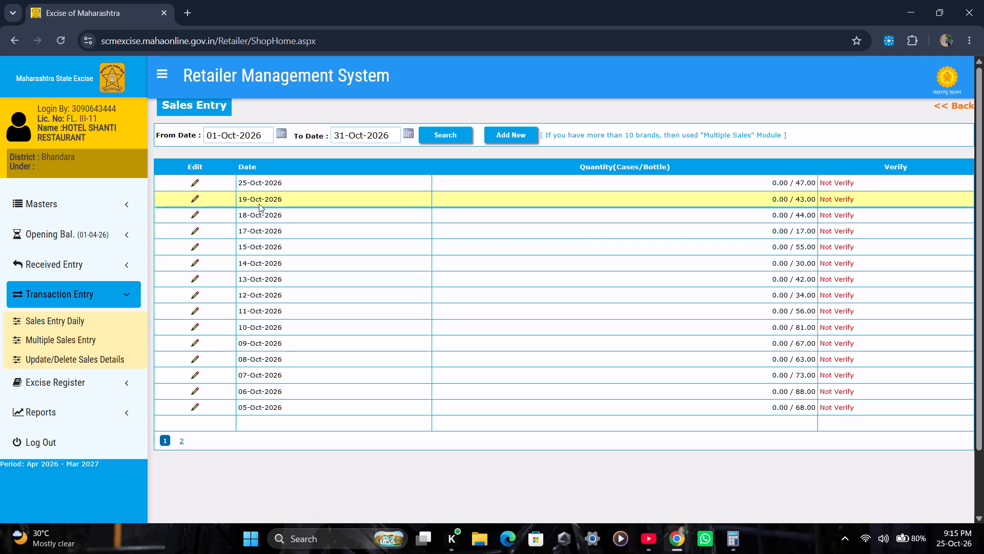
Open the 25-Oct-2026 sales entry and examine the bottle quantity sold for each brand.
left_click(198, 186)
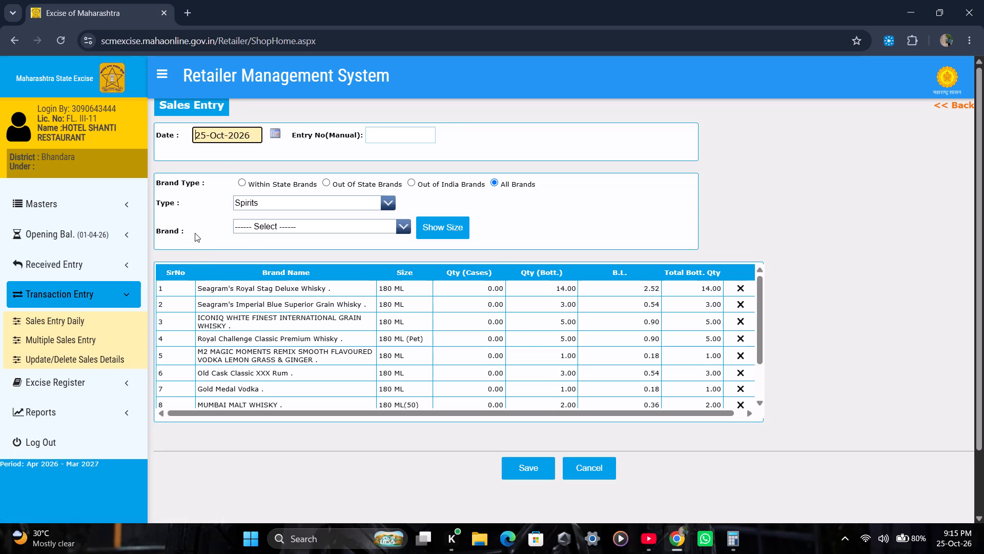
scroll(266, 293, "down", 9)
scroll(276, 304, "up", 4)
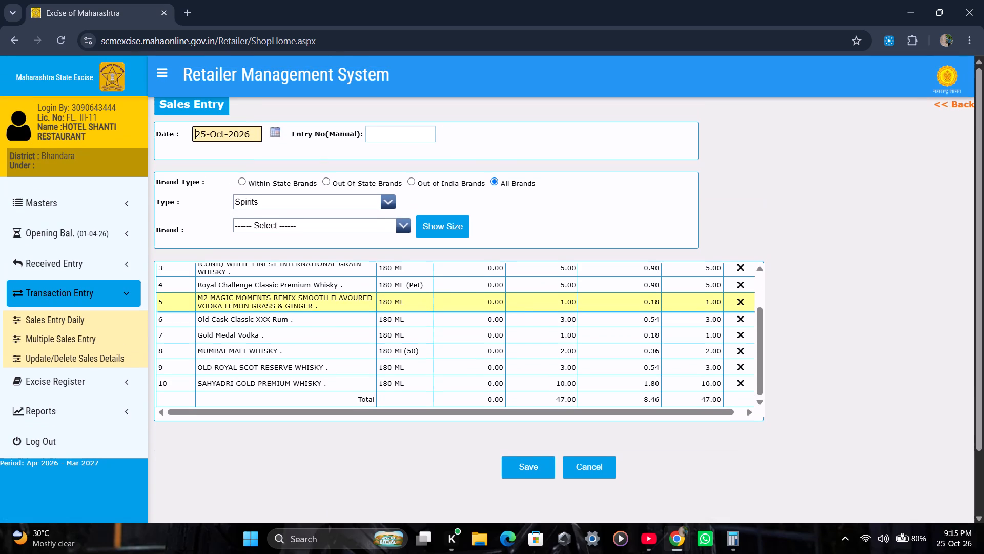
scroll(278, 304, "down", 3)
scroll(278, 304, "up", 2)
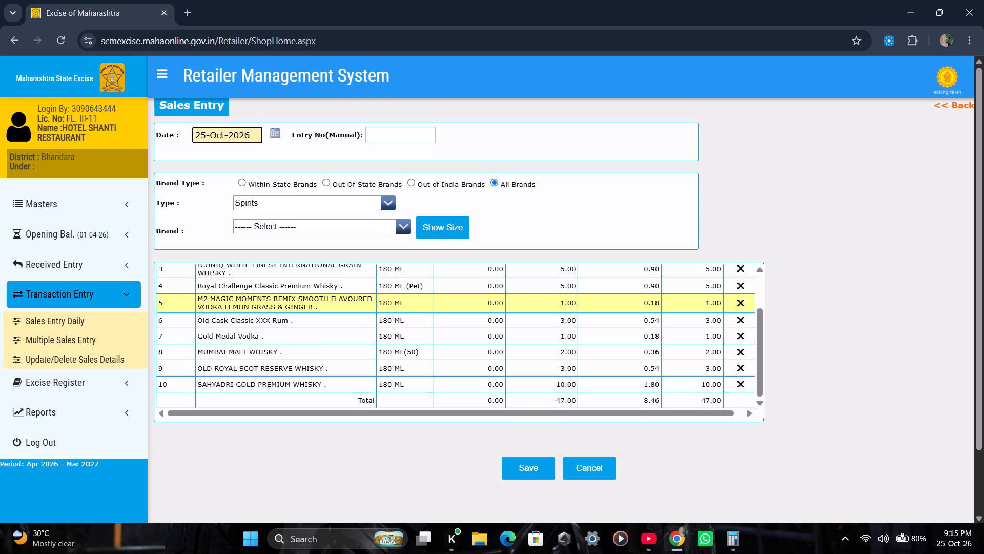
scroll(273, 297, "up", 4)
scroll(272, 297, "down", 3)
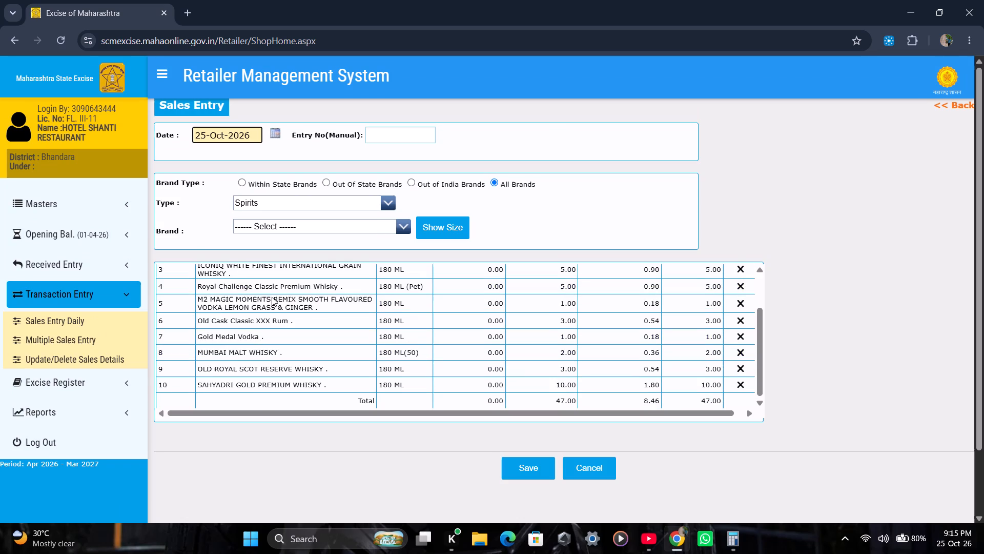
scroll(272, 297, "down", 4)
scroll(272, 297, "up", 4)
scroll(272, 297, "down", 5)
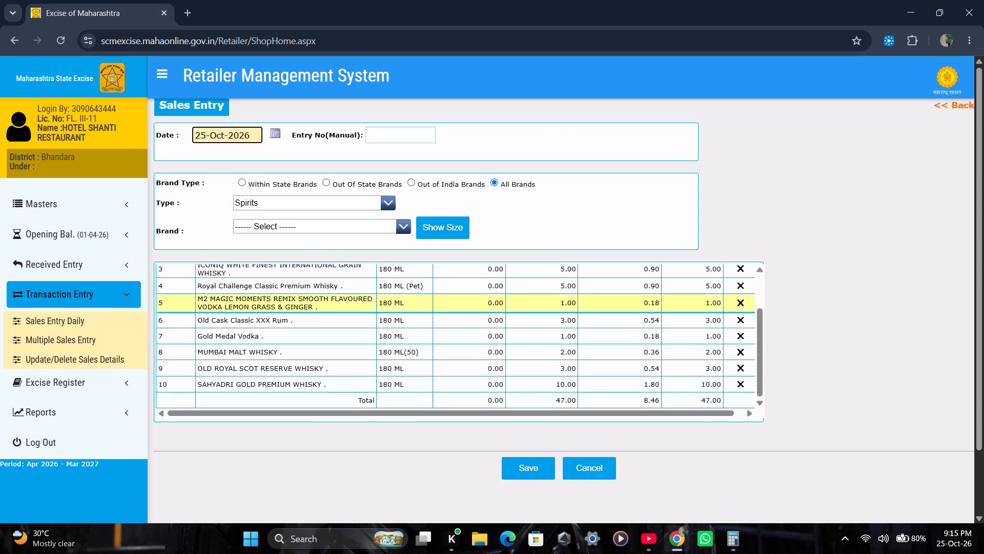
scroll(272, 299, "up", 5)
scroll(272, 299, "down", 5)
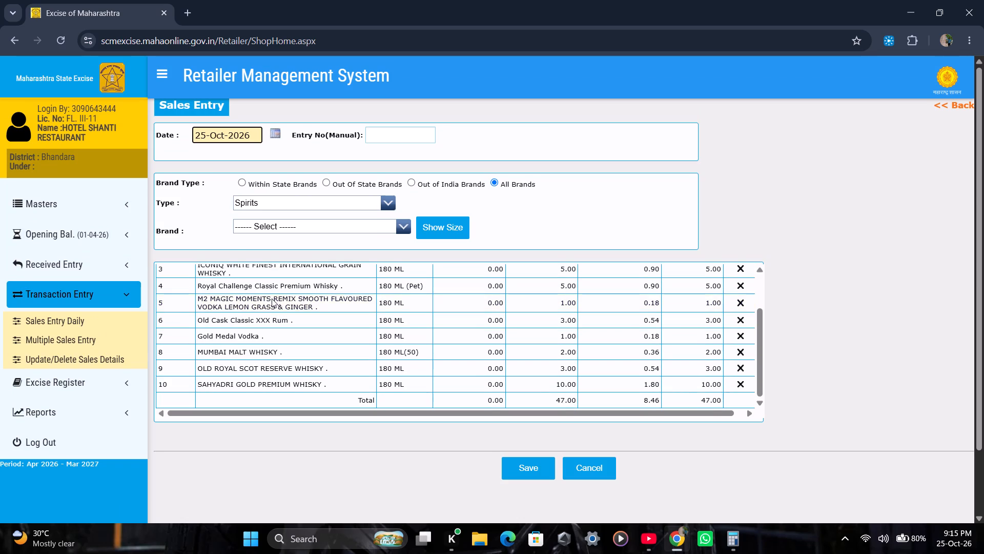
scroll(272, 299, "up", 6)
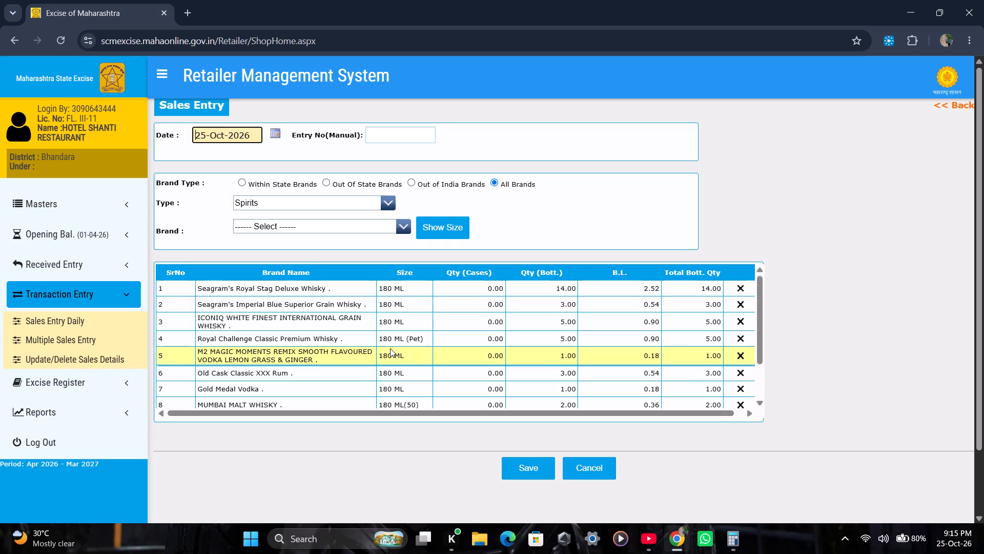
scroll(383, 344, "up", 2)
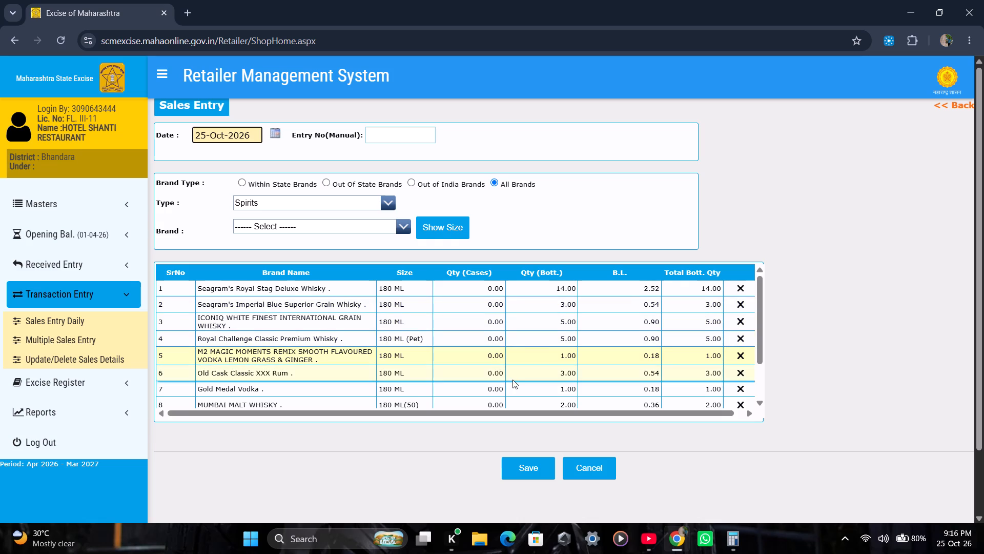
Check the brand quantities in the open sales entry, set its date to 16-Oct-2026 and save the entry.
scroll(515, 381, "down", 2)
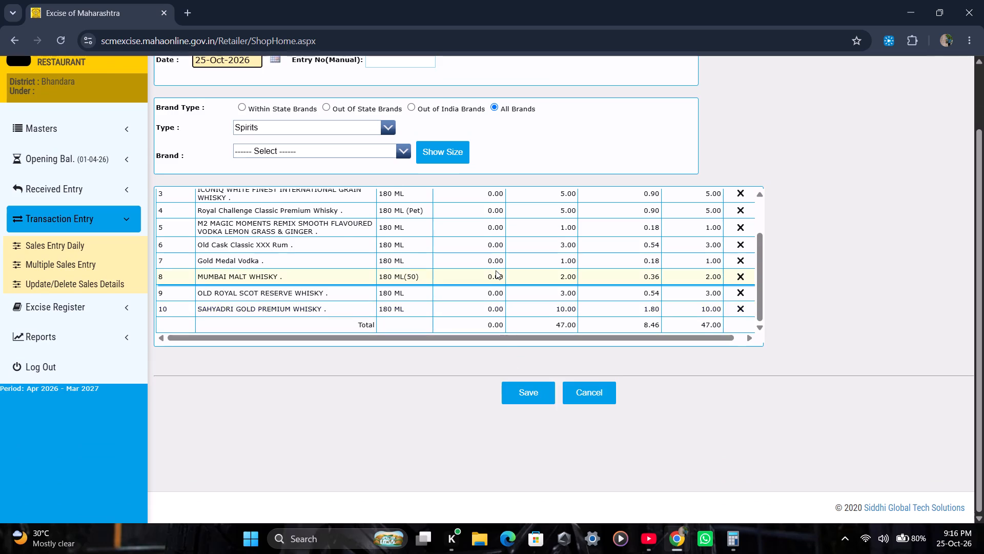
scroll(496, 270, "up", 2)
scroll(496, 270, "down", 2)
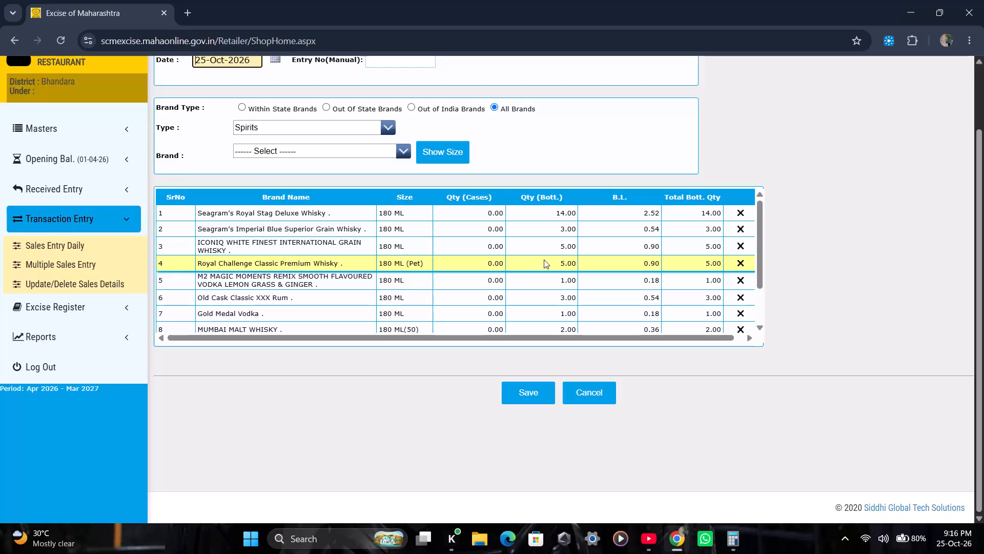
scroll(338, 177, "up", 1)
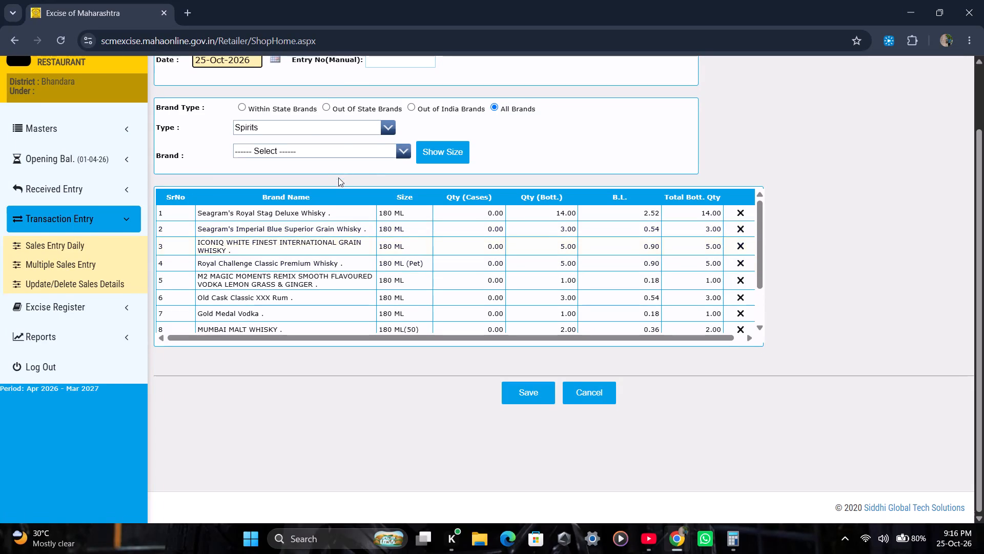
scroll(338, 177, "up", 1)
left_click(205, 133)
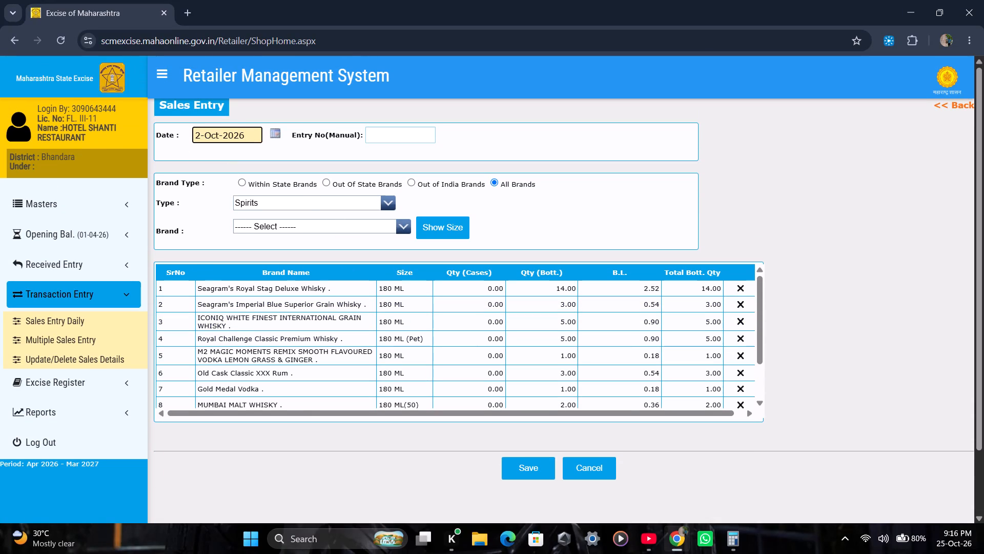
key("BackSpace")
key("BackSpace")
type("16")
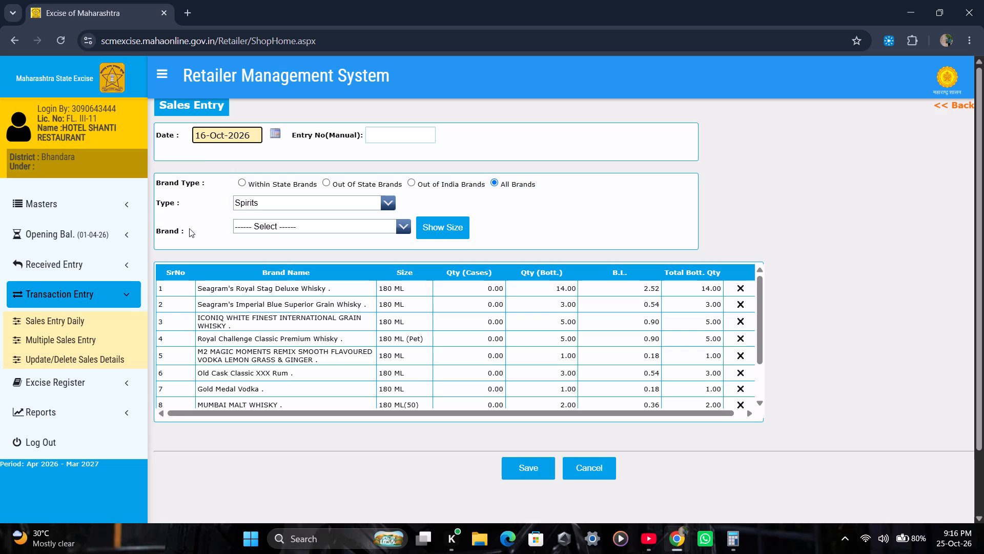
left_click(521, 465)
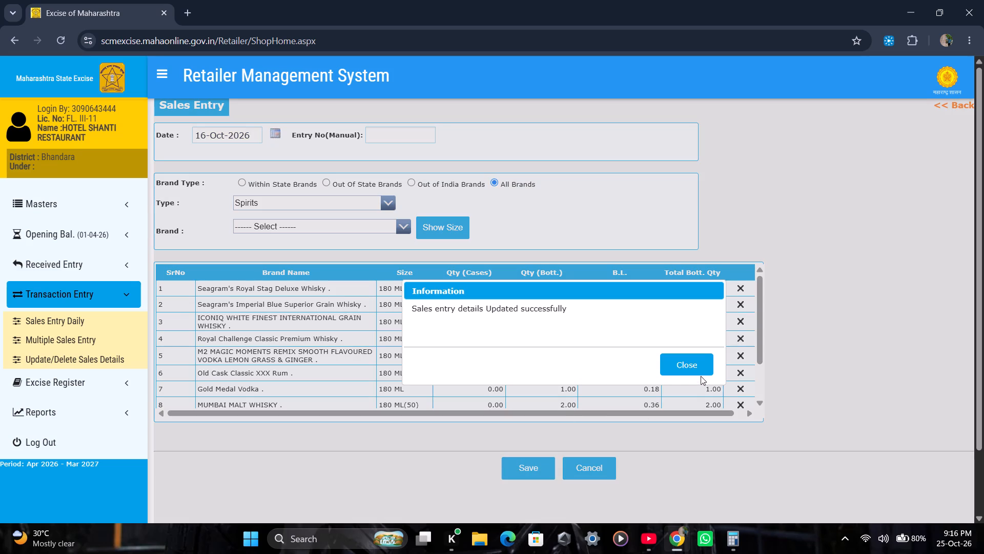
left_click(692, 362)
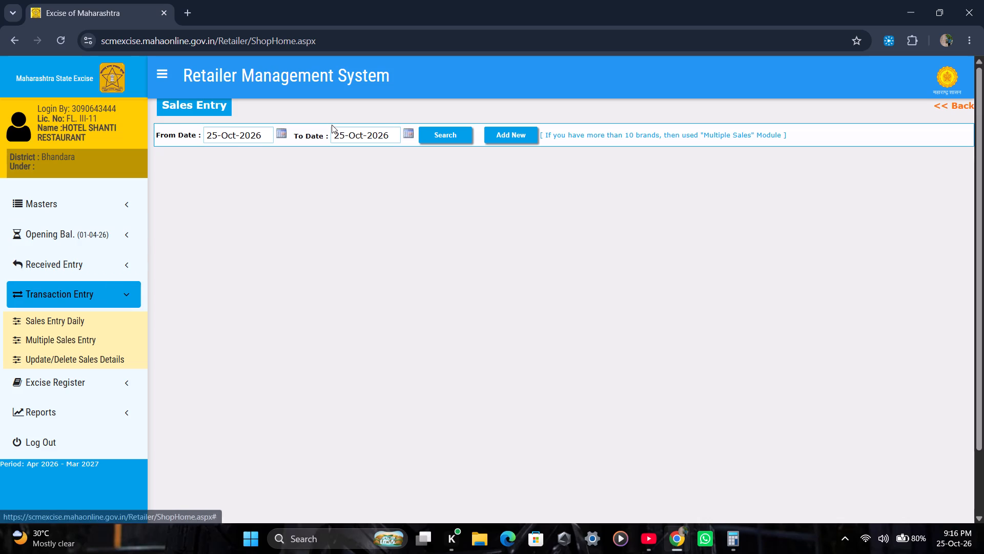
Search the daily sales entries from 01-Oct-2026 to 25-Oct-2026 and review the listed dates.
left_click(279, 134)
left_click(277, 169)
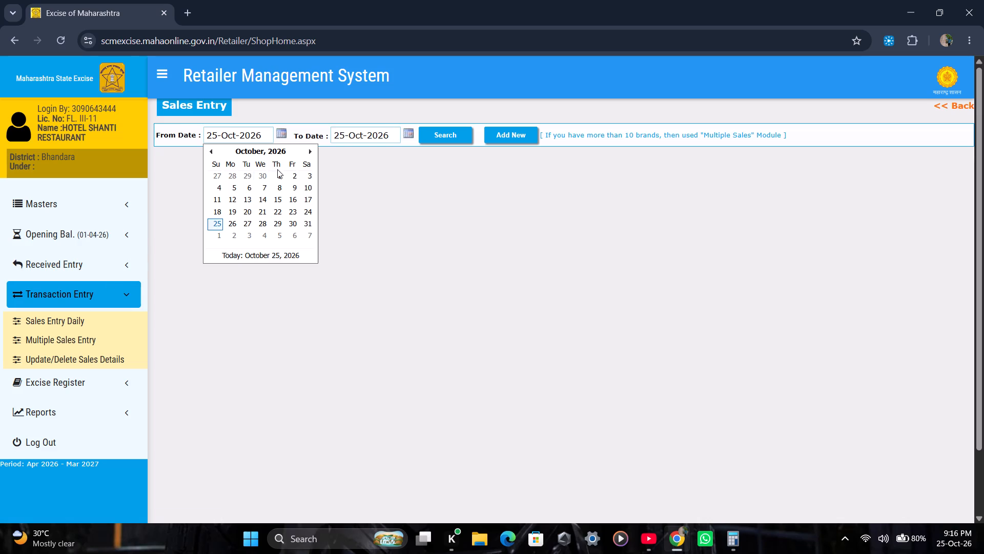
left_click(282, 173)
left_click(467, 134)
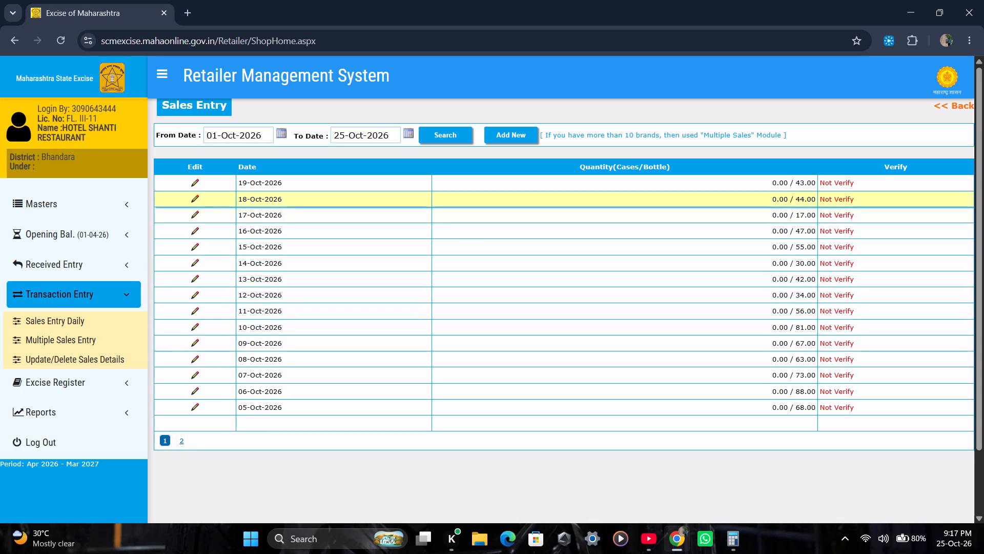
Open the FLR 4A (Monthly Statement) page from the excise registers.
left_click(67, 294)
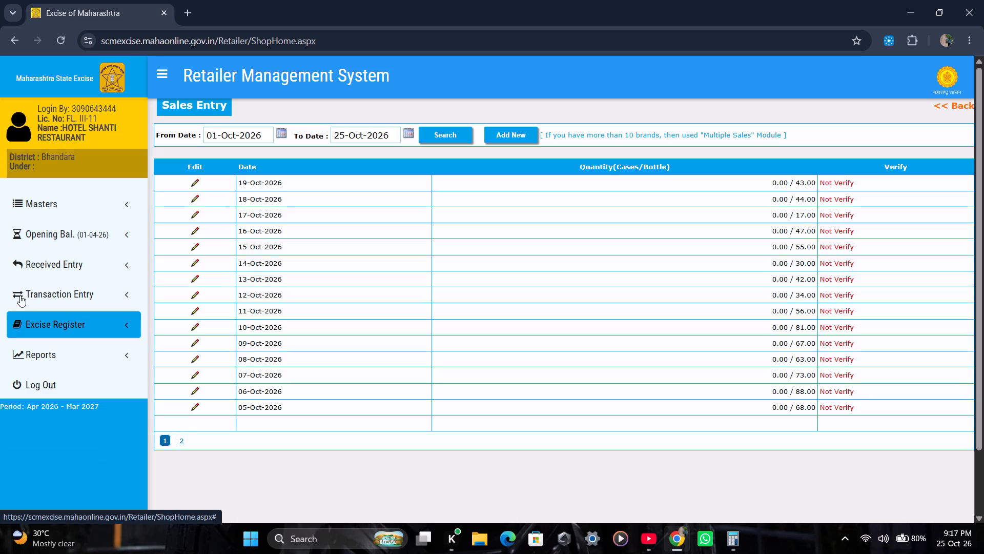
left_click(56, 314)
left_click(50, 396)
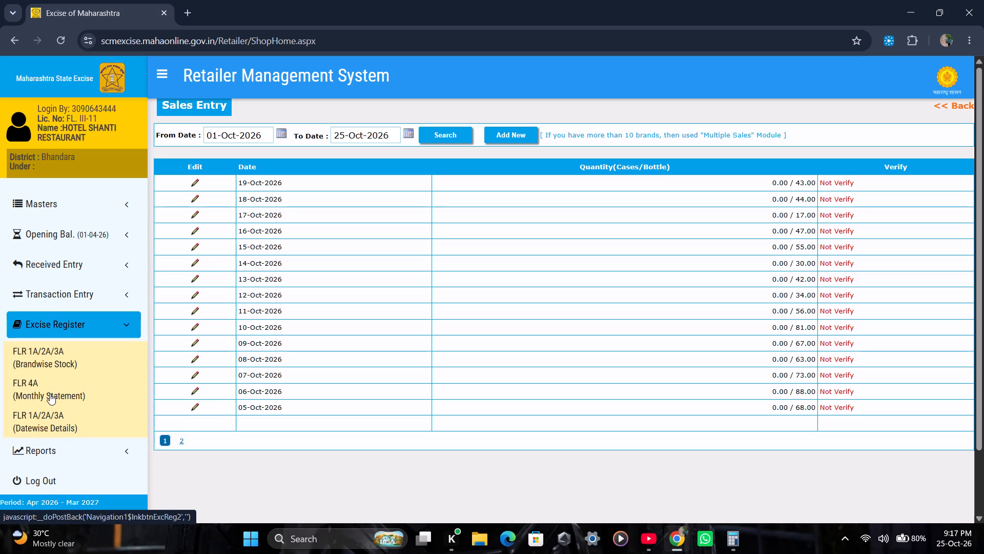
Switch to the YouTube window, toggle the song's playback and return to the Retailer Management System.
left_click(647, 537)
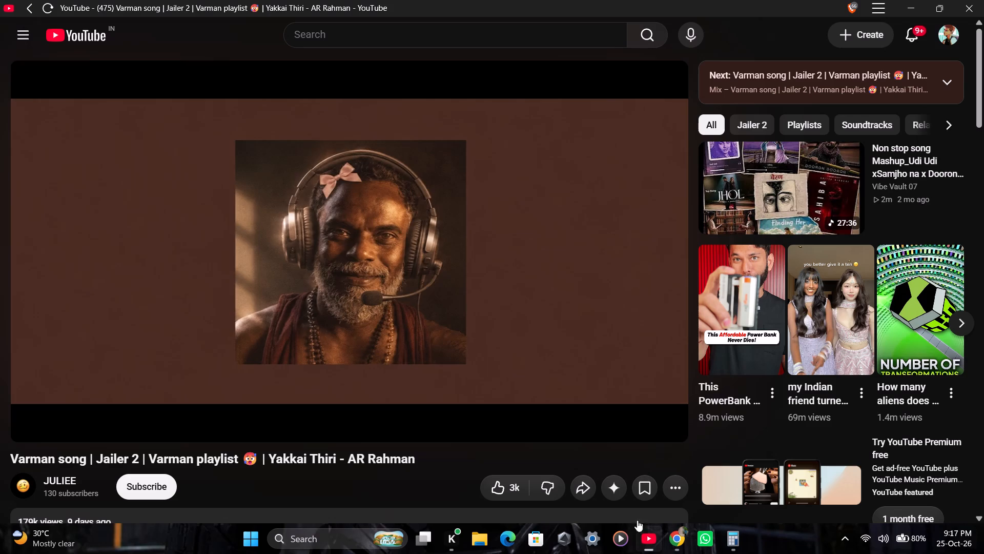
left_click(387, 242)
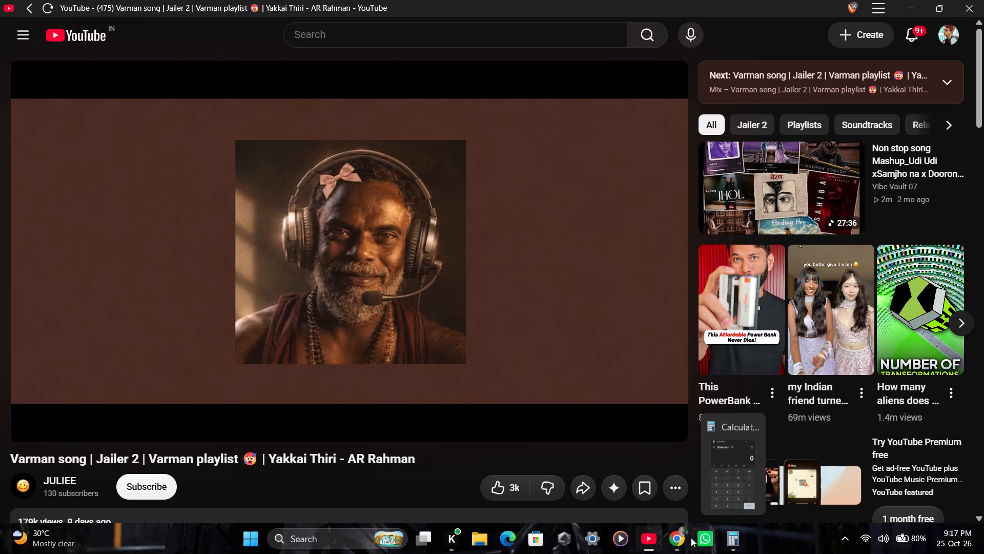
left_click(679, 536)
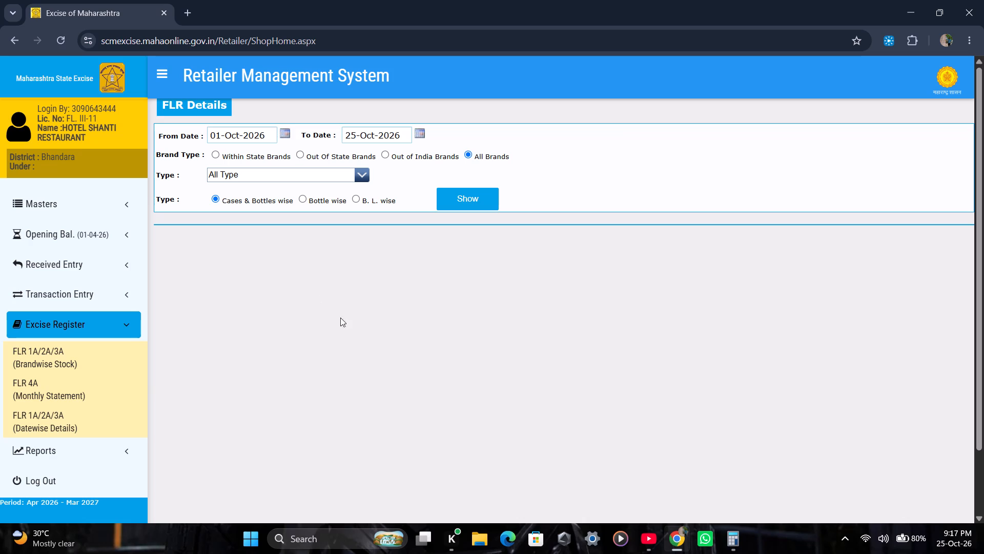
Switch back to the YouTube window and toggle the song's playback again.
left_click(651, 533)
left_click(487, 281)
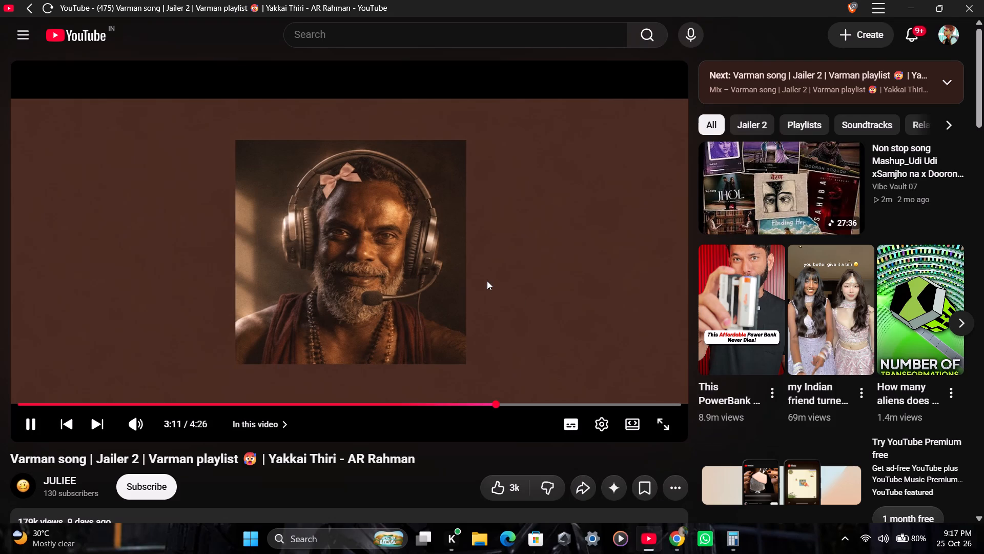
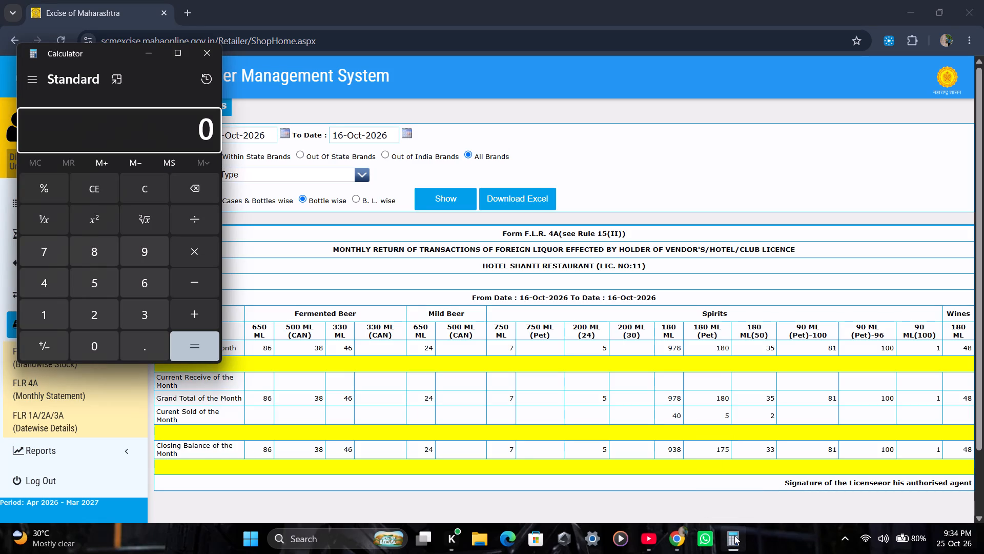
Add the 16-Oct closing balances 938, 175, 33 and 5 in Calculator, and clear the result.
type("938+175+33+")
key("5")
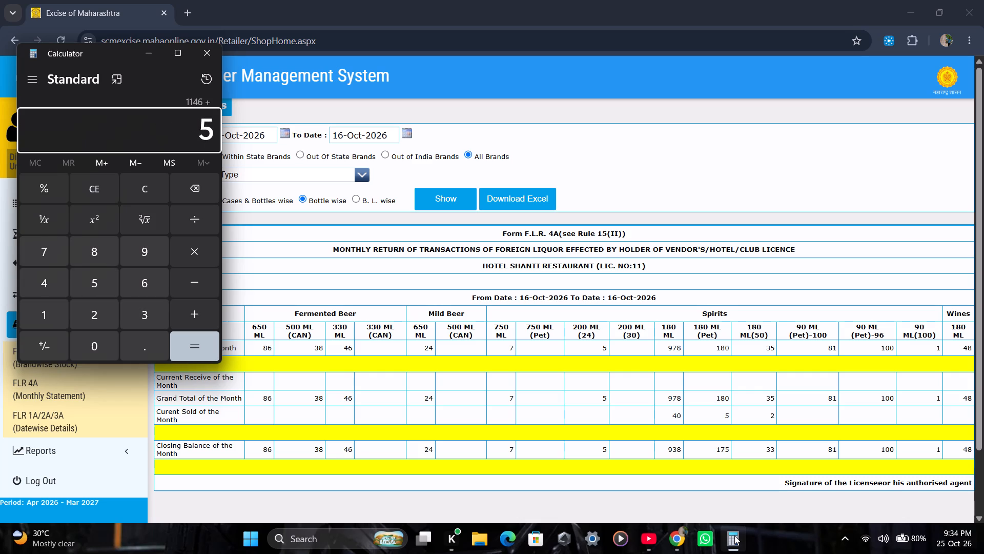
key("Return")
key("Escape")
Calculate 540 + 48 + 627 to check against the 16-Oct closing stock, and clear the result.
type("540")
key("plus")
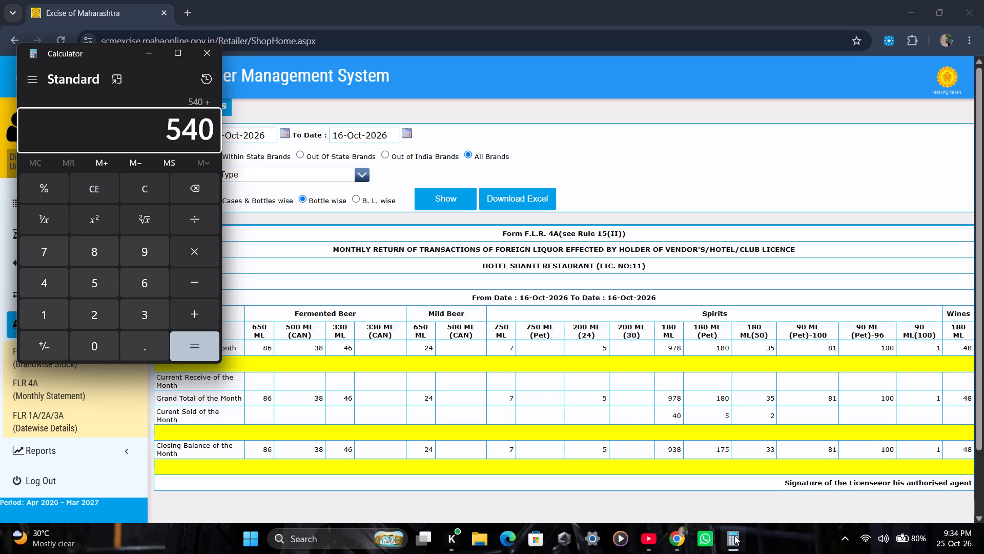
type("48")
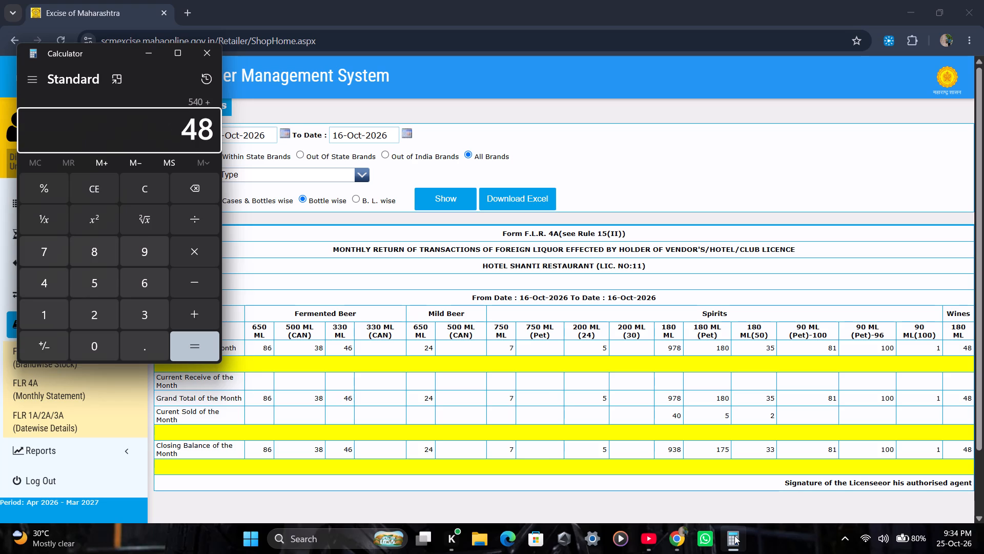
key("plus")
type("62")
key("7")
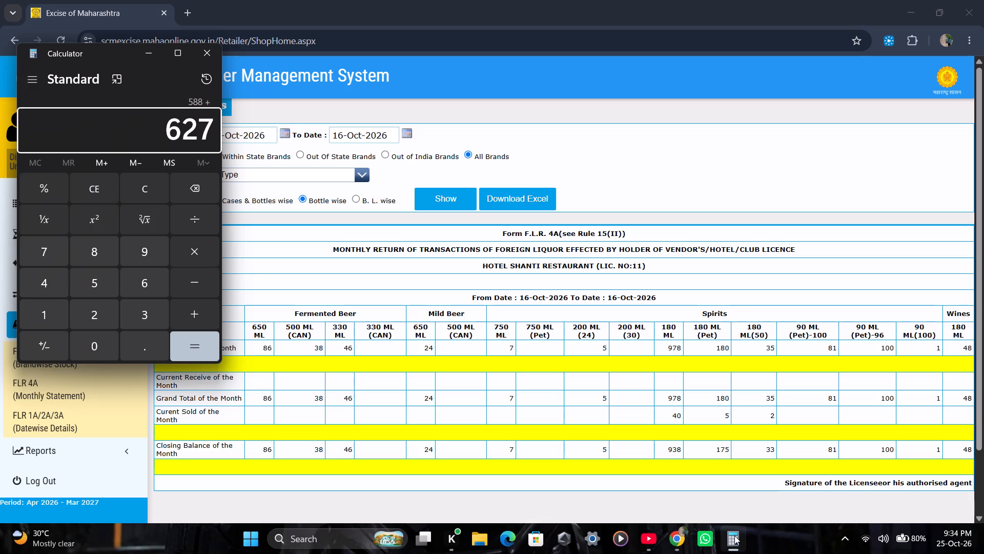
key("Return")
key("Escape")
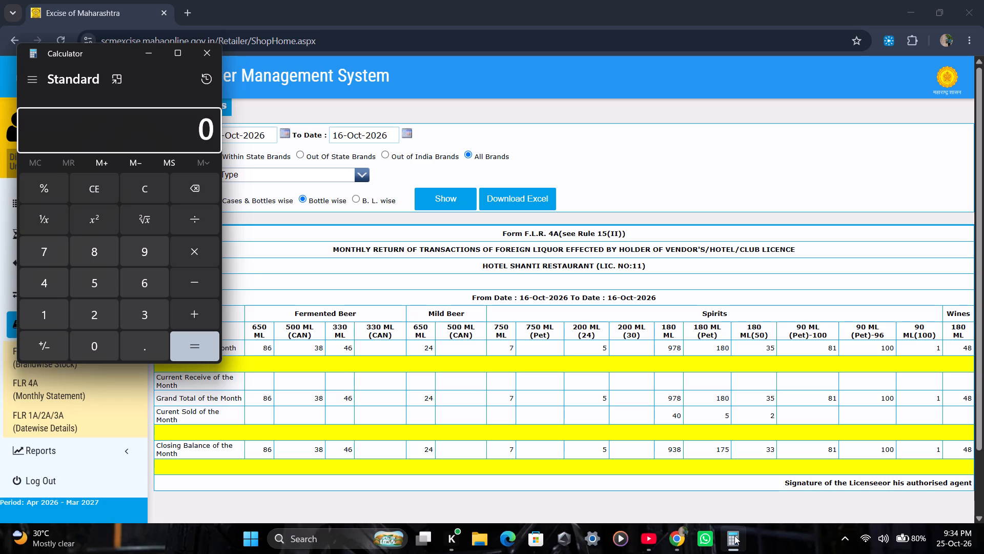
Calculate 48 + 540 + 611 for the 16-Oct stock comparison, and clear the result.
type("48+")
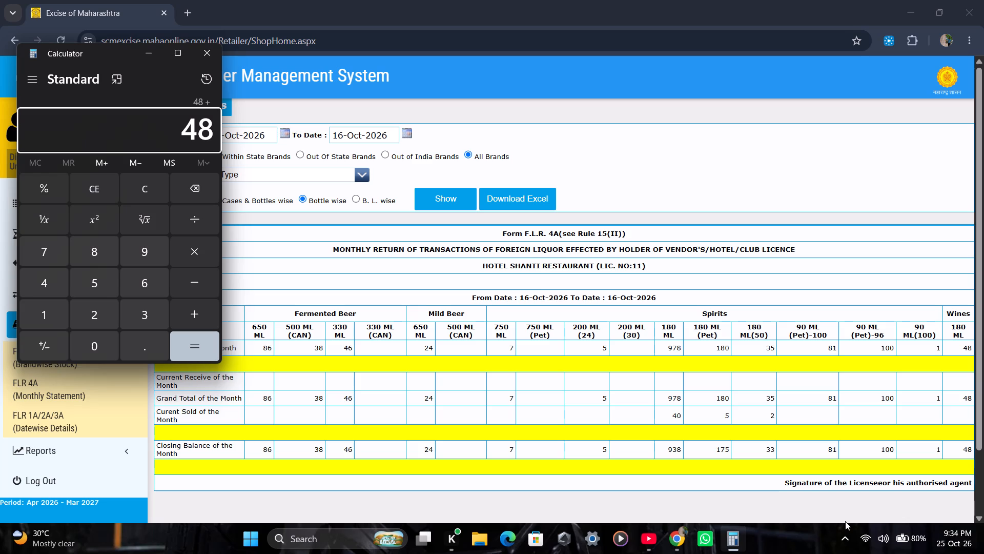
type("540")
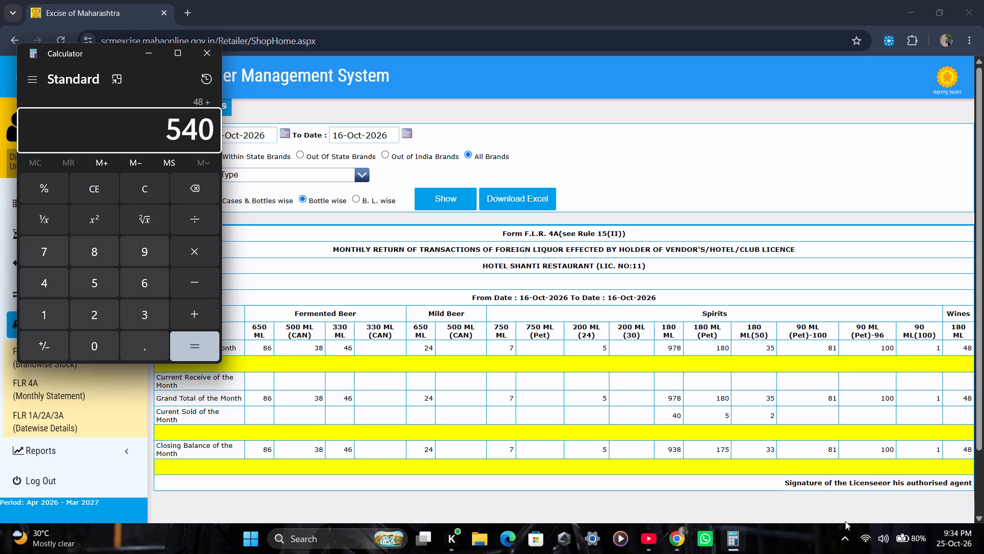
key("plus")
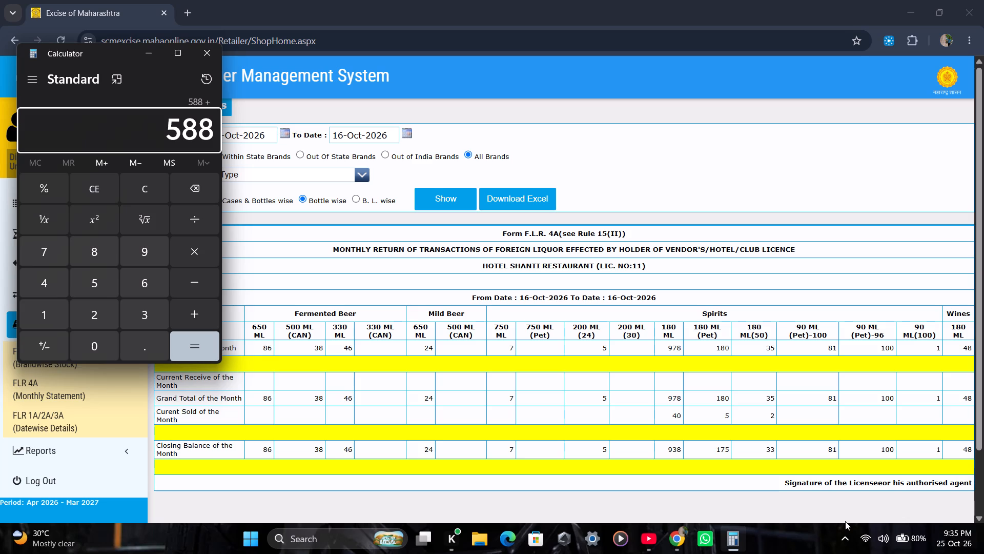
type("611")
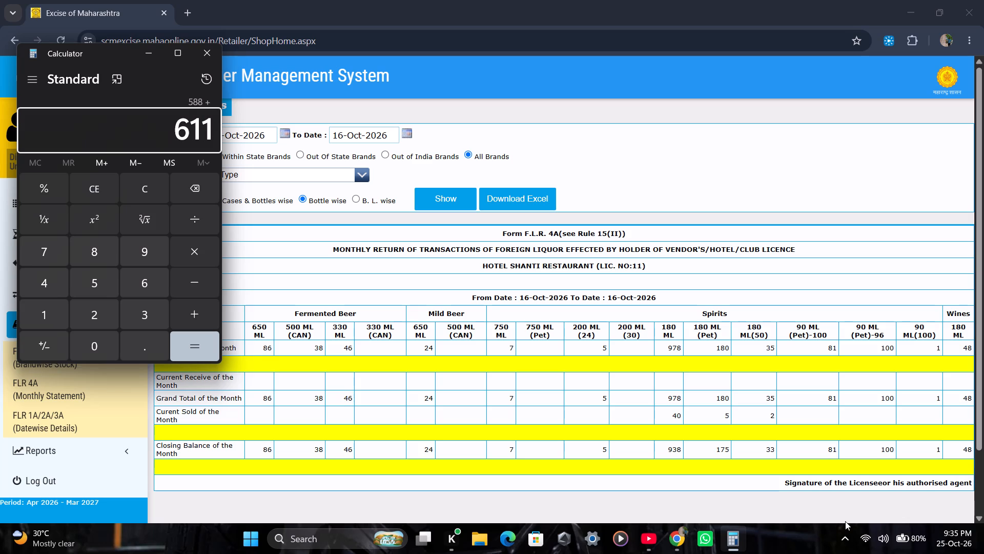
key("Return")
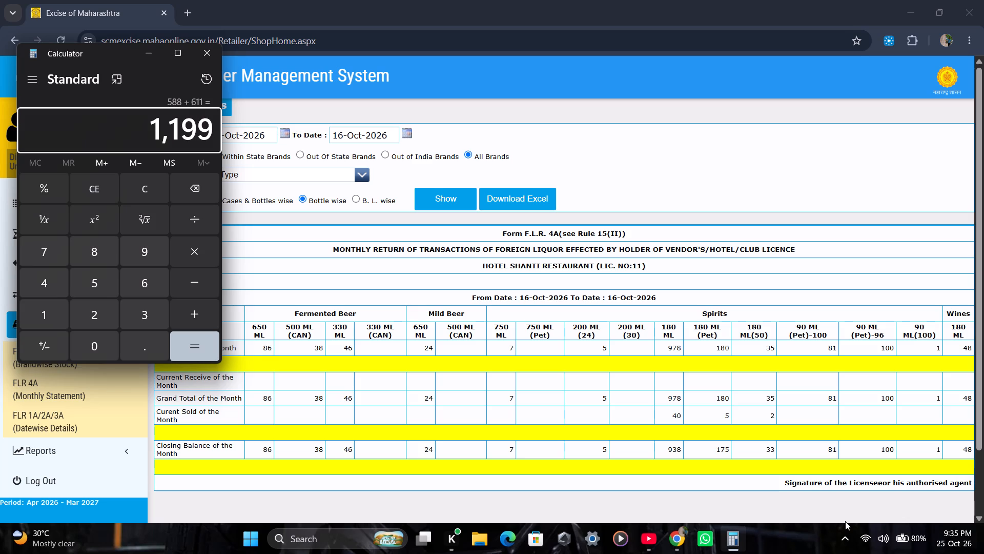
key("Escape")
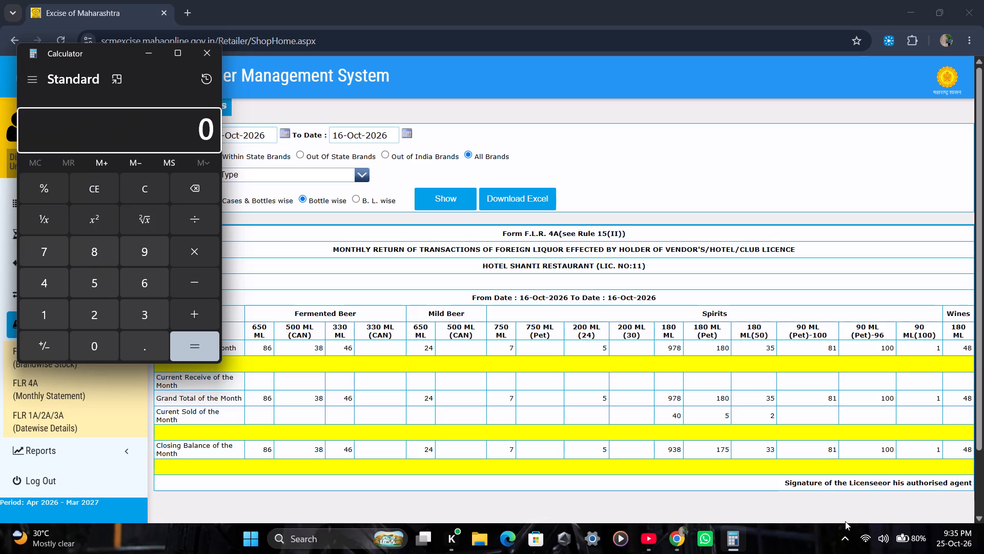
Calculate 611 + 540 twice to verify the 16-Oct stock sum, clearing the result each time.
type("611+")
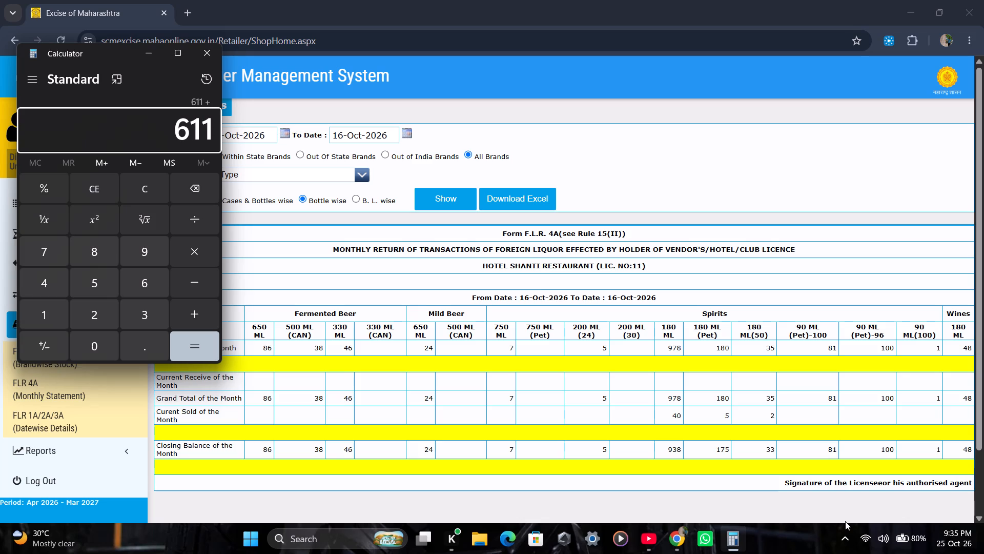
type("540")
key("Return")
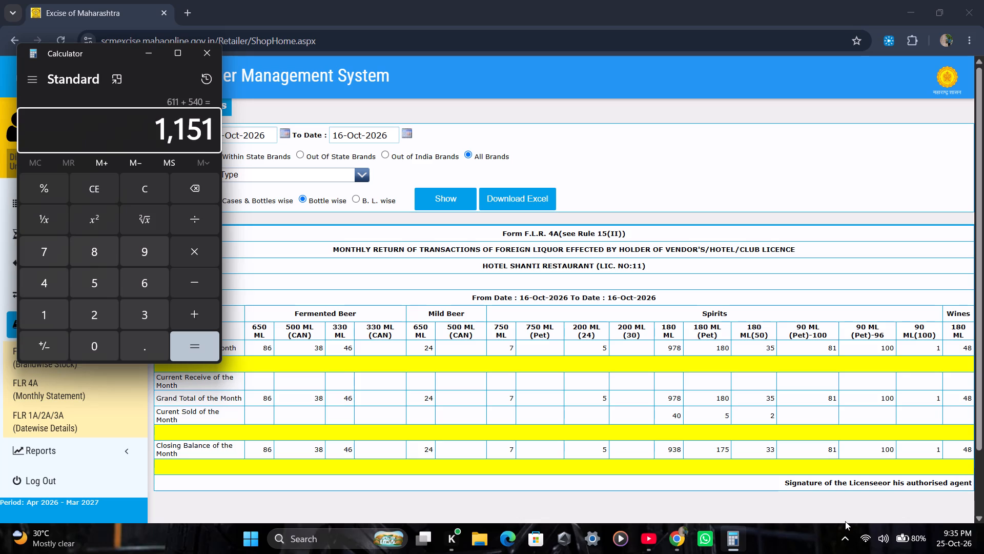
key("Escape")
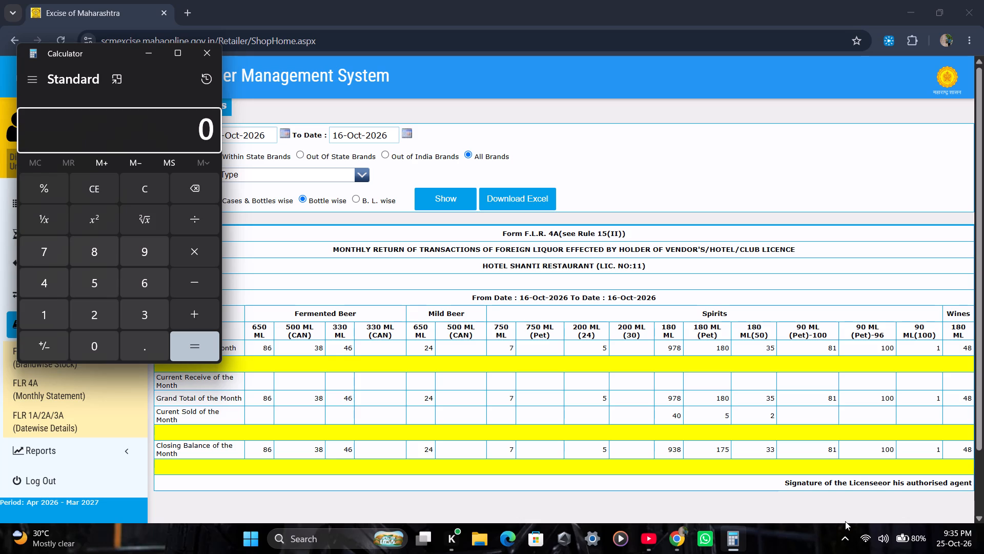
type("611+")
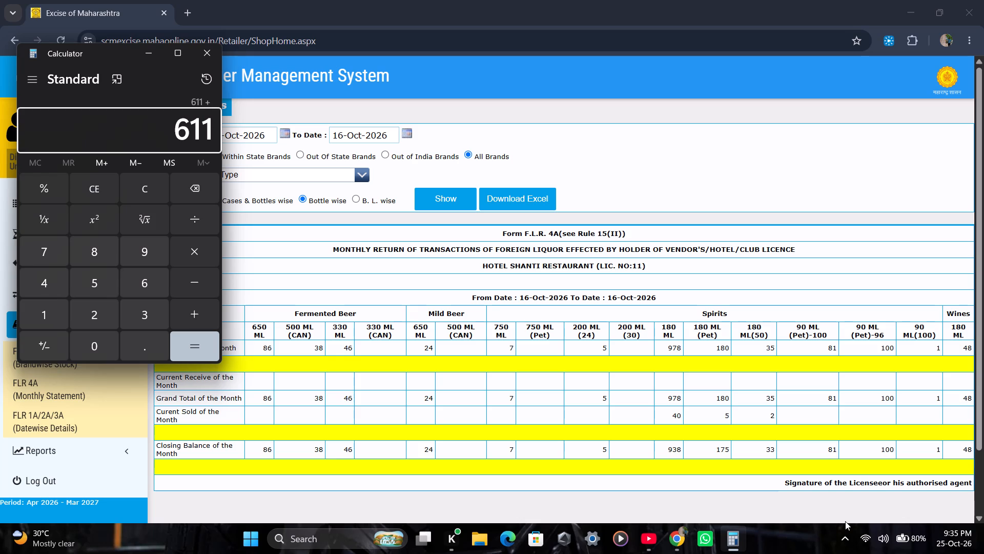
type("540")
key("Return")
key("Escape")
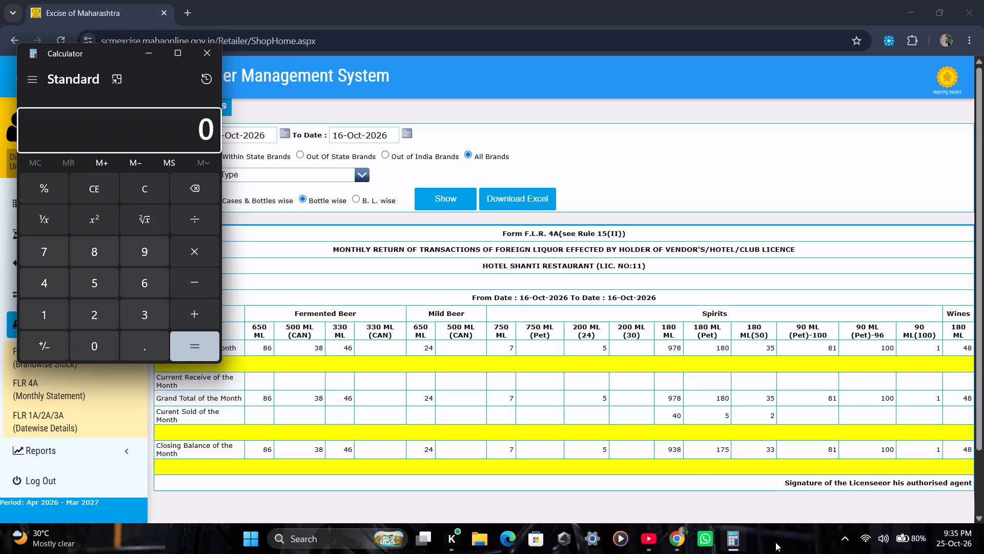
Show the FLR 4A monthly statement with both From Date and To Date set to 17-Oct-2026.
left_click(532, 134)
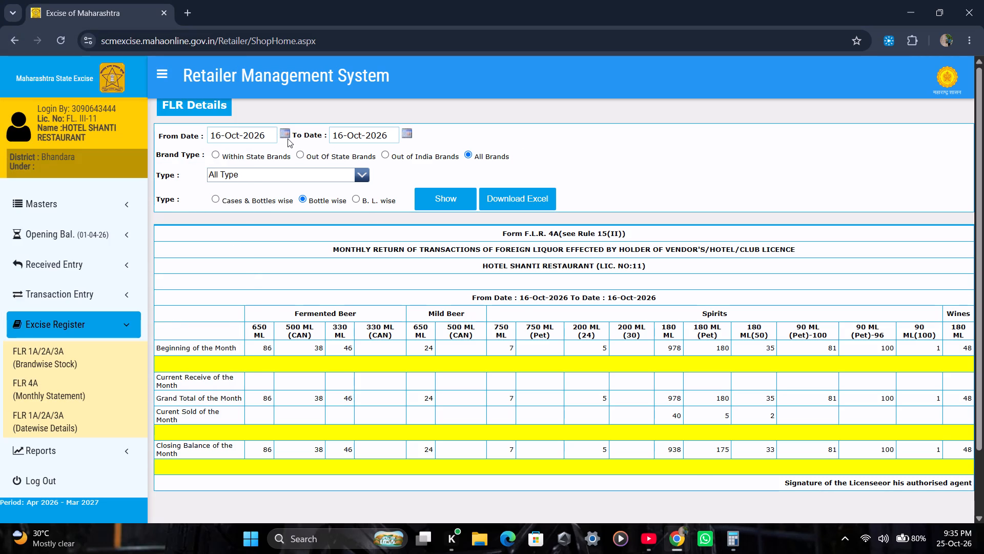
left_click(283, 132)
left_click(305, 201)
left_click(404, 138)
left_click(398, 141)
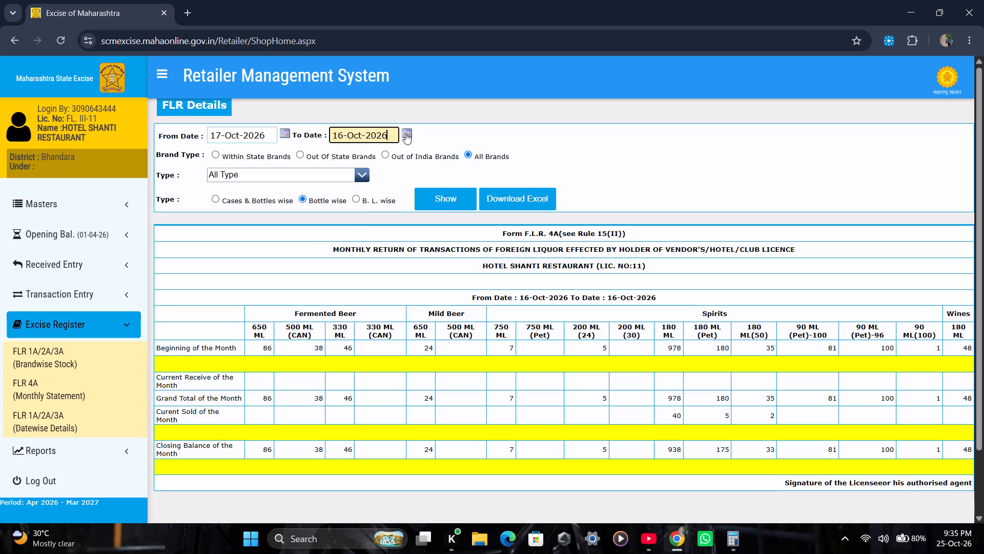
left_click(405, 133)
left_click(428, 196)
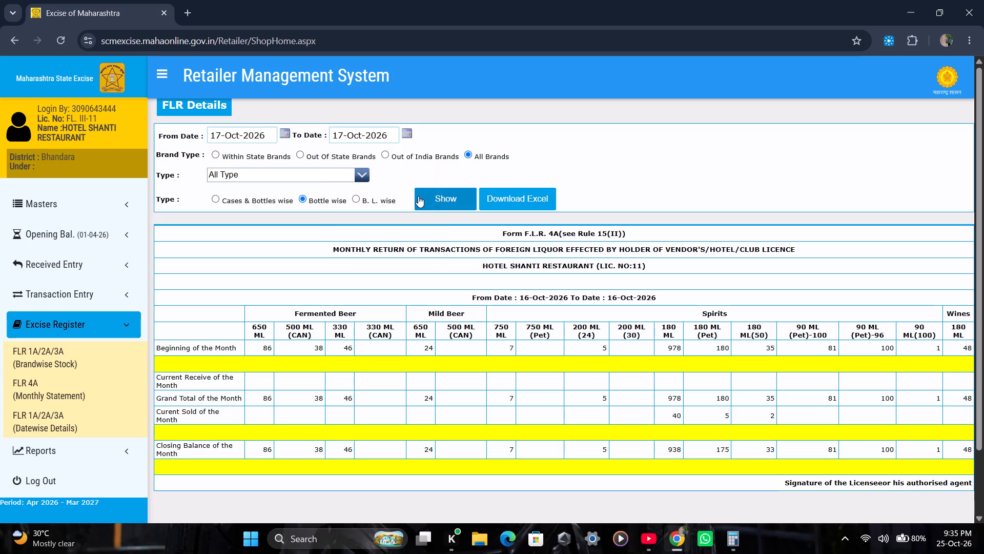
left_click(431, 196)
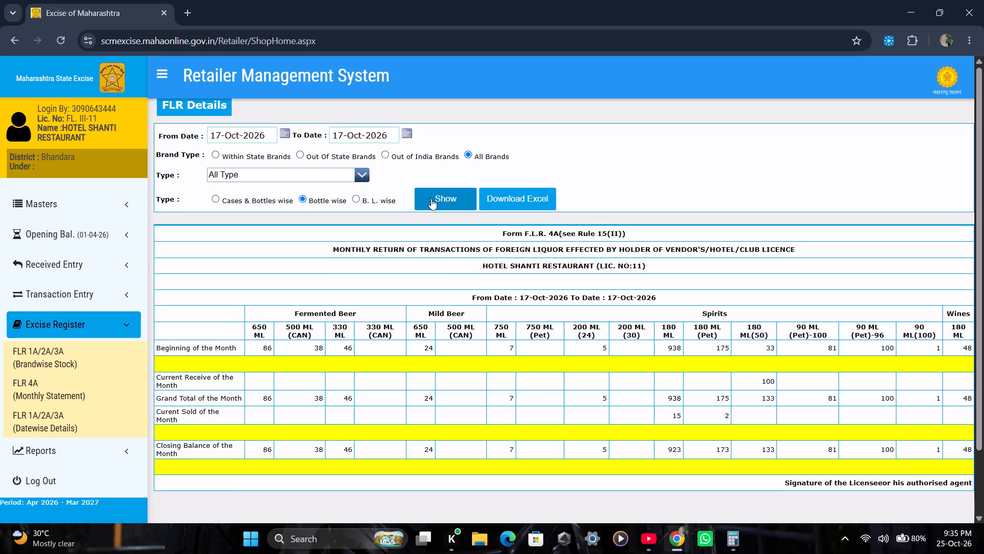
Switch to Calculator and add the 17-Oct closing balances 923, 173, 133 and 5, and clear the result.
left_click(726, 536)
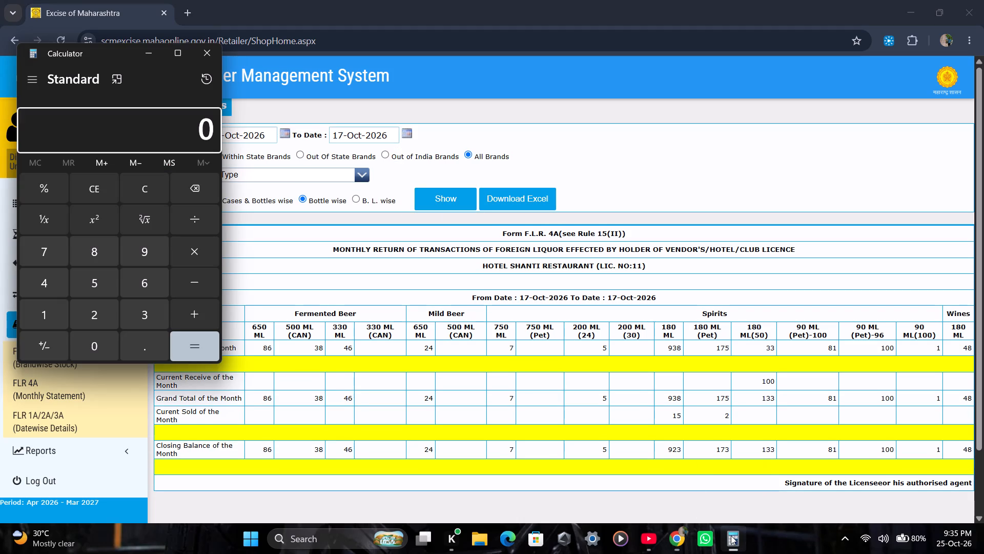
type("923")
type("+173")
type("+133+5")
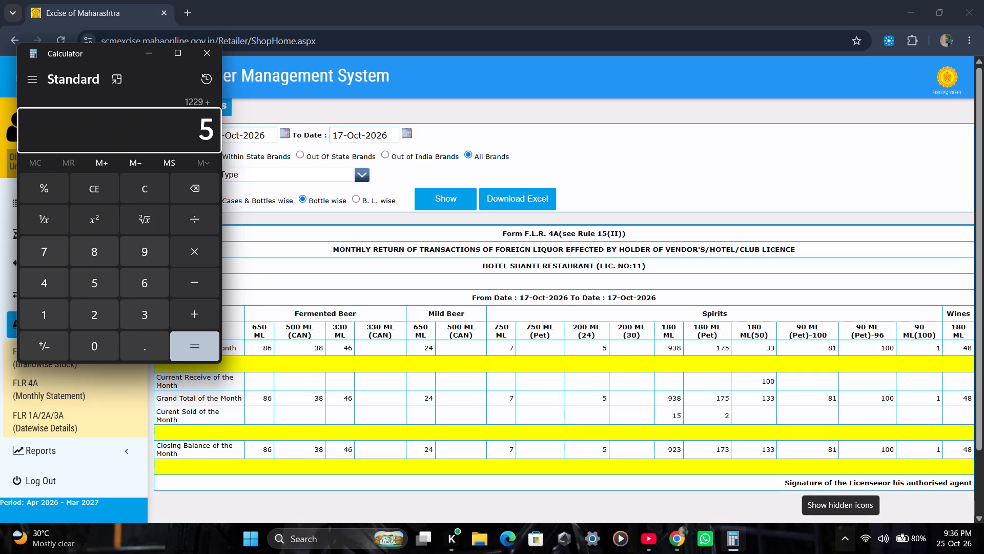
key("Return")
key("Return")
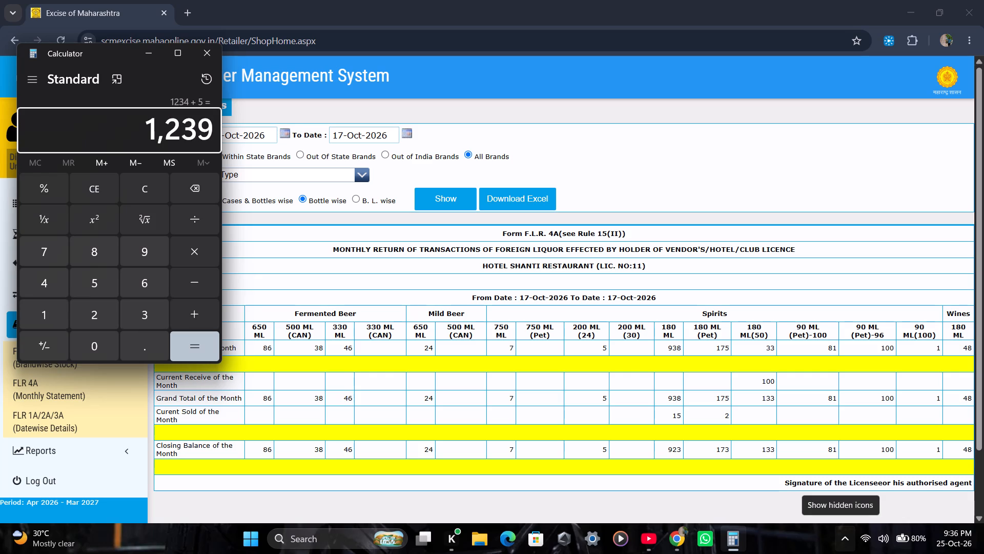
key("Escape")
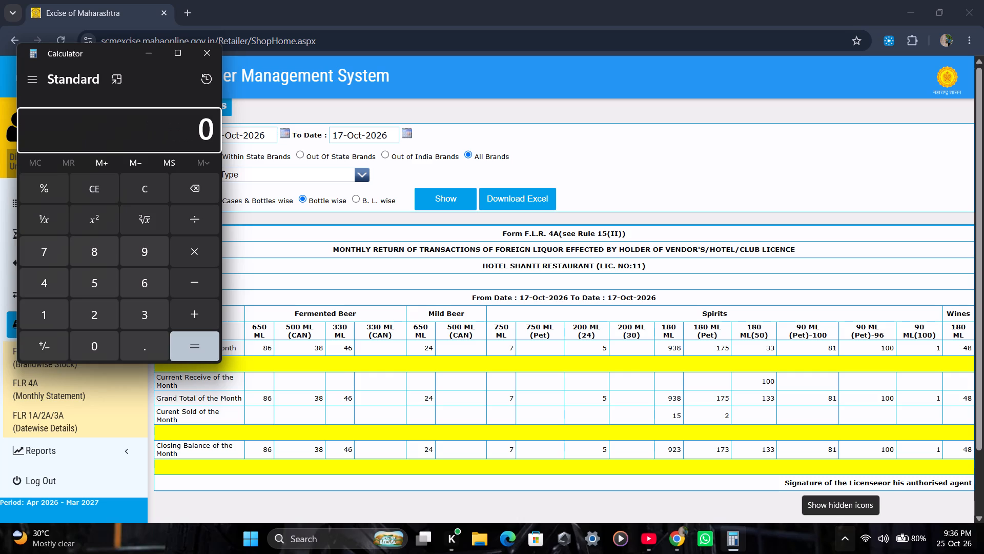
Recalculate 923 + 173 + 133 + 5 twice to verify the 17-Oct closing stock, clearing each result.
type("923+")
type("173+133")
key("plus")
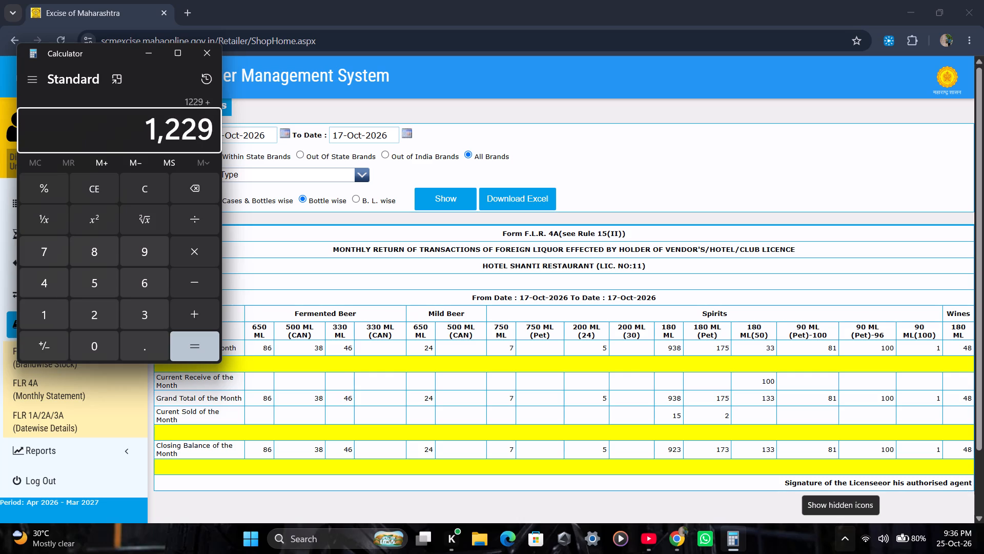
key("5")
key("Return")
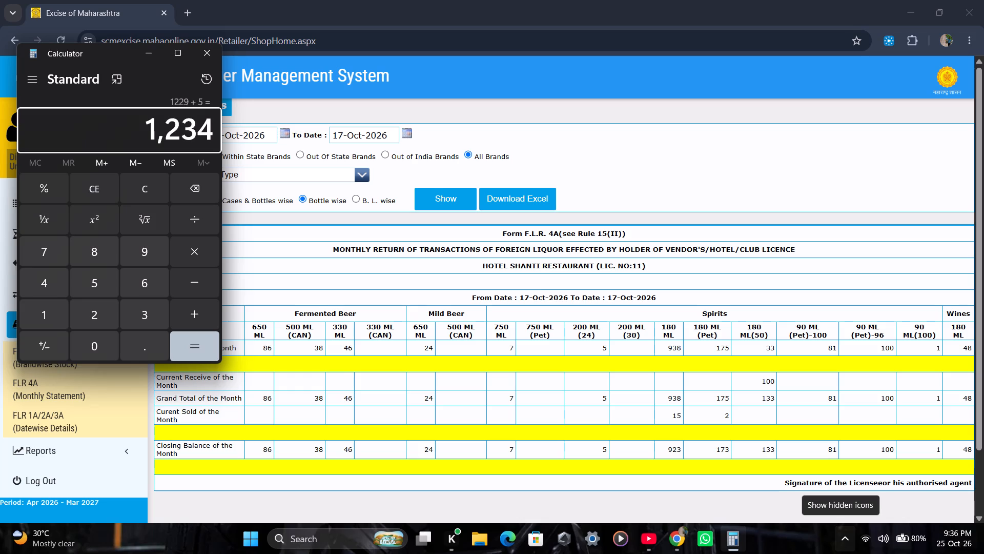
key("Escape")
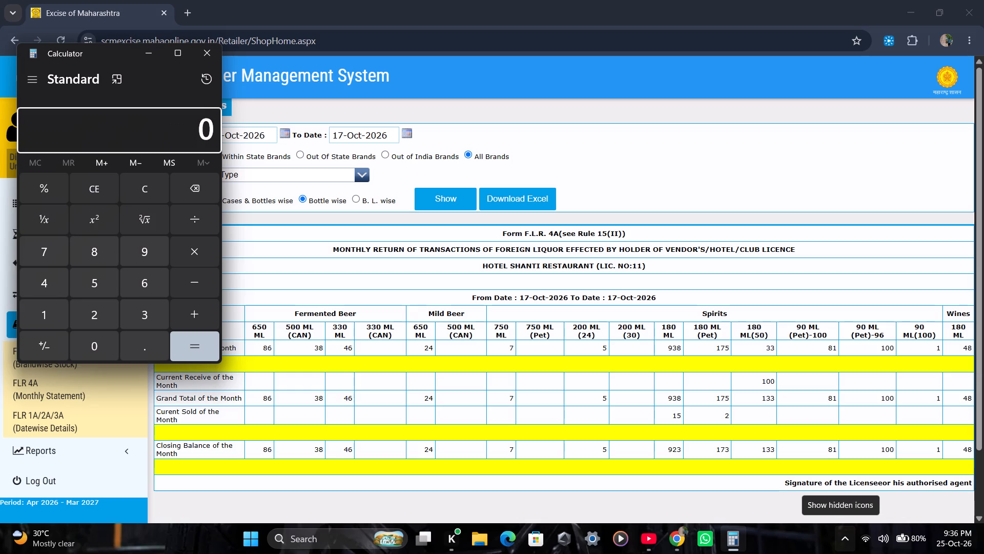
type("923+")
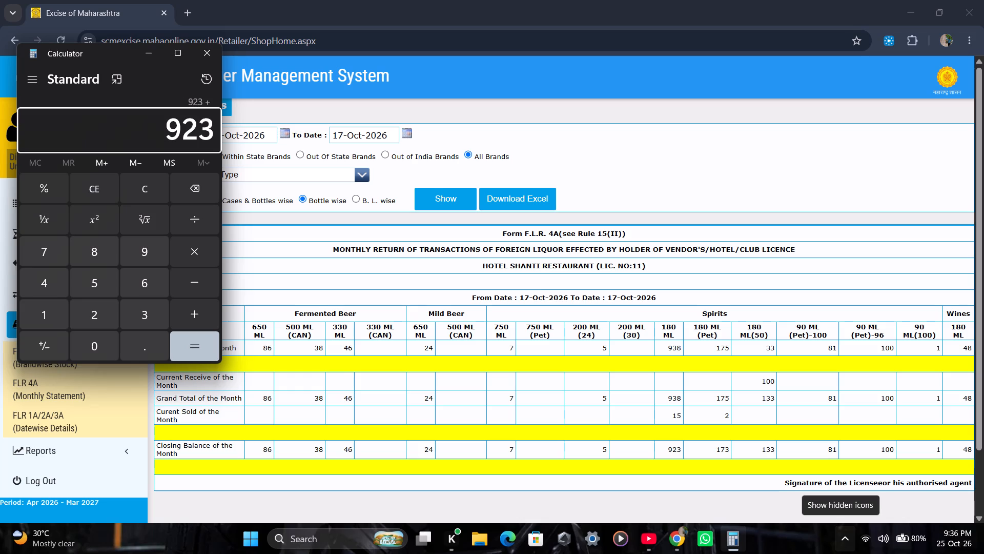
type("173+133+5")
key("Return")
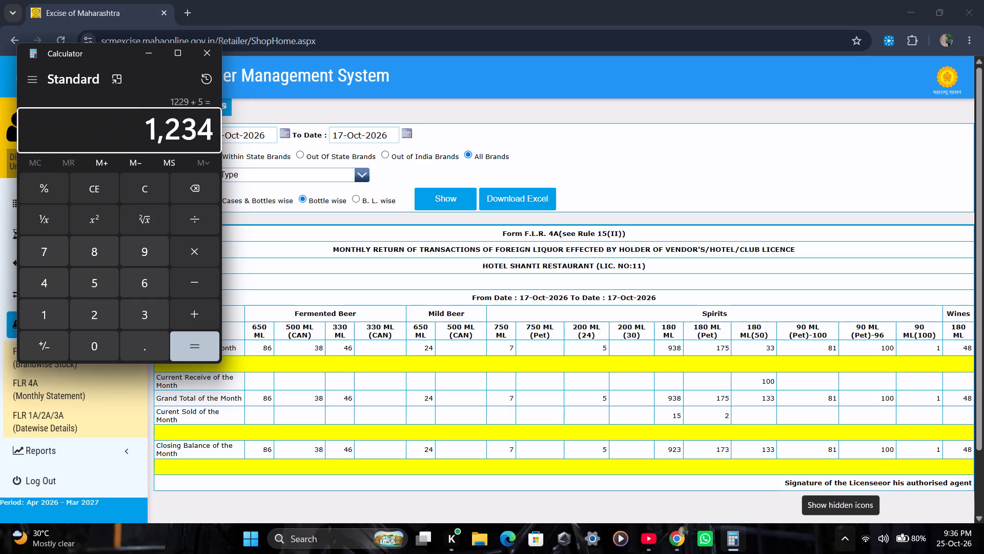
key("Escape")
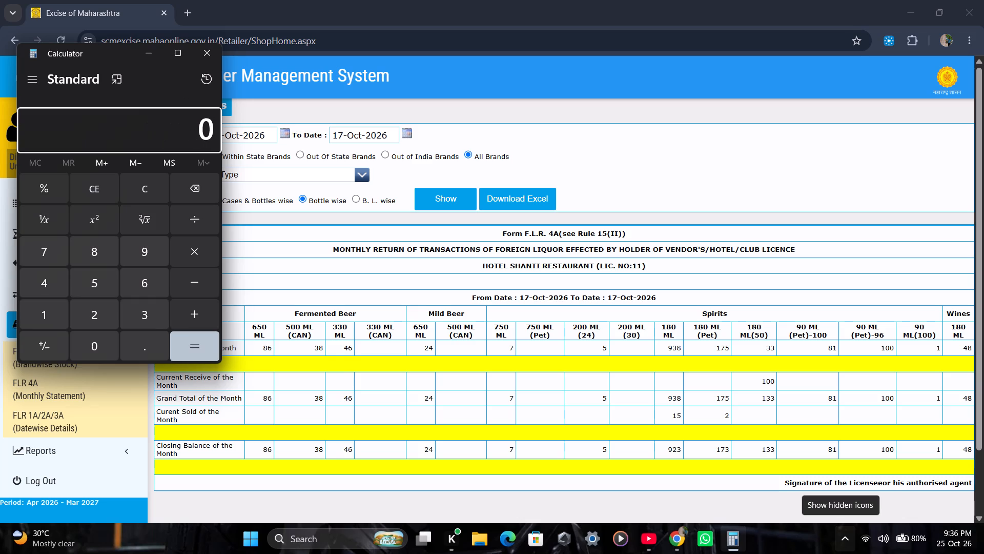
Calculate 701 + 533 to check against the 17-Oct closing stock sum, and clear the result.
type("701+")
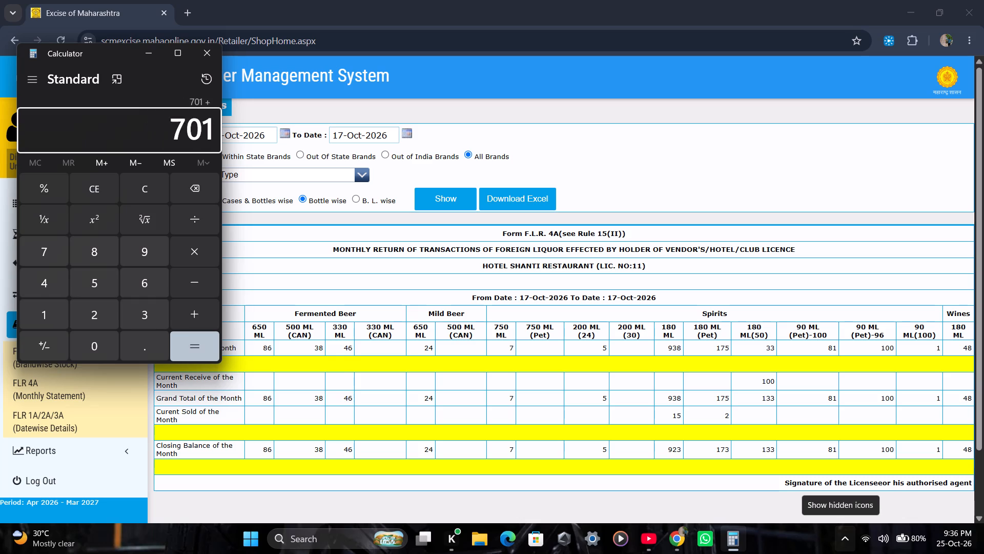
left_click(840, 553)
key("5")
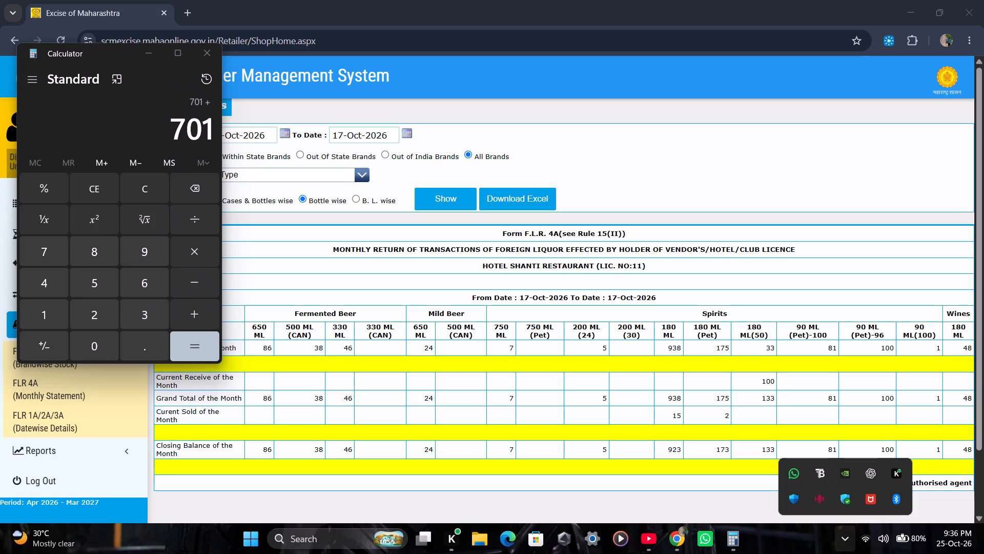
key("3")
left_click(165, 78)
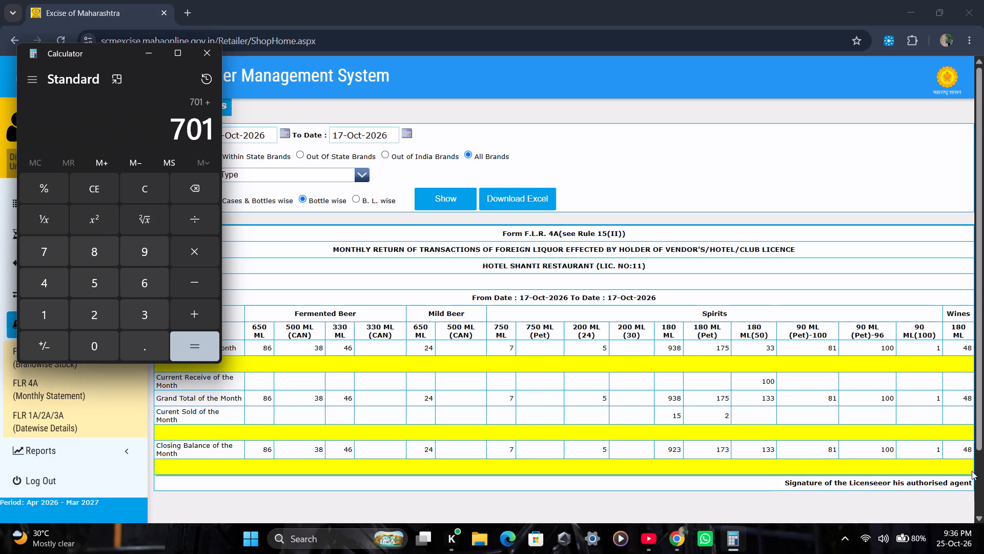
key("5")
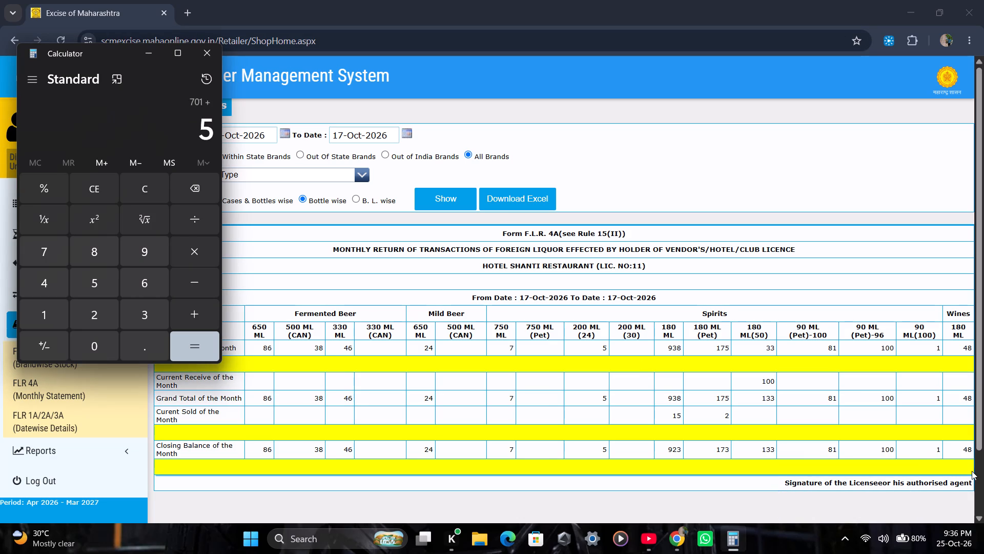
type("33")
key("Return")
key("Escape")
Calculate 150 + 32 for the 90 ML stock comparison and clear the result.
type("150")
key("Return")
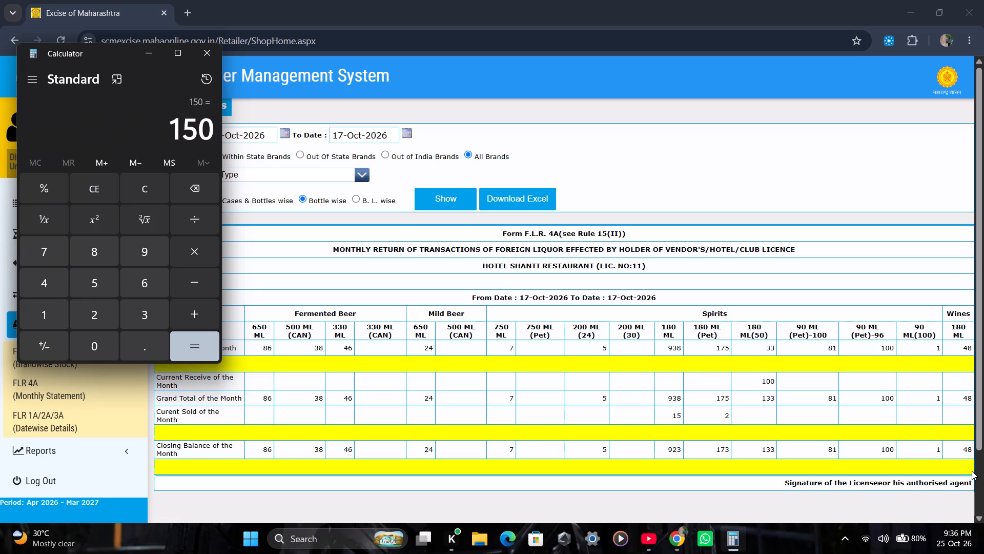
key("plus")
type("32")
key("Return")
key("Escape")
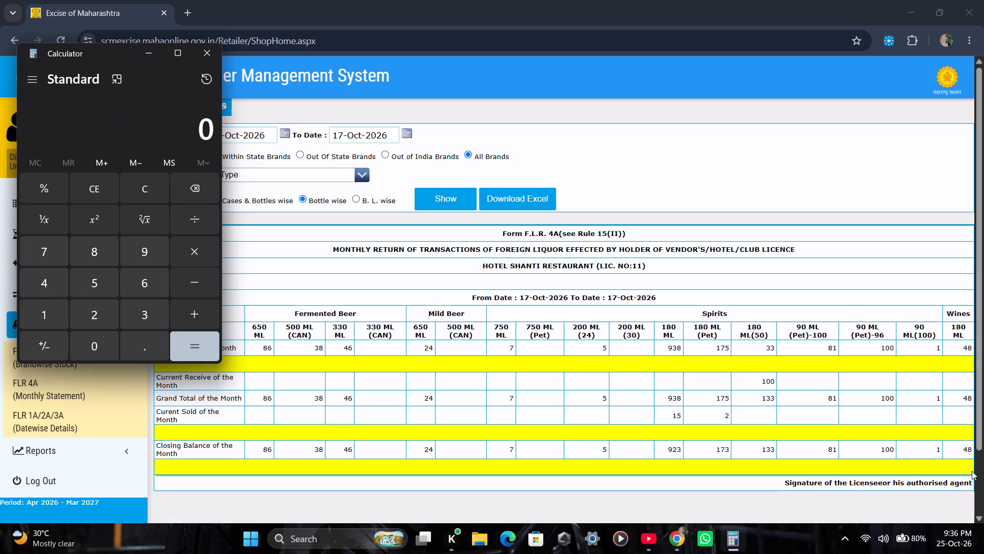
Add the 17-Oct closing balances of the three 90 ML spirits columns, 81 + 100 + 1, and clear the result.
type("81+100+1")
key("Return")
key("Escape")
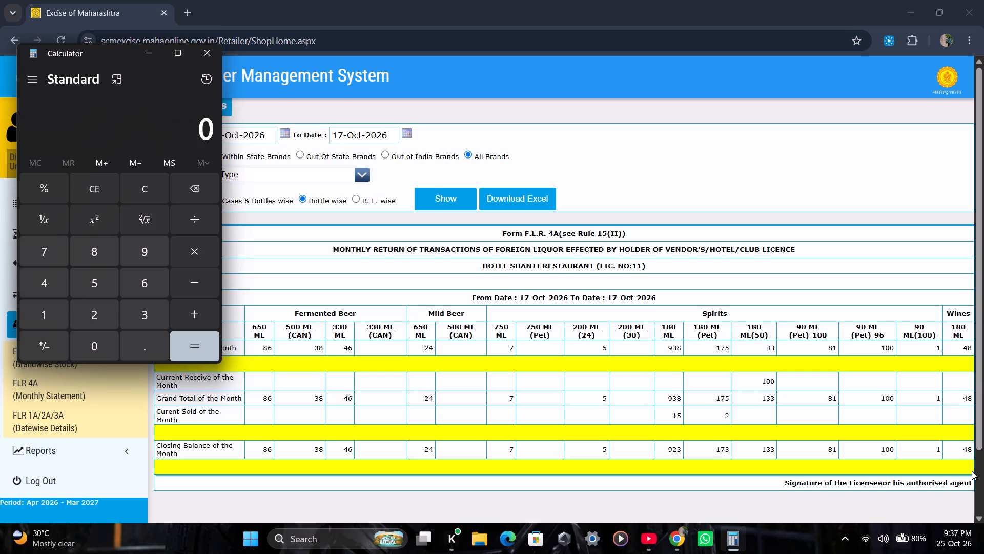
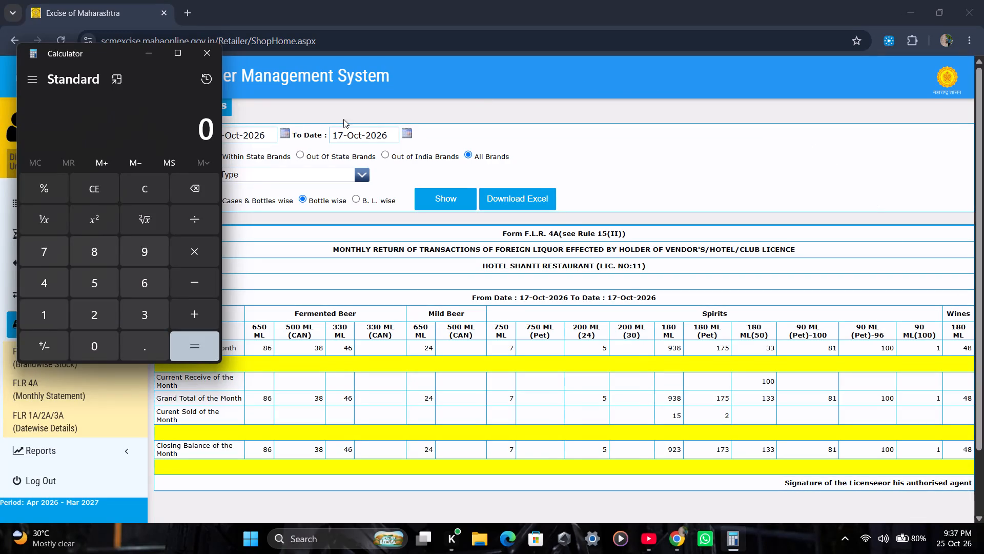
Show the FLR 4A statement for 18-Oct-2026, using that day as both the from and to date.
left_click(281, 131)
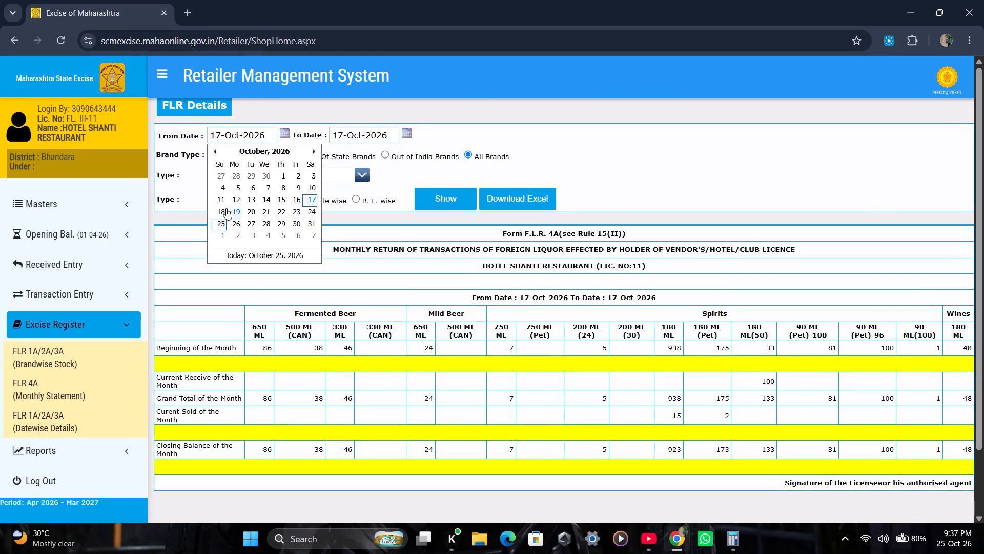
left_click(219, 211)
left_click(408, 139)
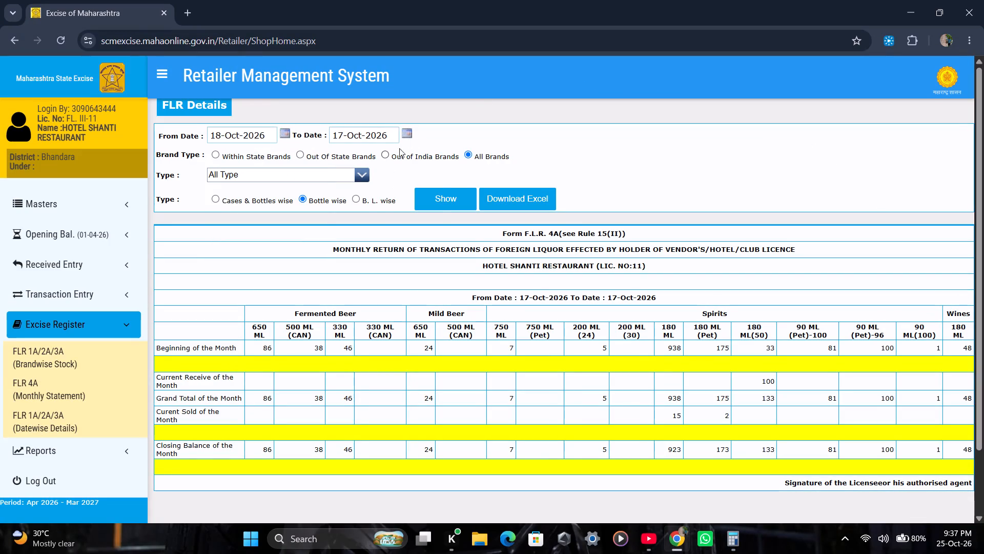
left_click(408, 128)
left_click(344, 207)
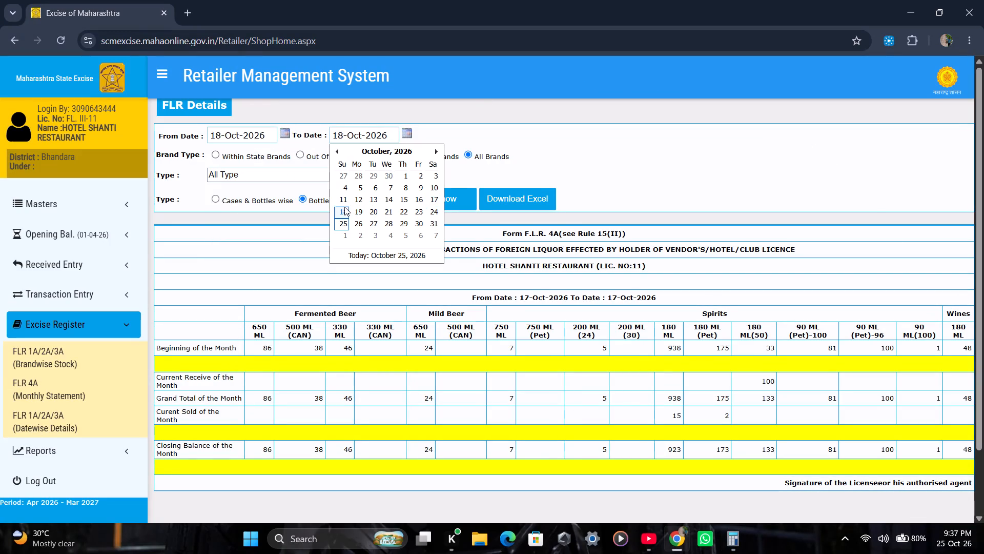
left_click(443, 200)
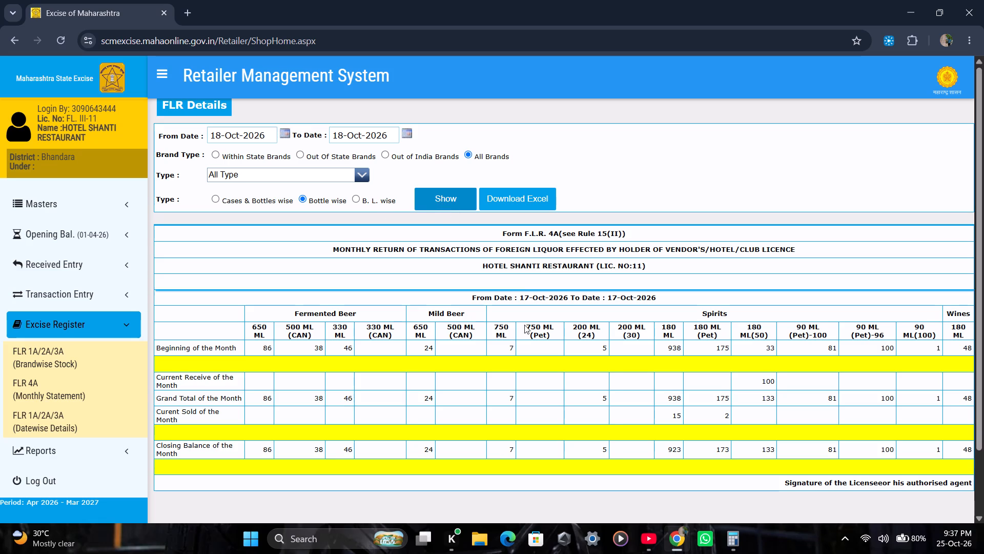
In Calculator, add the 18-Oct closing balances of the 180 ML and 200 ML spirits, 1033 + 167 + 133 + 5, and clear the result.
left_click(729, 536)
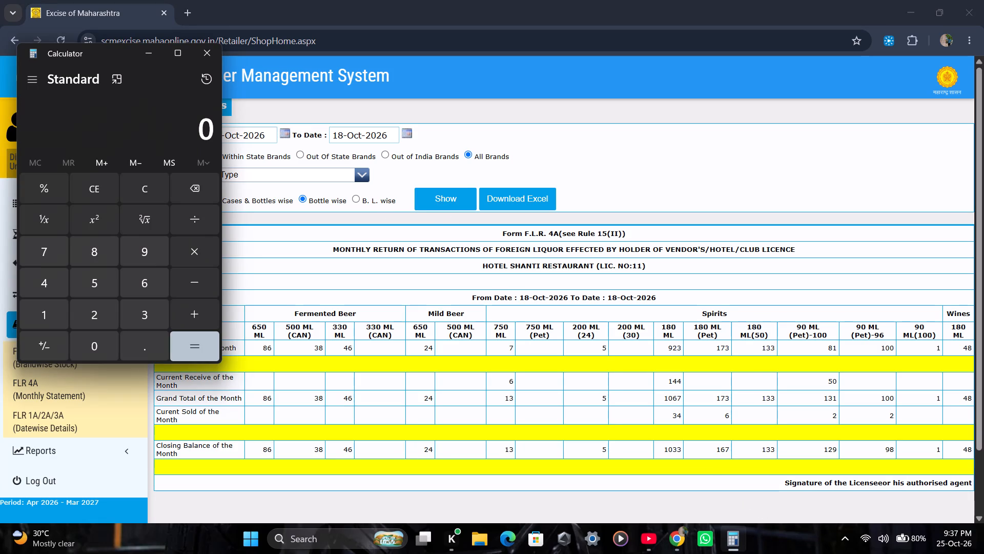
type("1033+16")
type("7+")
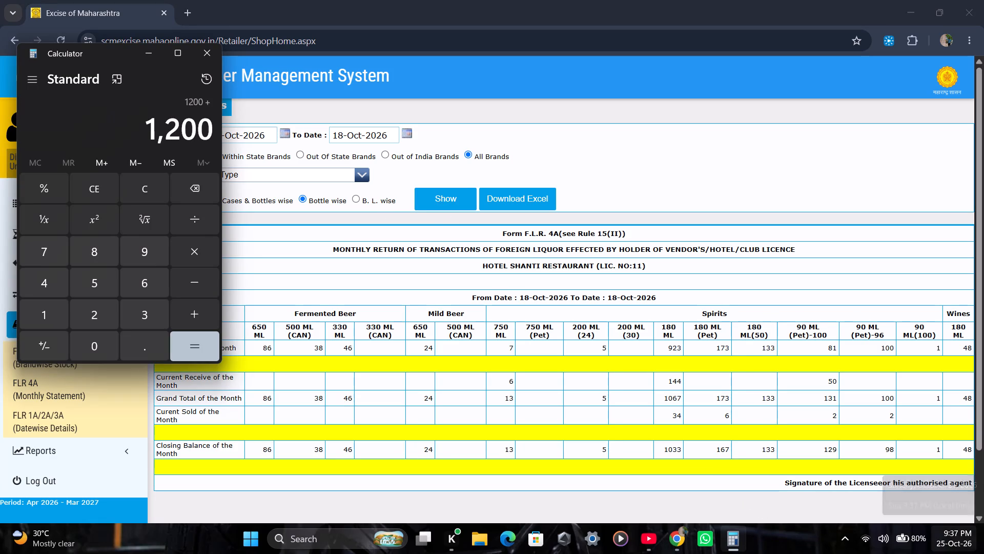
type("133+")
key("5")
key("Return")
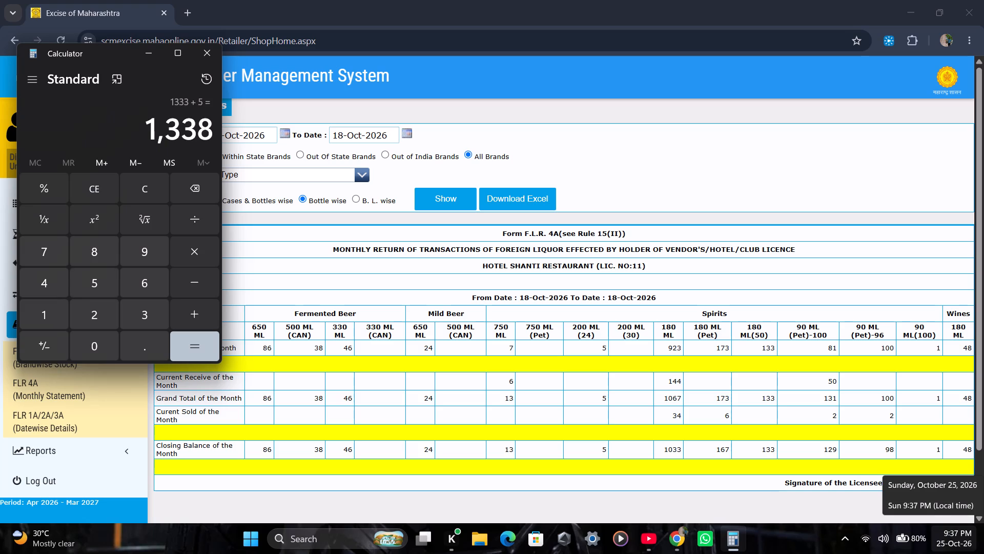
key("Escape")
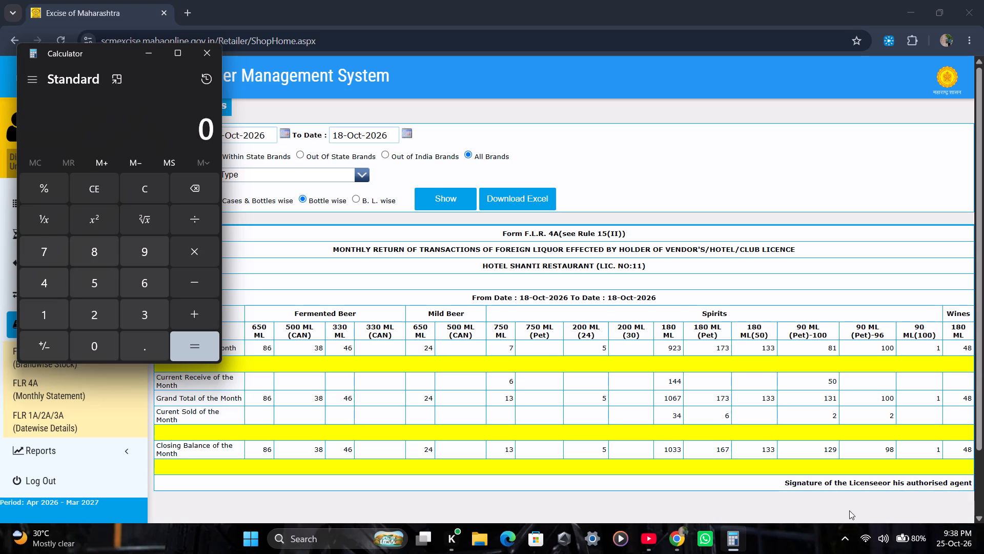
Calculate 772 + 566 to check against the 18-Oct closing stock sum, and clear the result.
type("77322")
key("BackSpace")
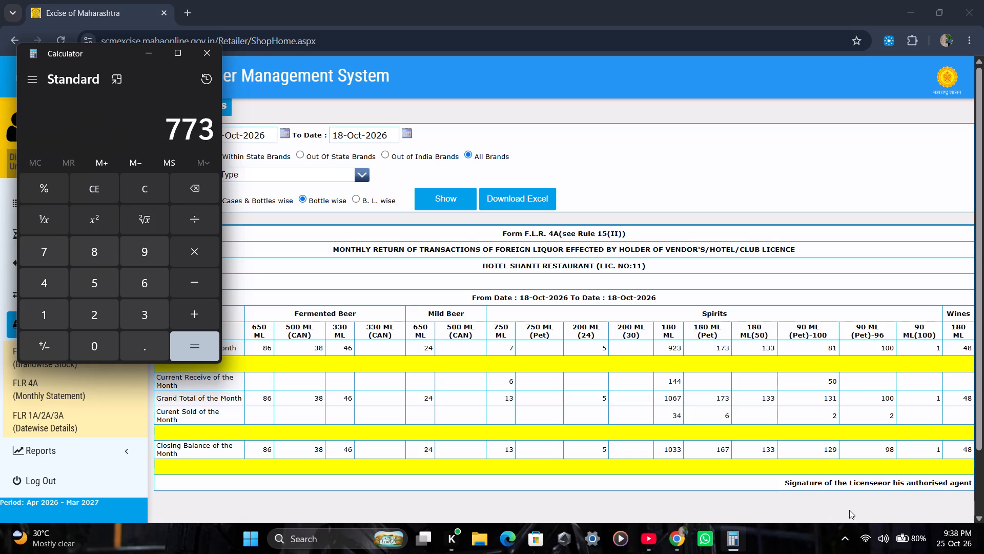
key("BackSpace")
key("BackSpace")
type("2+")
type("566")
key("Return")
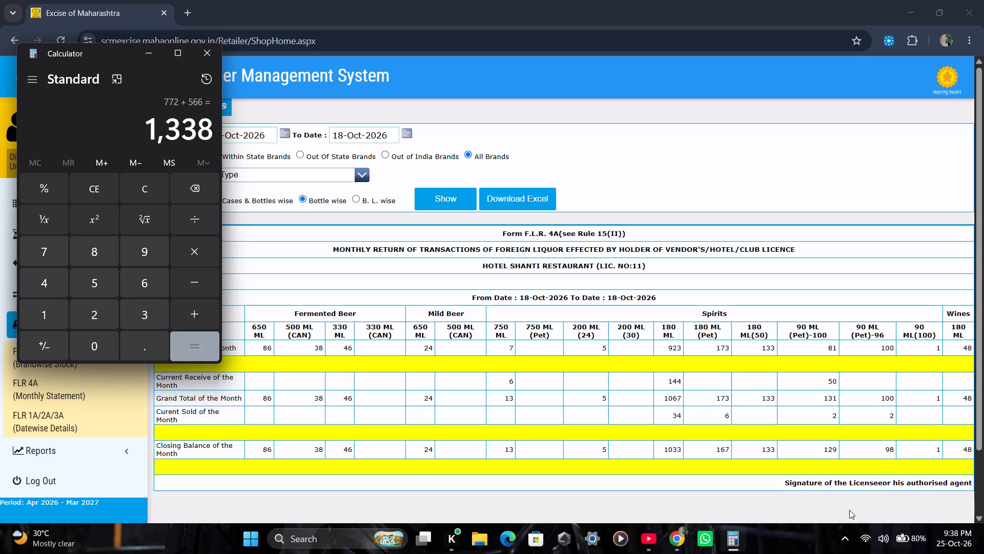
key("Escape")
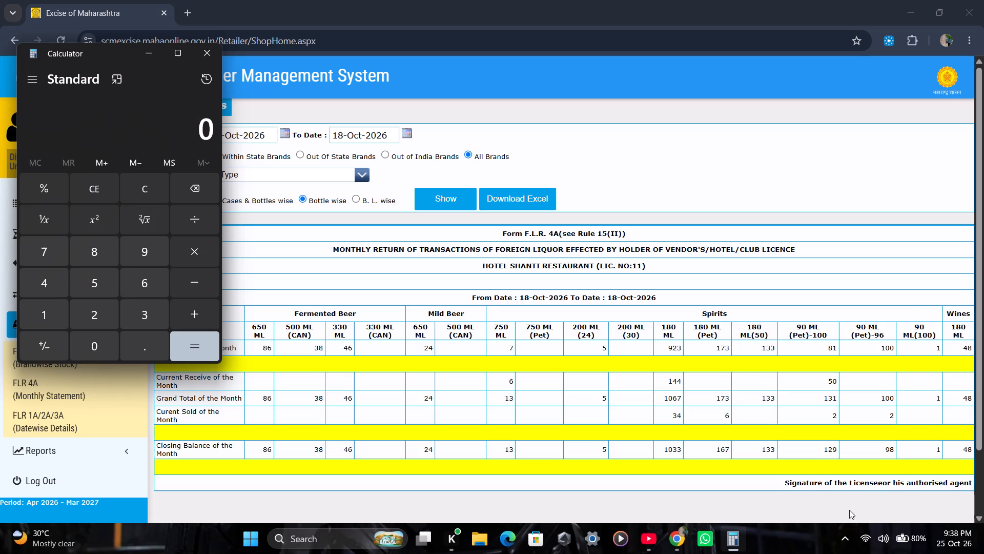
Calculate 146 + 82 for the 18-Oct 90 ML stock comparison and clear the result.
type("146+")
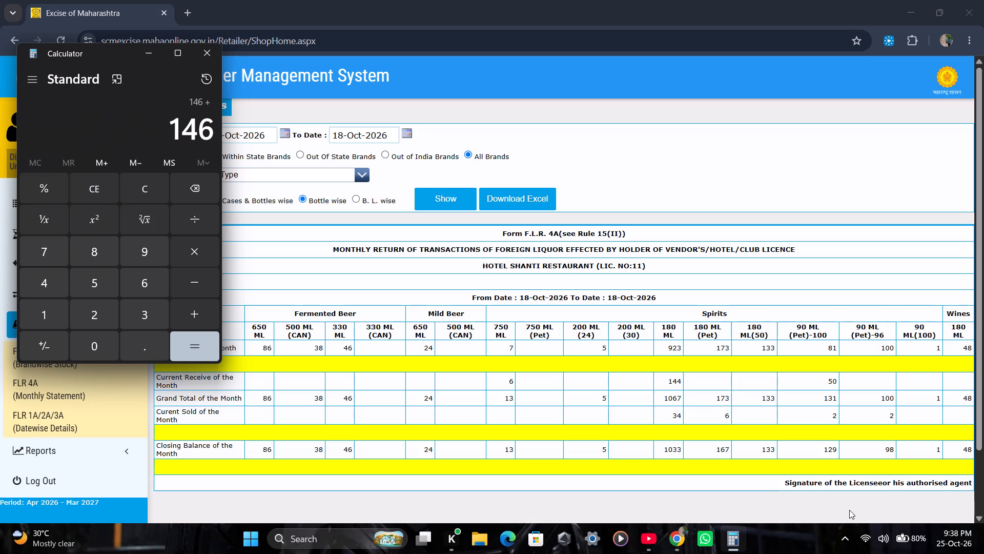
type("82")
key("Return")
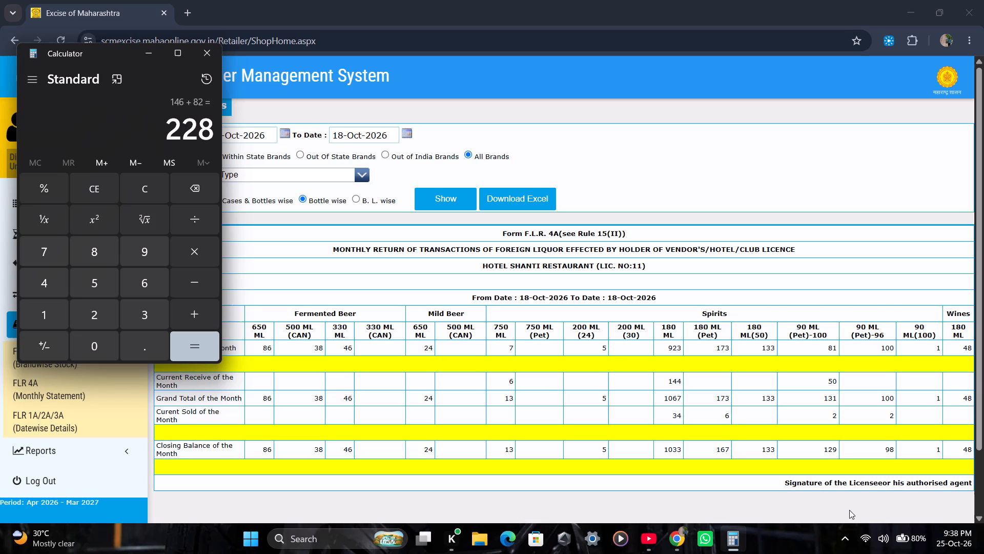
key("Escape")
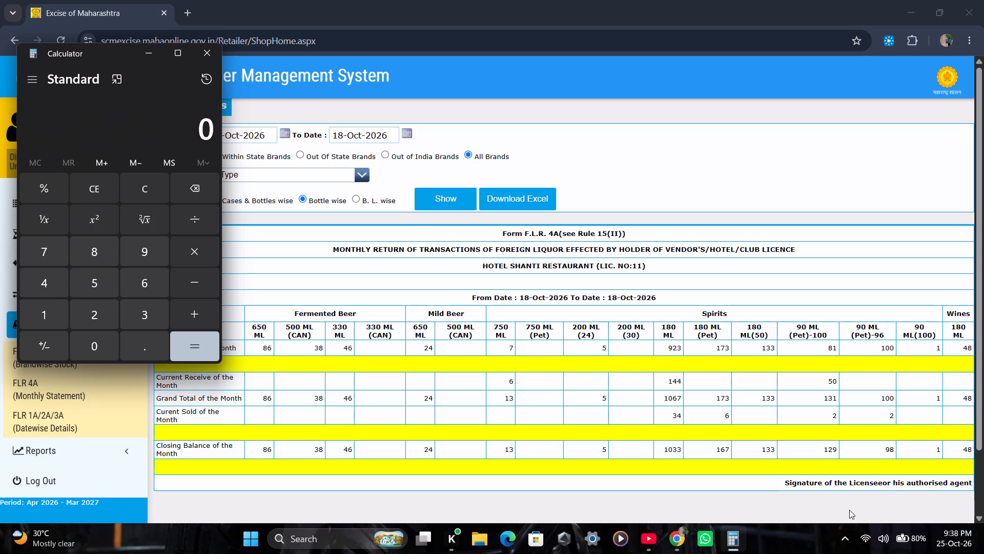
Add the 18-Oct closing balances of the three 90 ML spirits columns, 129 + 98 + 1, and clear the result.
type("129+")
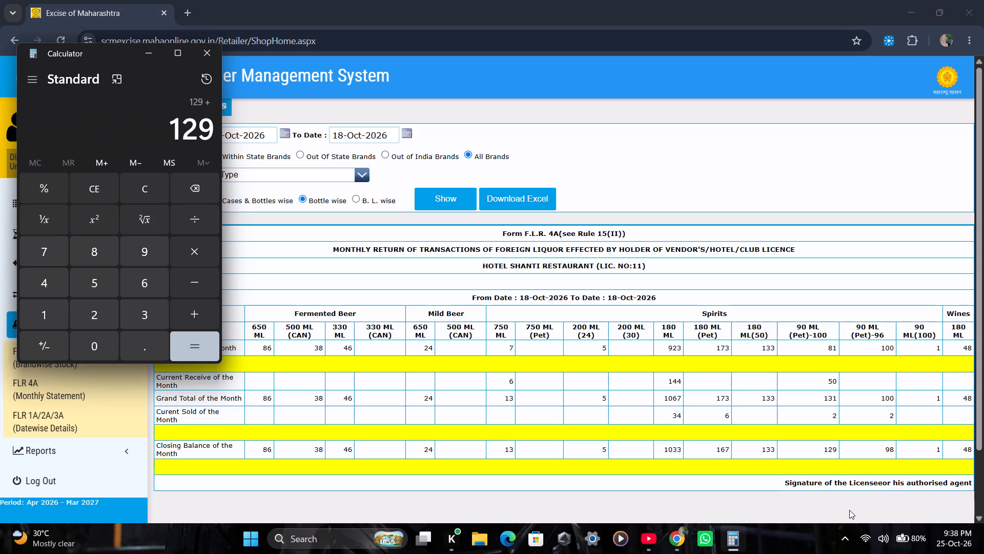
type("98+1")
key("Return")
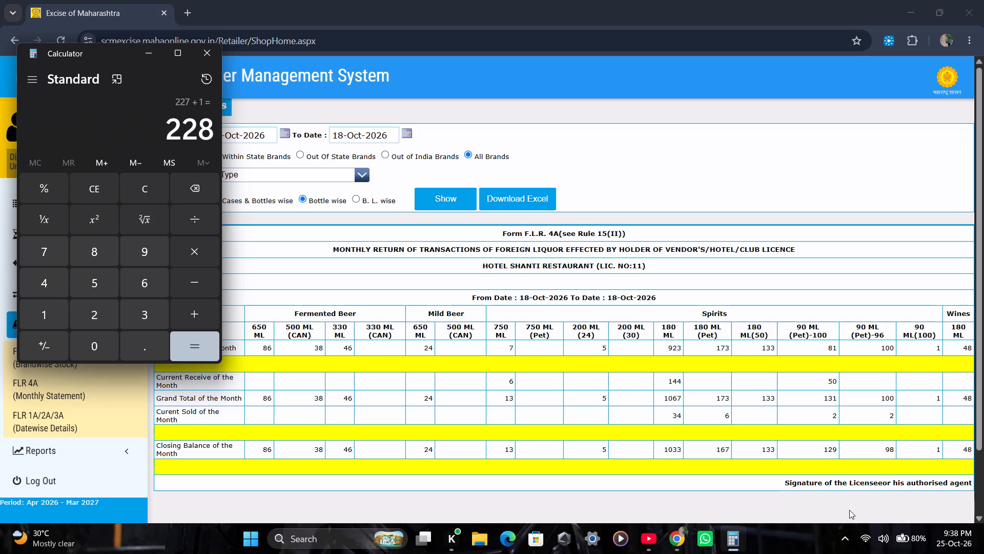
key("Escape")
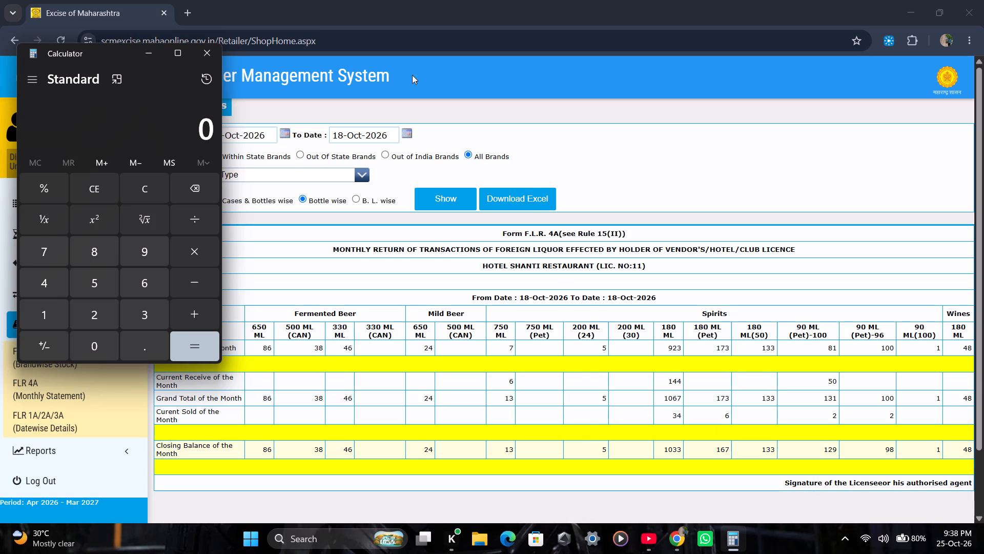
Back in the browser, show the FLR 4A statement for 19-Oct-2026, using that day as both the from and to date.
left_click(285, 131)
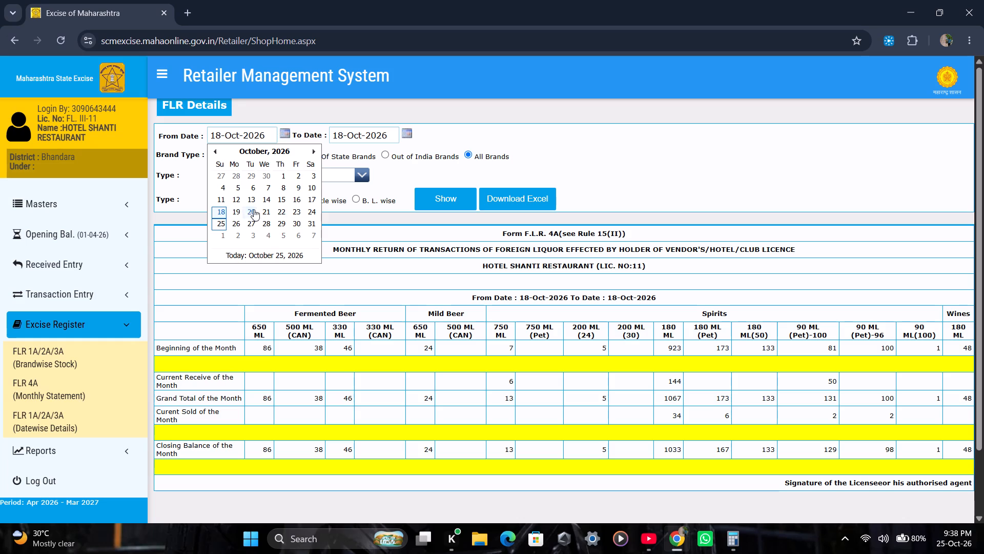
left_click(236, 214)
left_click(408, 136)
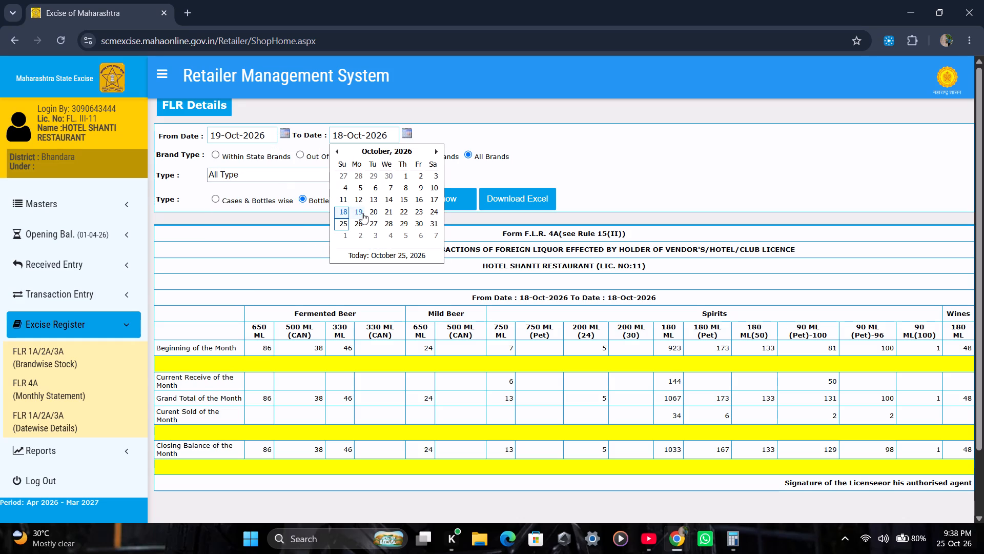
left_click(362, 213)
left_click(451, 196)
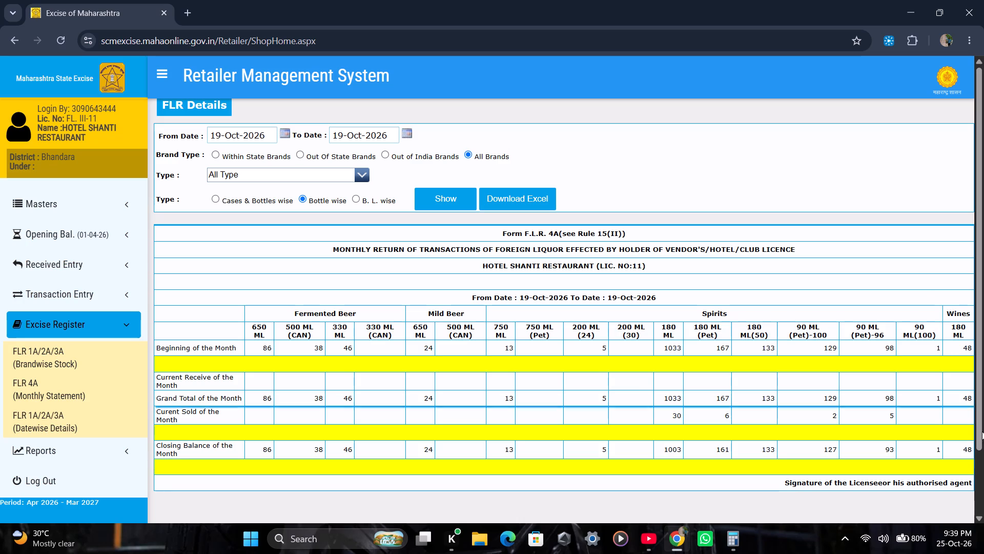
In Calculator, calculate 554 + 748 for the 19-Oct closing stock comparison and clear the result.
left_click(731, 539)
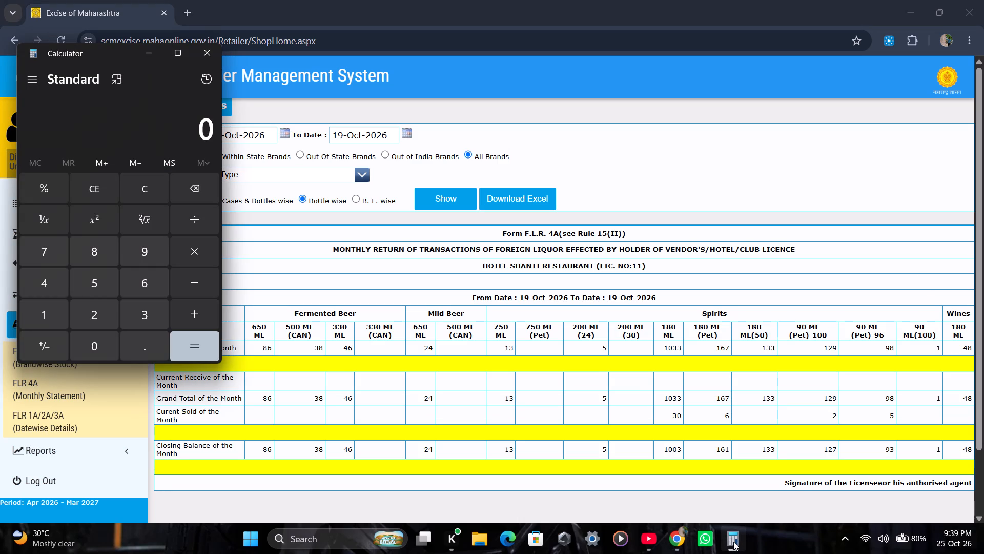
type("554+")
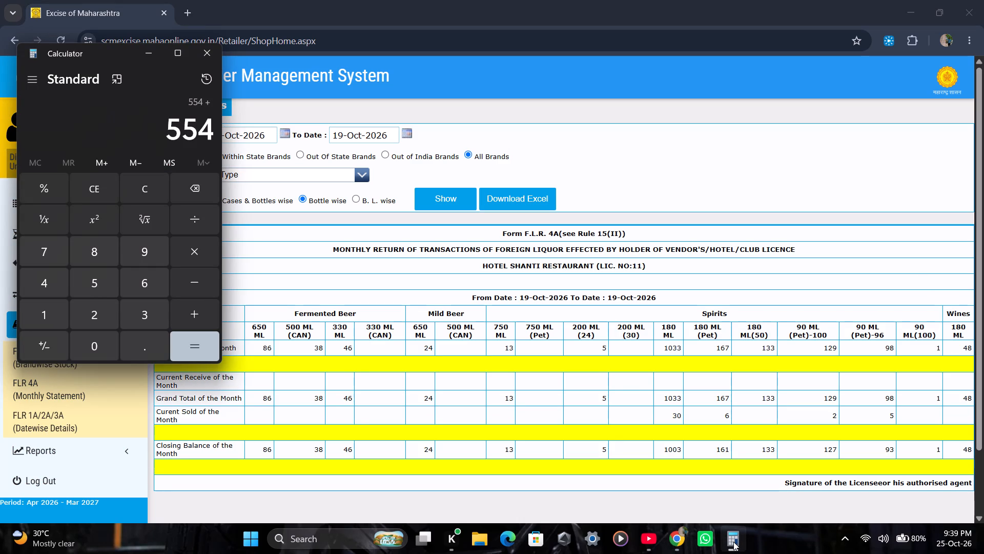
type("748")
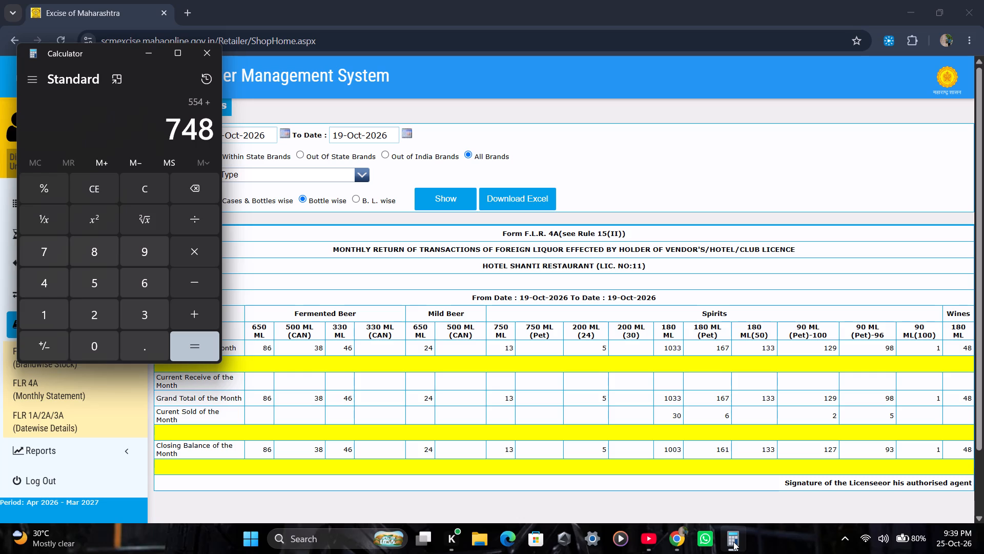
key("Return")
key("Escape")
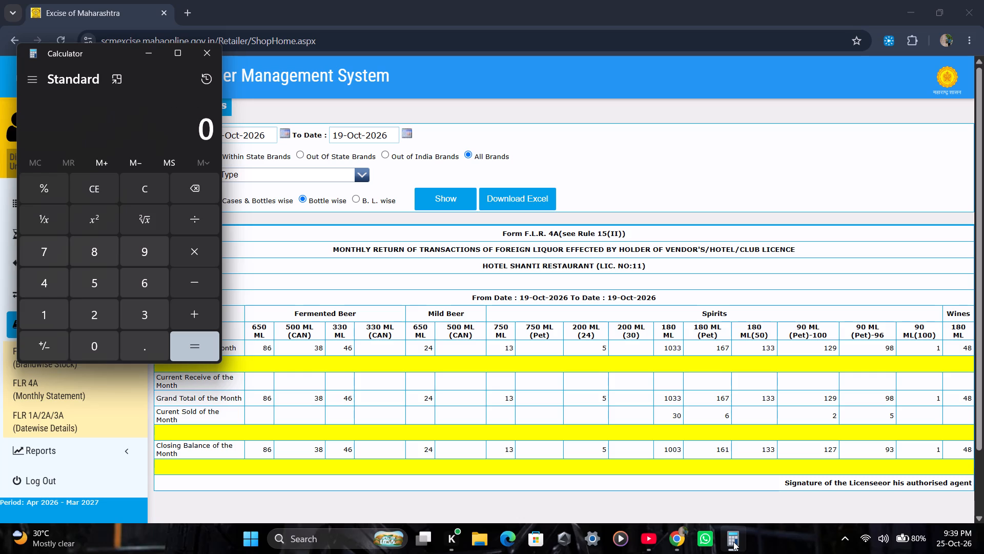
Add the 19-Oct closing balances of the 180 ML and 200 ML spirits, 1003 + 161 + 133 + 5, and clear the result.
type("1003")
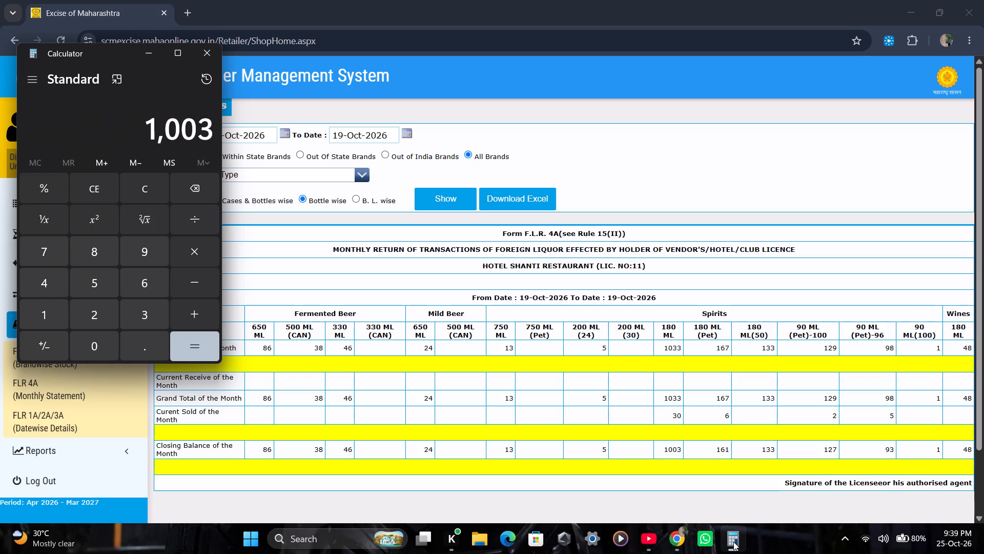
key("plus")
type("161+133+5")
key("Return")
key("Escape")
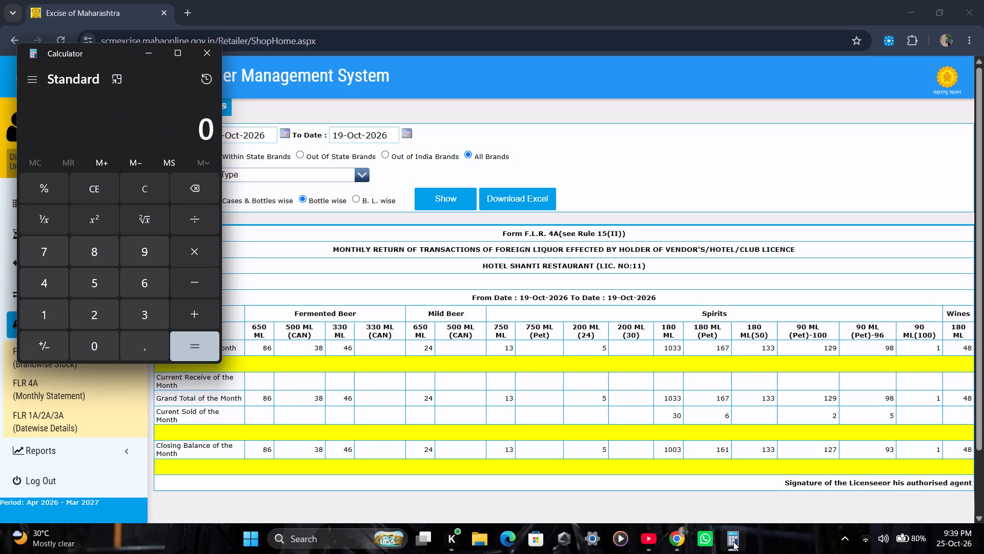
Calculate 142 + 79 for the 19-Oct 90 ML stock comparison and clear the result.
type("14")
type("2+")
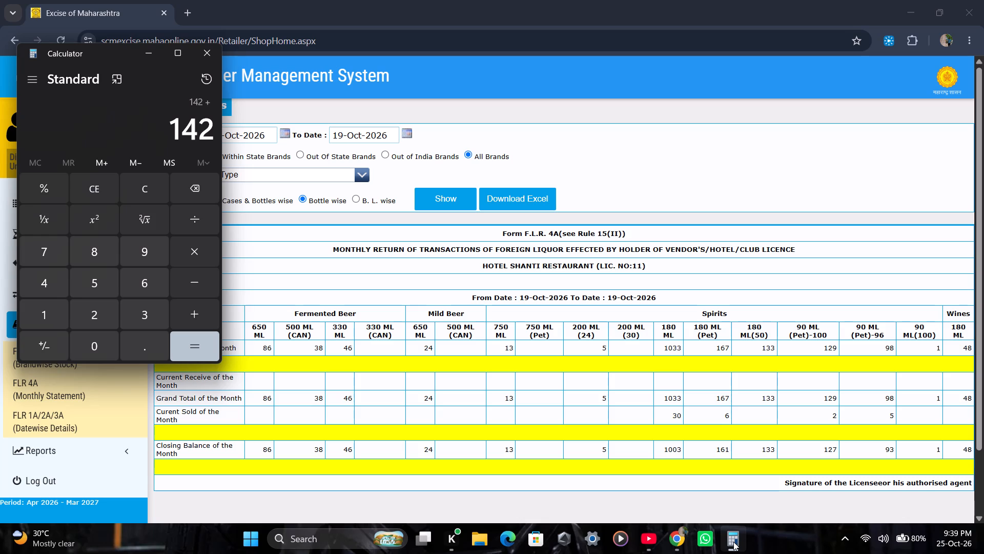
type("79")
key("Return")
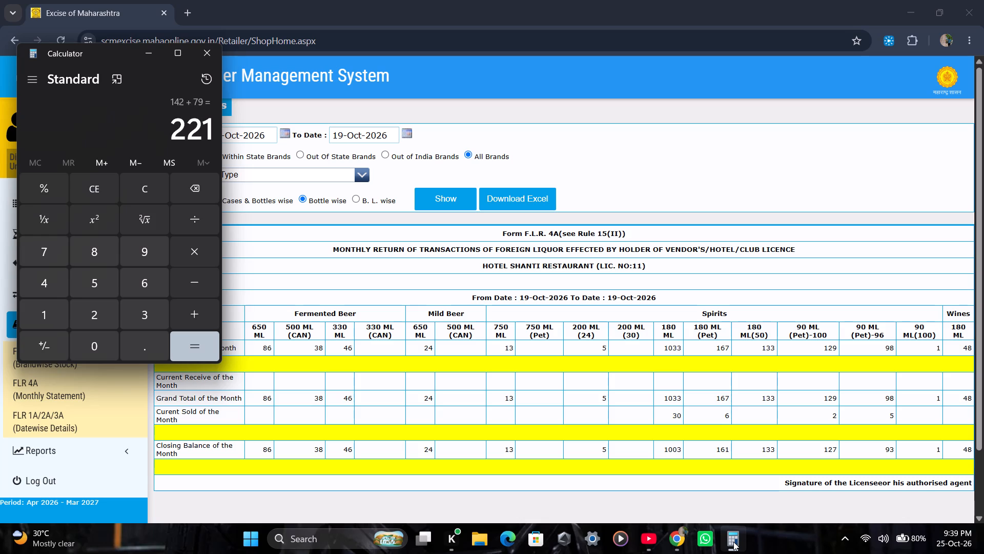
key("Escape")
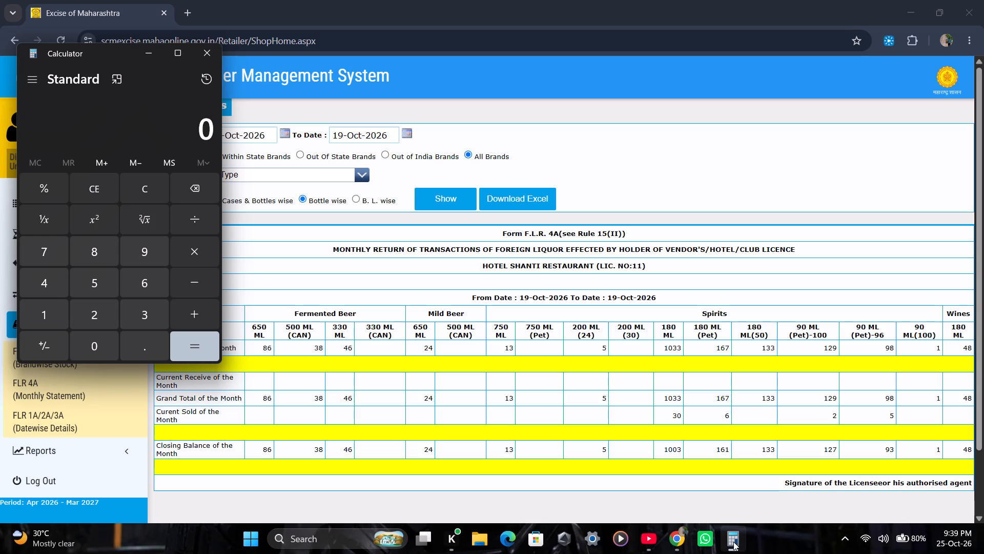
Add the 19-Oct closing balances of the three 90 ML spirits columns, 127 + 93 + 1, and clear the result.
type("127+")
type("93+")
key("1")
key("Return")
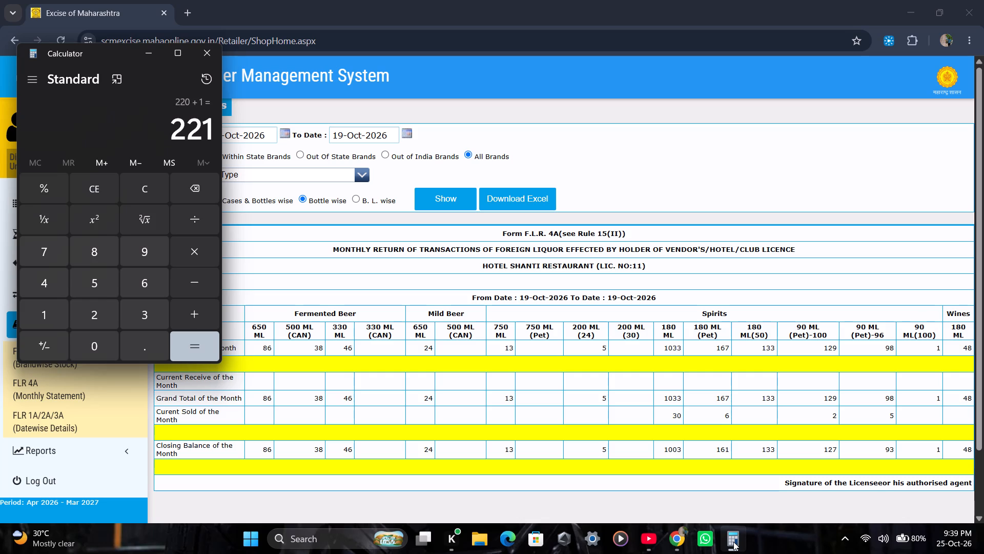
key("Escape")
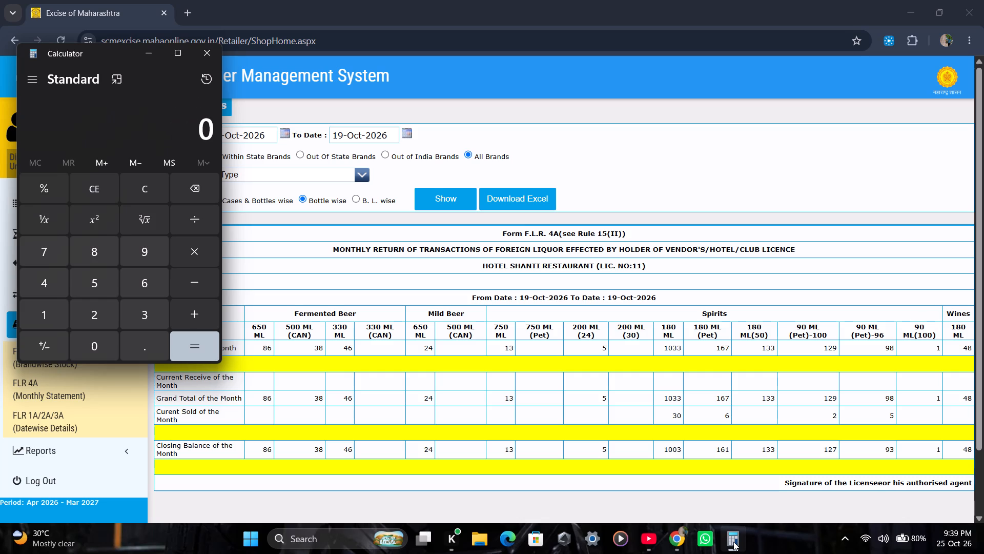
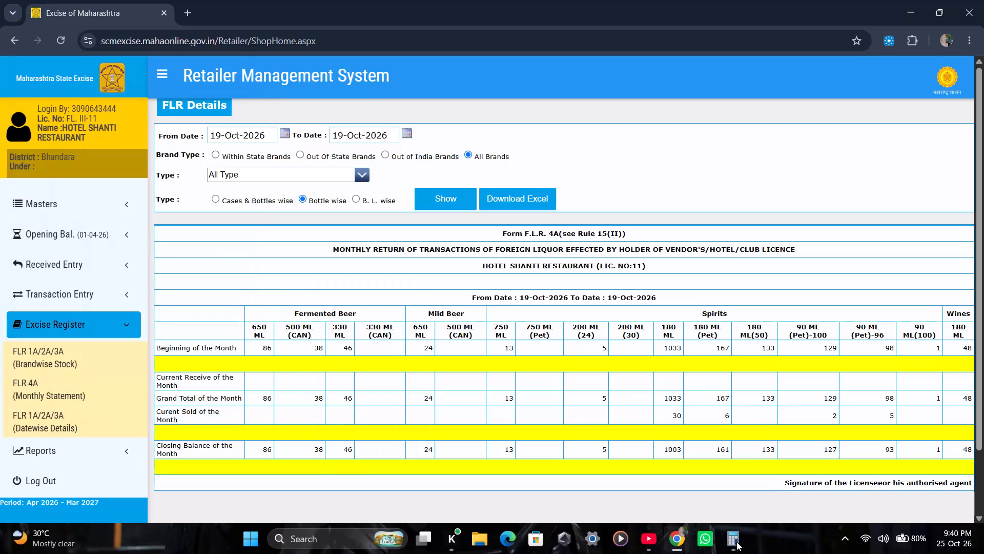
Close Calculator and the browser window showing the 19-Oct-2026 FLR 4A statement.
left_click(741, 538)
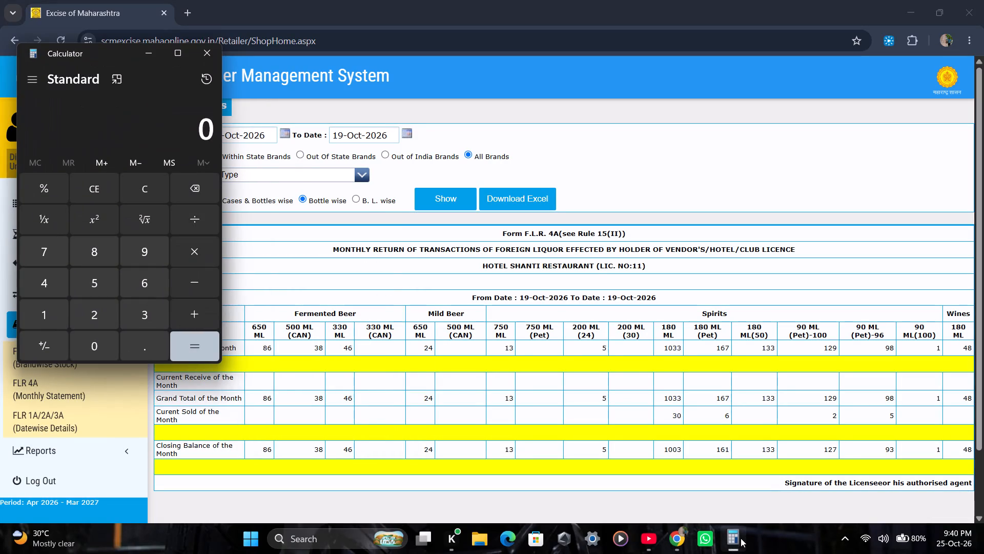
left_click(210, 57)
left_click(970, 4)
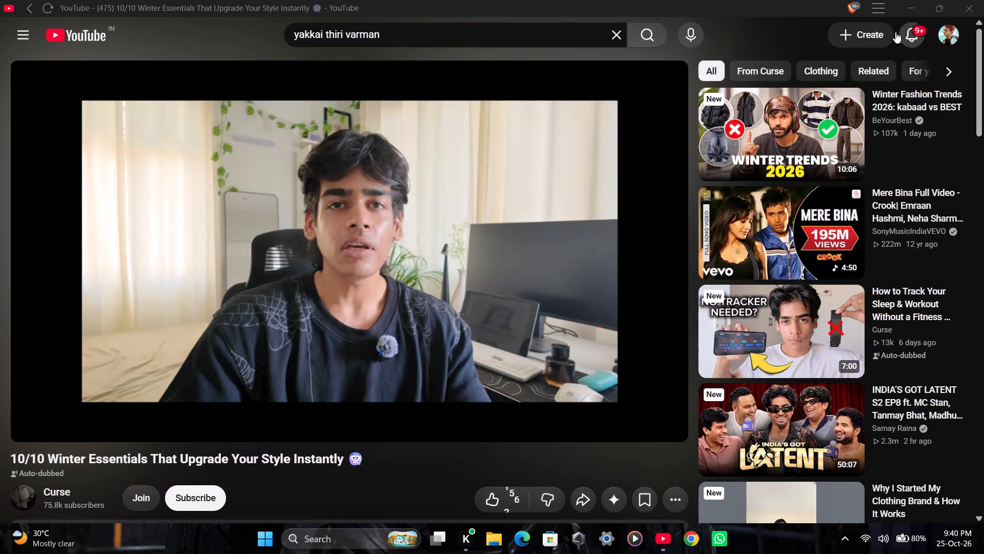
In the YouTube window, resume the open video "10/10 Winter Essentials That Upgrade Your Style Instantly".
left_click(429, 266)
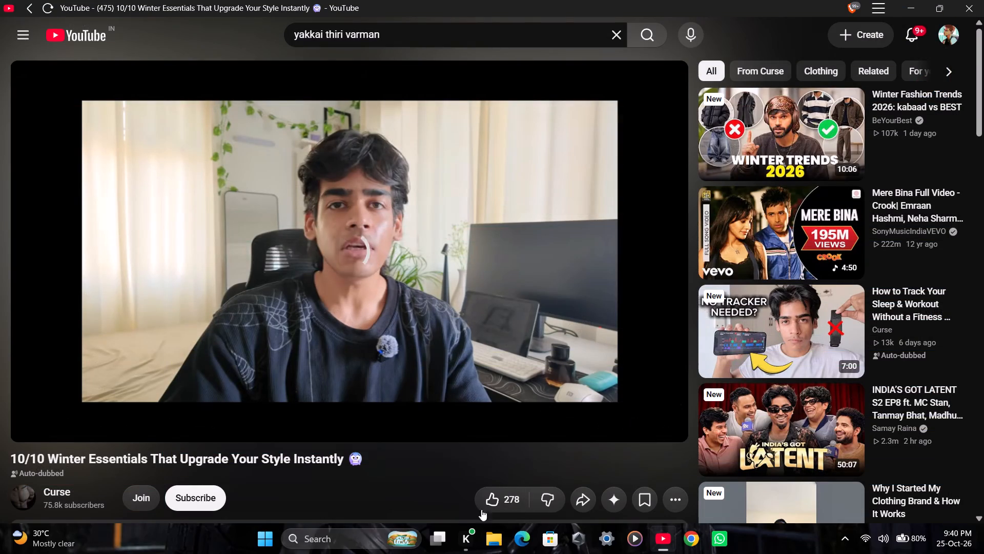